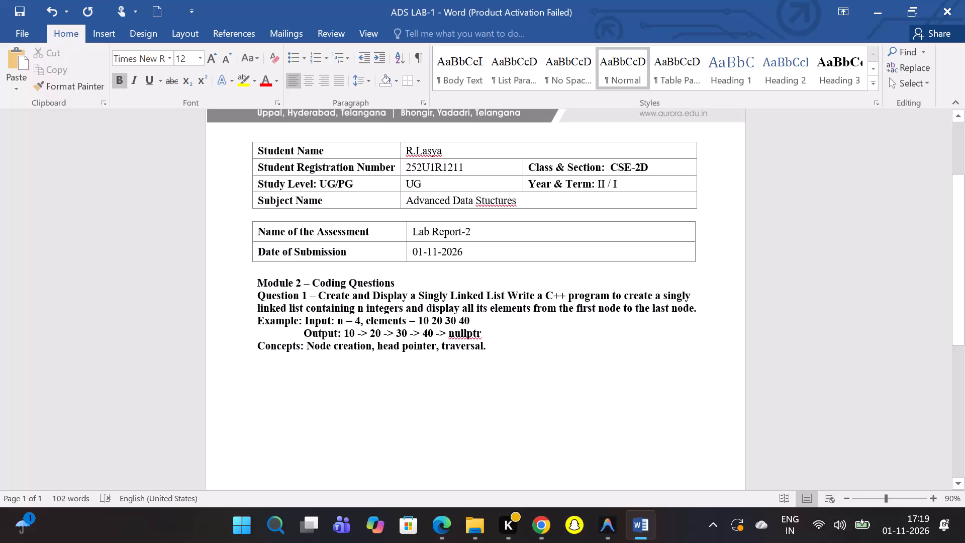
{"action": "key", "text": "Return"}
{"action": "left_click", "coordinate": [92, 30]}
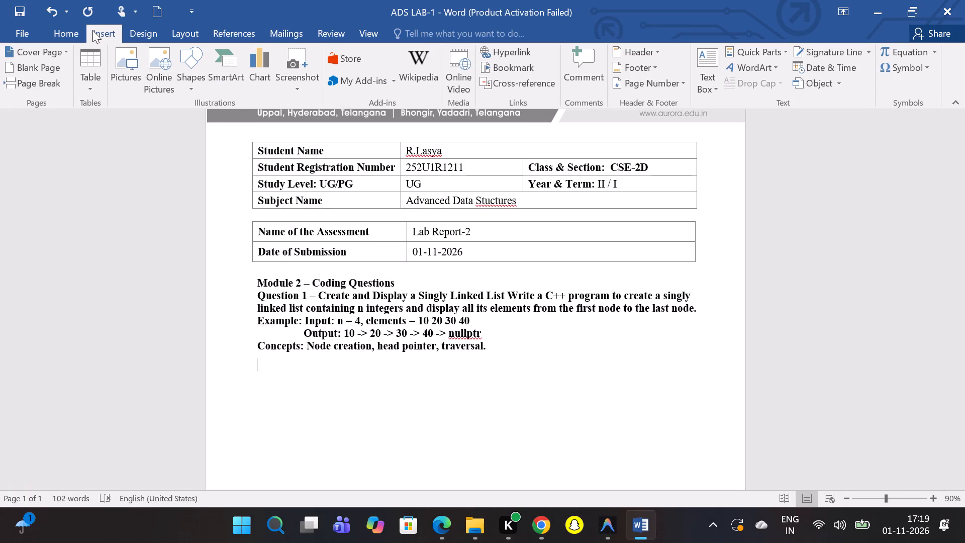
{"action": "left_click", "coordinate": [123, 53]}
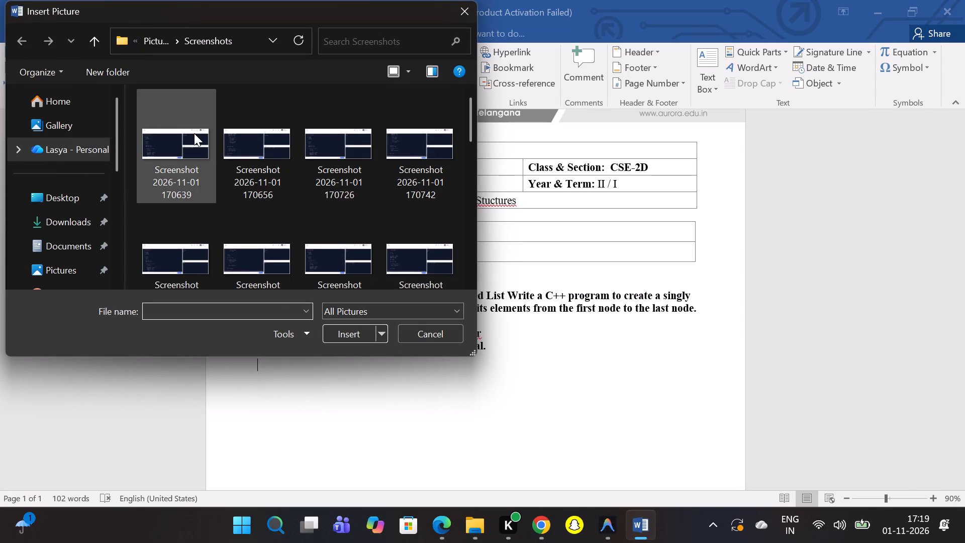
{"action": "scroll", "coordinate": [194, 133], "scroll_direction": "down", "scroll_amount": 6}
{"action": "scroll", "coordinate": [194, 133], "scroll_direction": "up", "scroll_amount": 8}
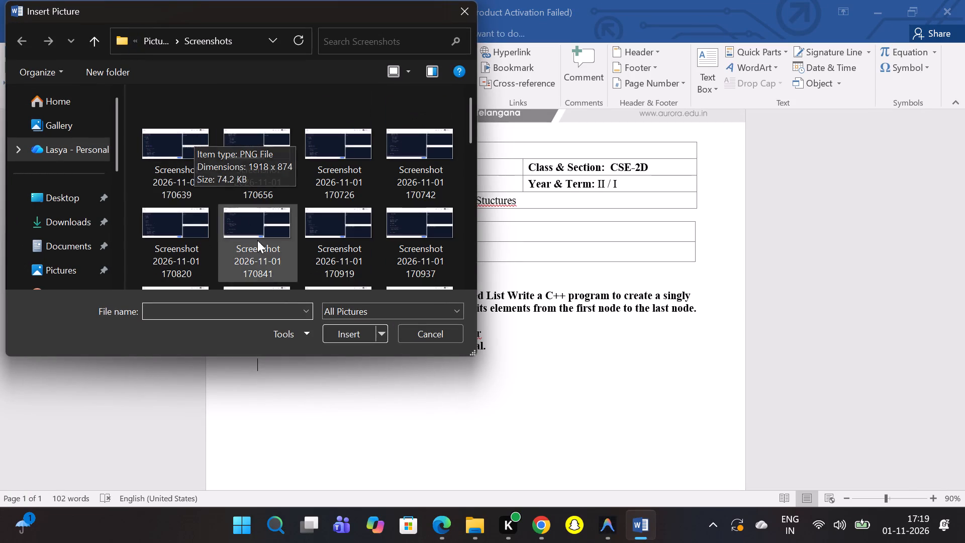
{"action": "left_click", "coordinate": [176, 113]}
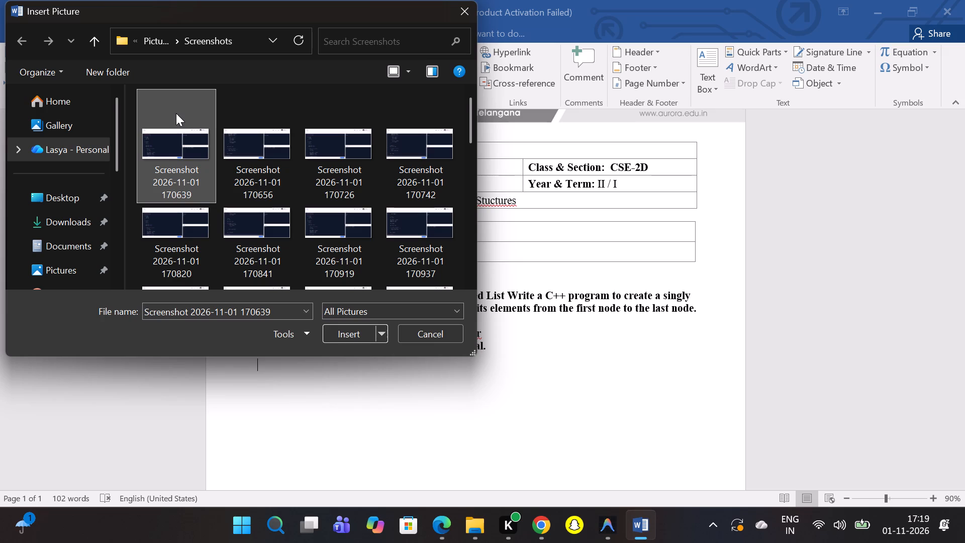
{"action": "left_click", "coordinate": [346, 337]}
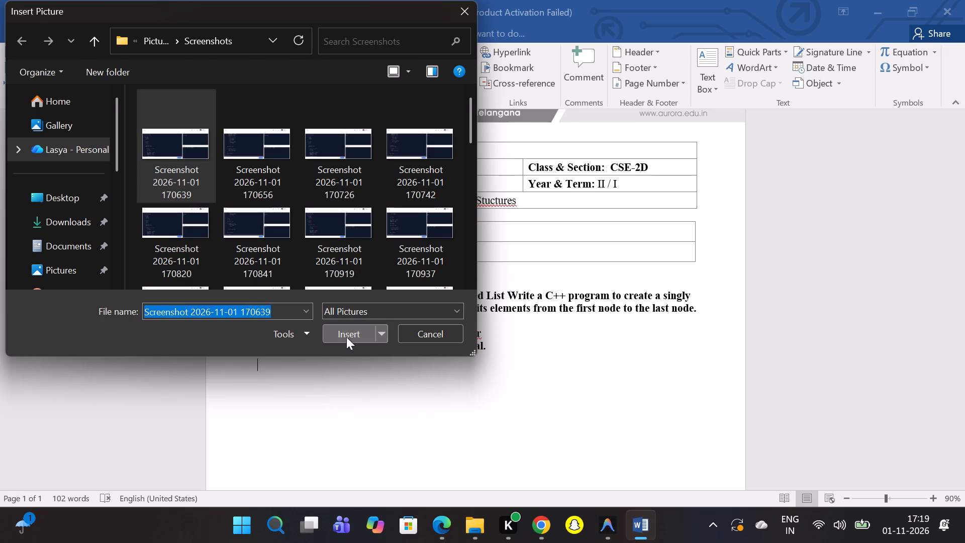
{"action": "left_click", "coordinate": [726, 411]}
{"action": "key", "text": "Return"}
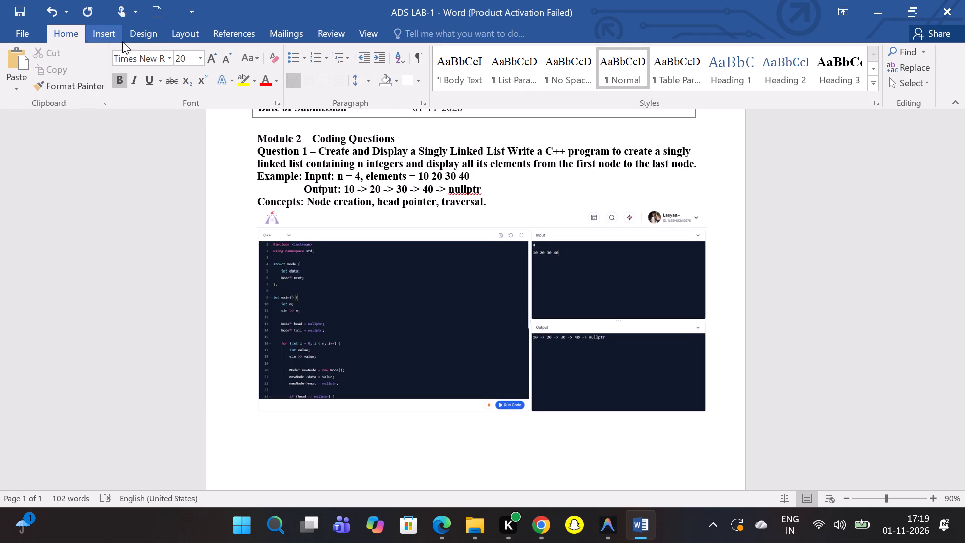
{"action": "left_click", "coordinate": [104, 32]}
{"action": "left_click", "coordinate": [131, 54]}
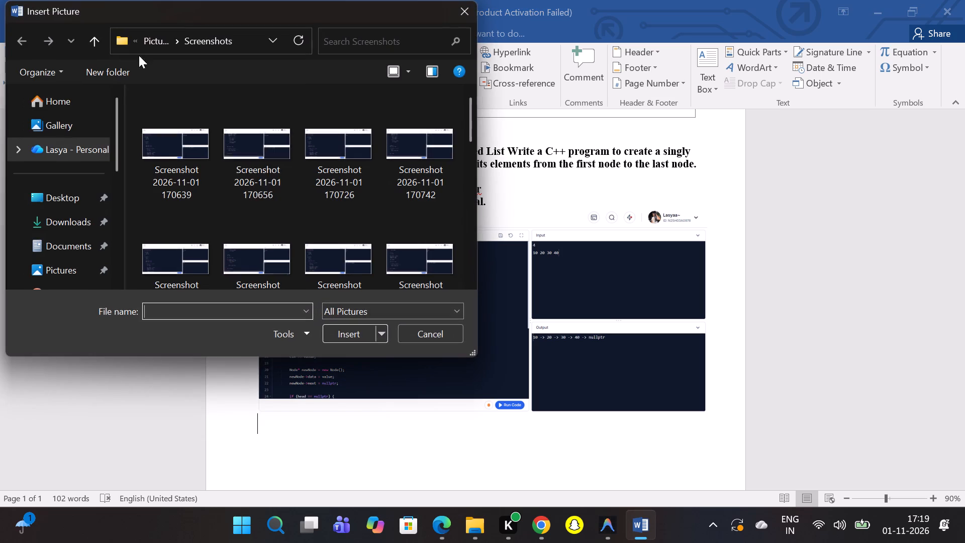
{"action": "left_click", "coordinate": [253, 121]}
{"action": "left_click", "coordinate": [341, 334]}
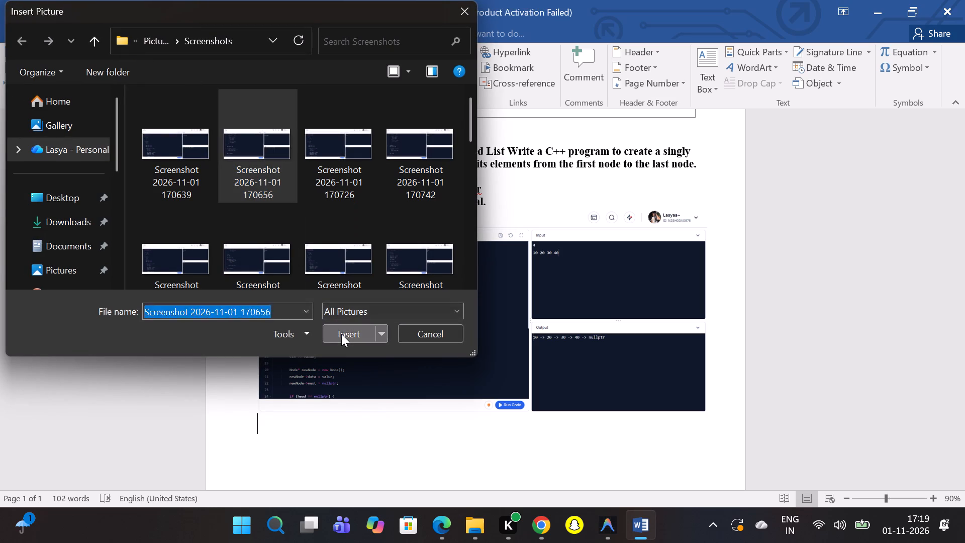
{"action": "left_click", "coordinate": [717, 412]}
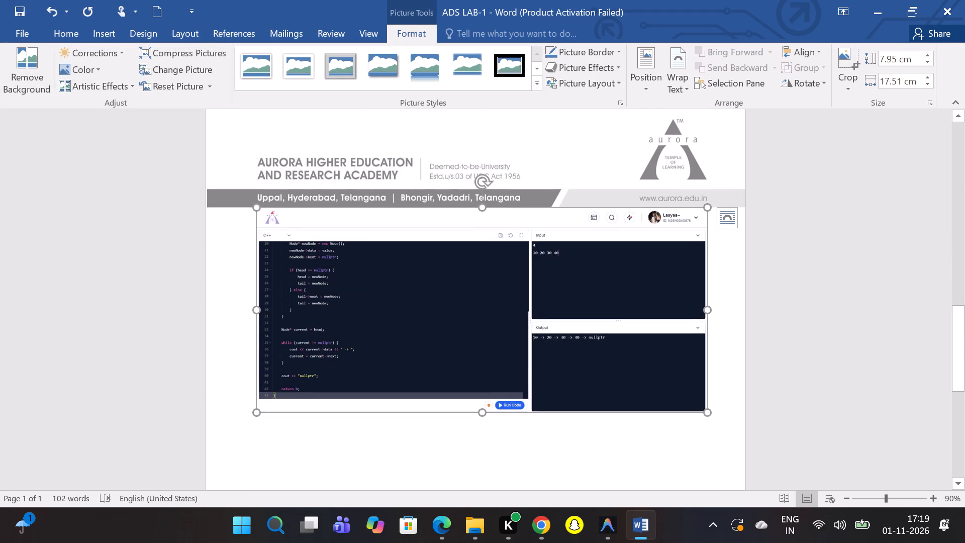
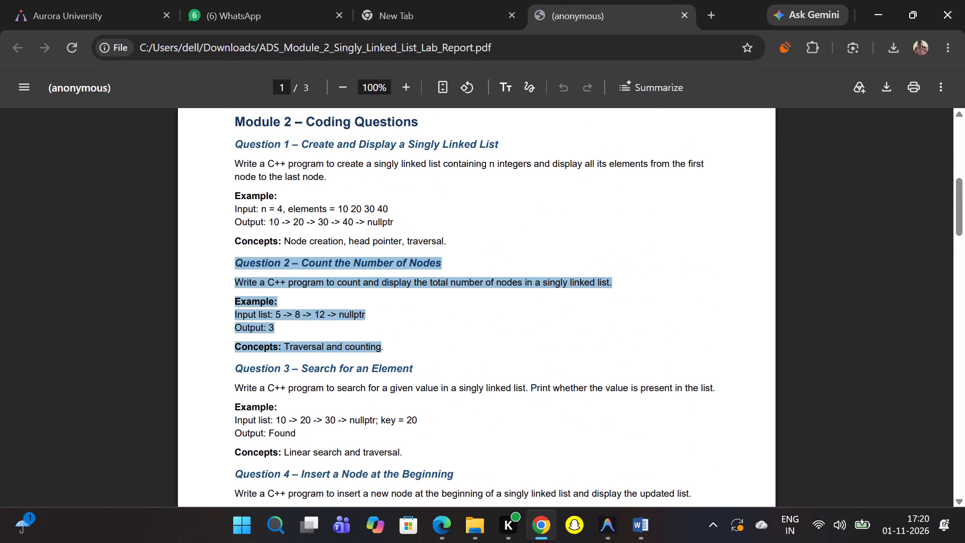
Copy the full Question 2 – Count the Number of Nodes text from the PDF and paste it into the Word report below the last screenshot.
{"action": "left_click_drag", "start_coordinate": [387, 342], "coordinate": [395, 344]}
{"action": "key", "text": "ctrl+c"}
{"action": "left_click", "coordinate": [651, 530]}
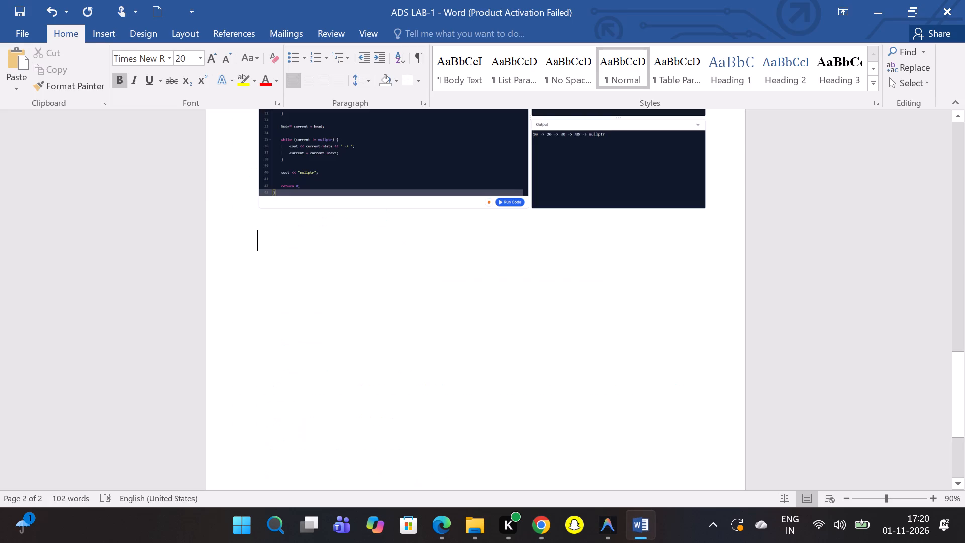
{"action": "key", "text": "ctrl+v"}
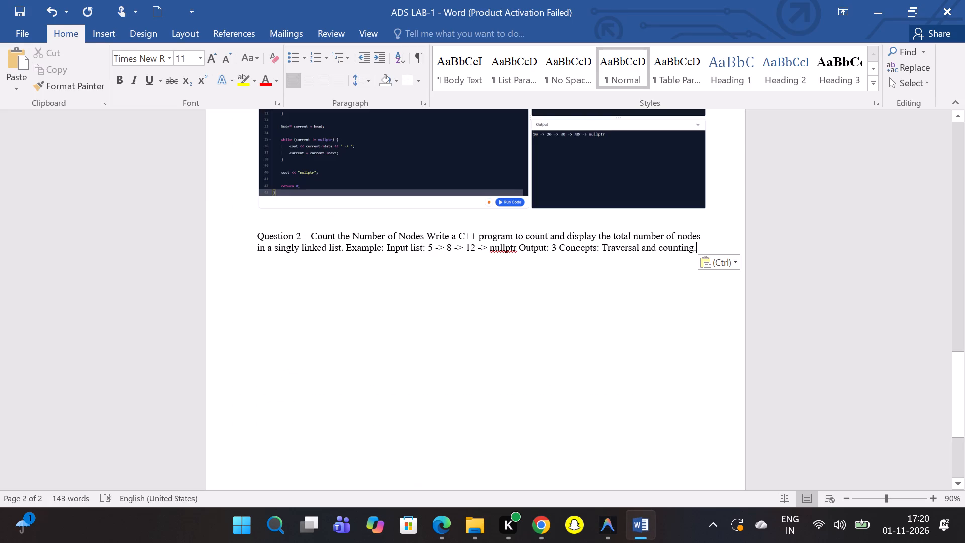
Break the pasted Question 2 text so that Example and Concepts each start on their own line.
{"action": "left_click", "coordinate": [346, 244]}
{"action": "key", "text": "Return"}
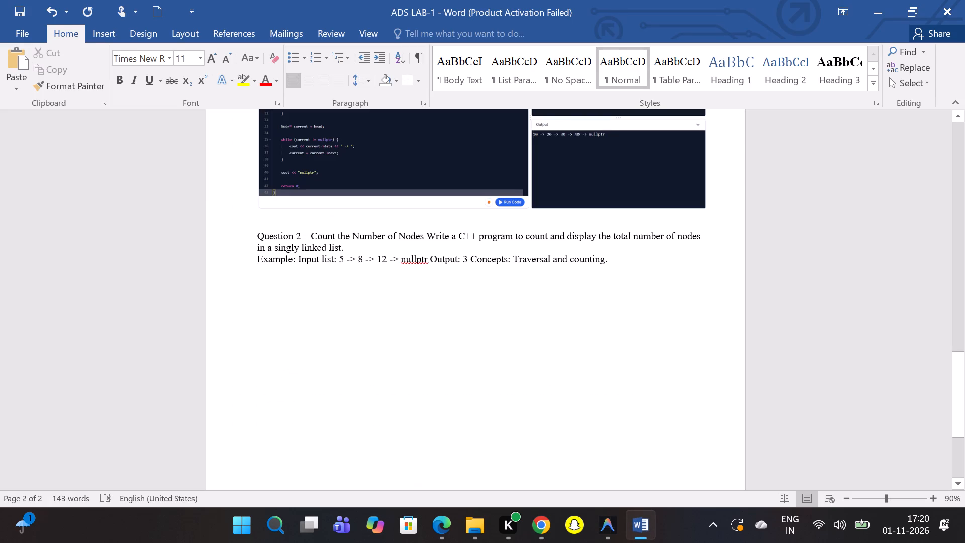
{"action": "left_click", "coordinate": [472, 256]}
{"action": "key", "text": "Return"}
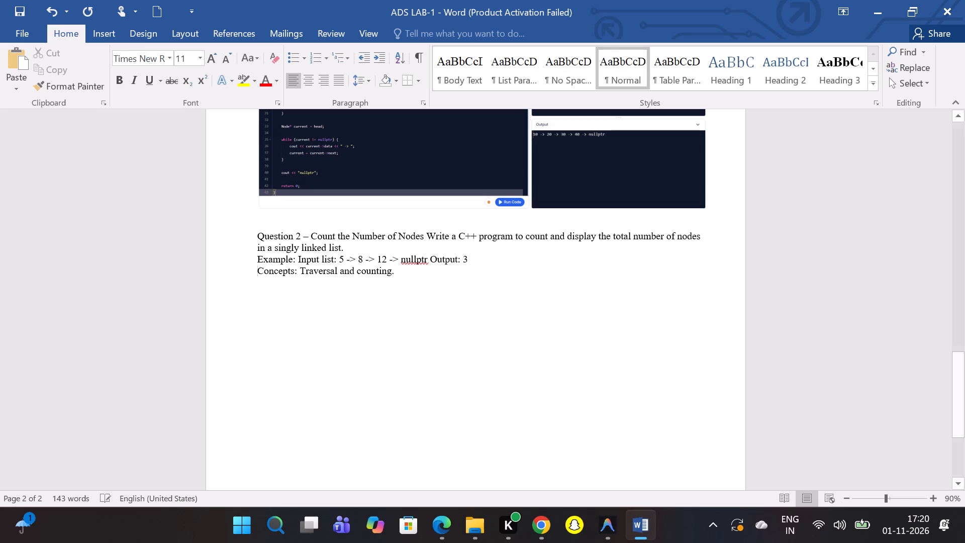
Format the whole Question 2 text as bold at font size 12.
{"action": "left_click_drag", "start_coordinate": [417, 280], "coordinate": [233, 232]}
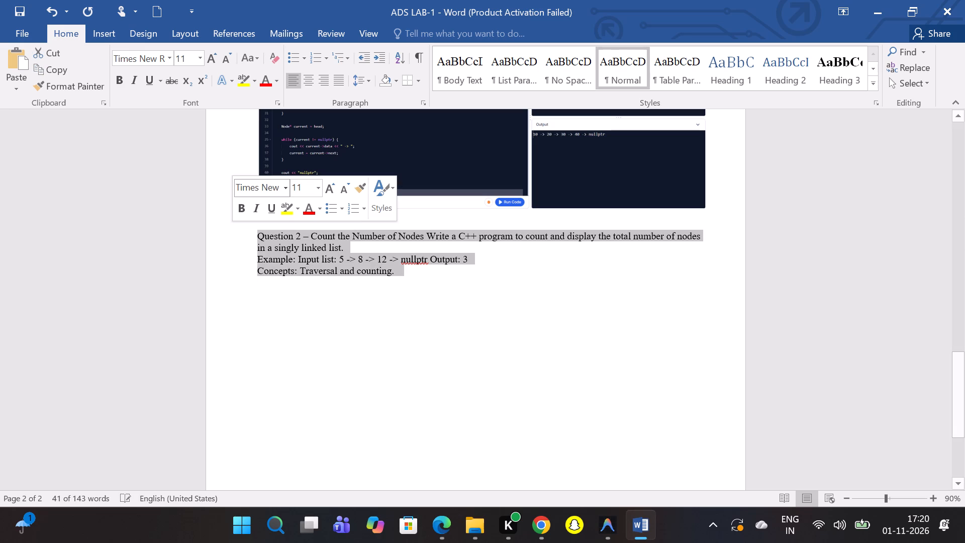
{"action": "left_click", "coordinate": [329, 187]}
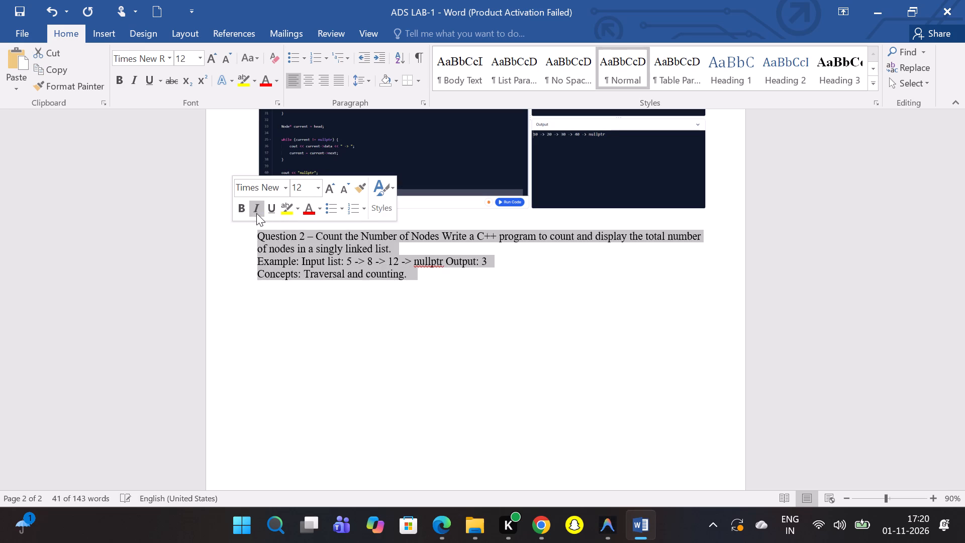
{"action": "left_click", "coordinate": [244, 212]}
{"action": "left_click", "coordinate": [453, 323]}
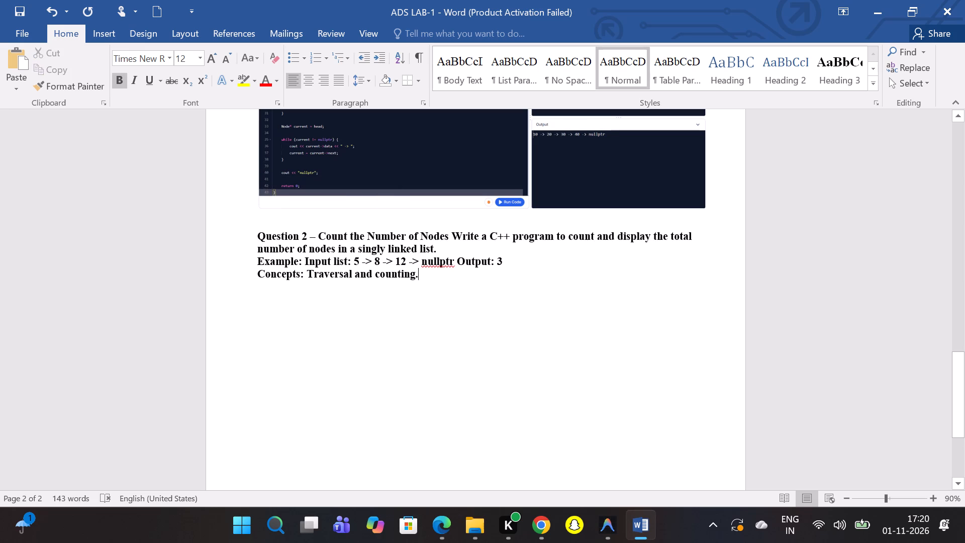
Move Output: 3 onto its own line and indent it with spaces to sit beneath the Input list text.
{"action": "left_click", "coordinate": [456, 262]}
{"action": "key", "text": "Return"}
{"action": "key", "text": "space"}
{"action": "key", "text": "space"}
{"action": "key", "text": "space"}
{"action": "key", "text": "space"}
{"action": "key", "text": "space"}
{"action": "key", "text": "space"}
{"action": "key", "text": "space"}
{"action": "key", "text": "space"}
{"action": "key", "text": "space"}
{"action": "key", "text": "space"}
{"action": "key", "text": "space"}
{"action": "key", "text": "space"}
{"action": "key", "text": "space"}
{"action": "key", "text": "space"}
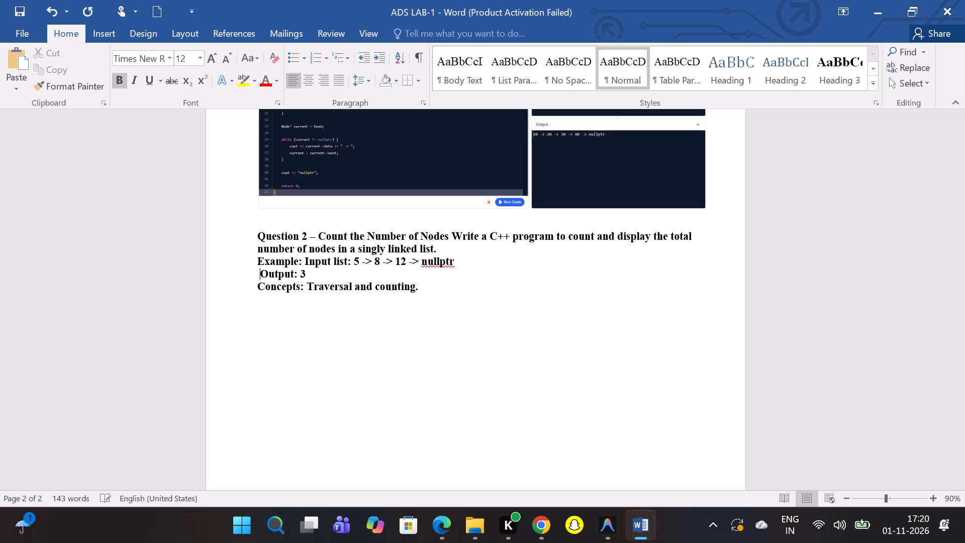
{"action": "key", "text": "space"}
{"action": "key", "text": "space"}
{"action": "key", "text": "space"}
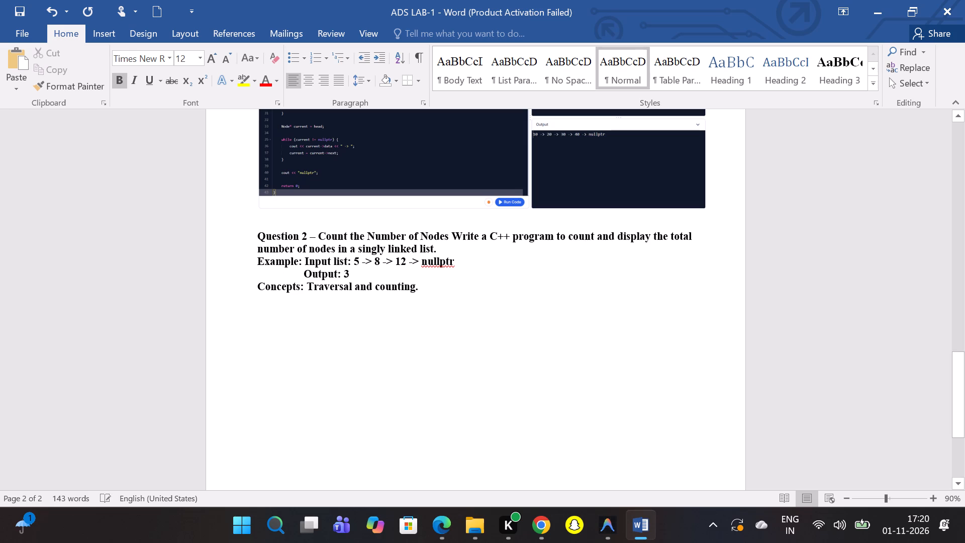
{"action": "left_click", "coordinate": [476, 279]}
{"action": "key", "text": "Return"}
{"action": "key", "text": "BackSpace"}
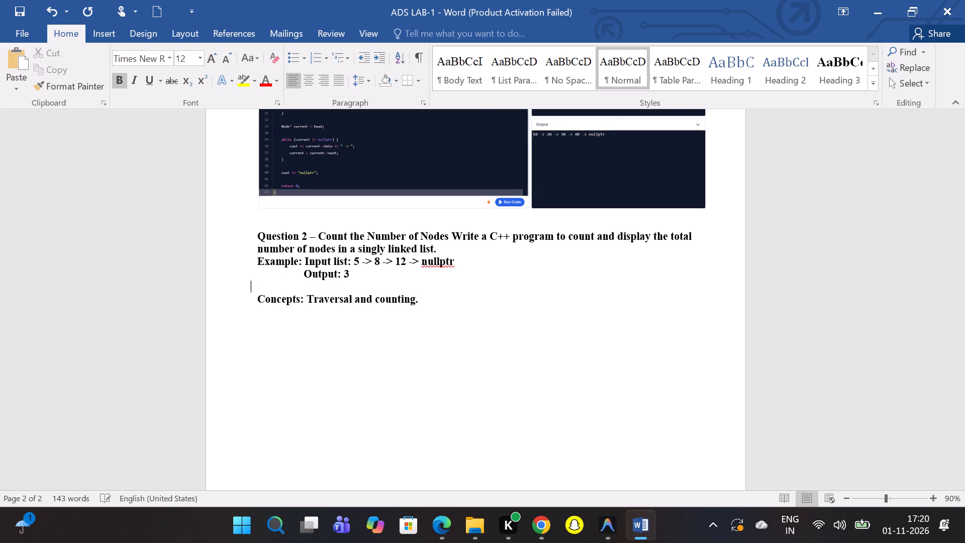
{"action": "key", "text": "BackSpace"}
{"action": "left_click", "coordinate": [468, 282]}
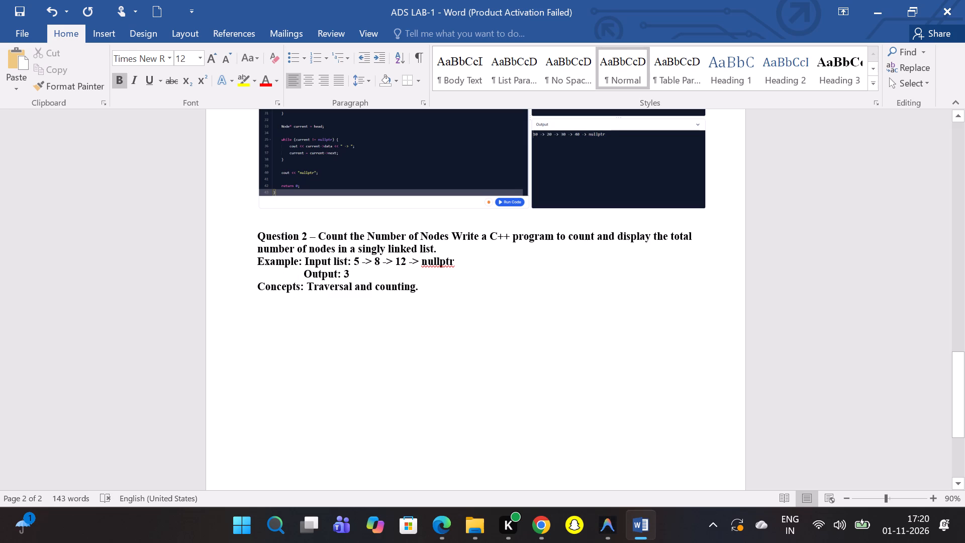
{"action": "key", "text": "Return"}
{"action": "key", "text": "Return"}
{"action": "key", "text": "BackSpace"}
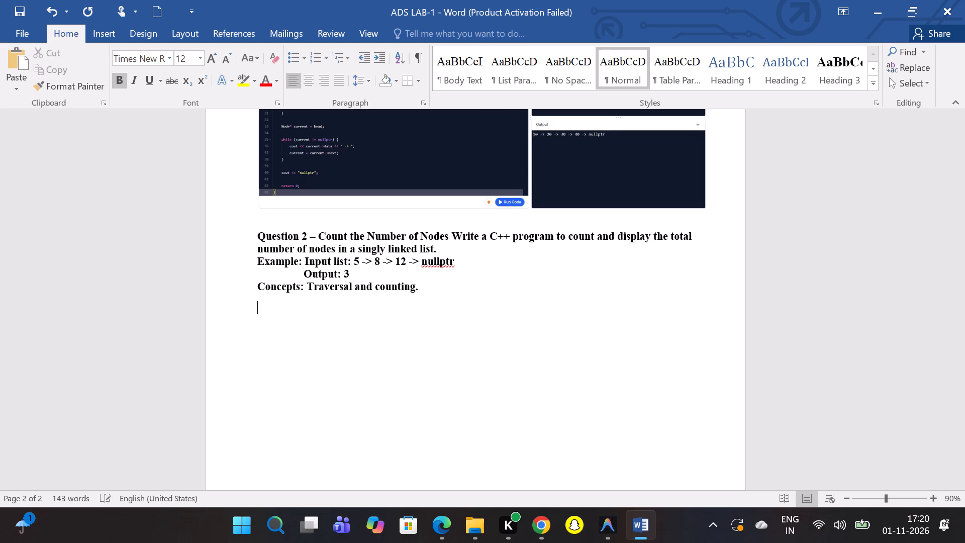
{"action": "left_click", "coordinate": [103, 34]}
{"action": "left_click", "coordinate": [122, 56]}
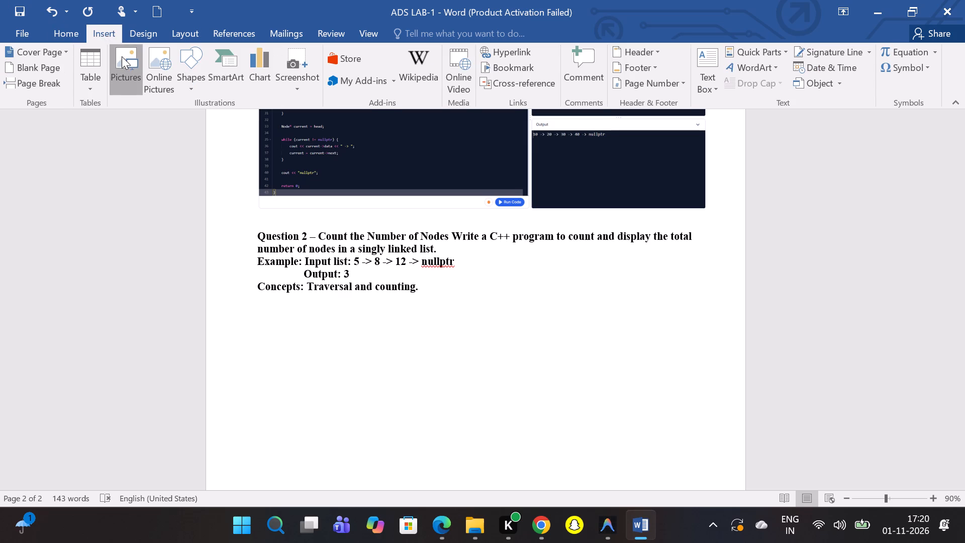
{"action": "left_click", "coordinate": [314, 110]}
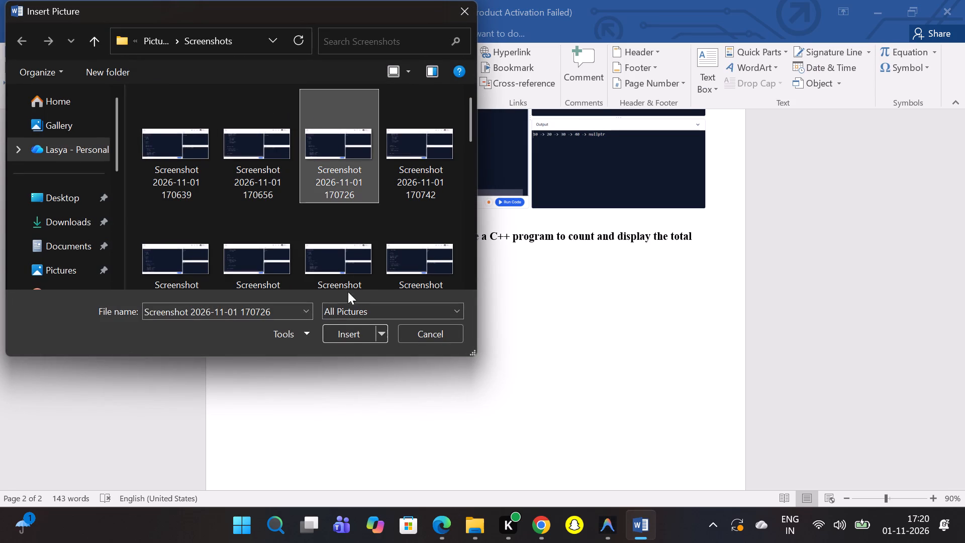
{"action": "left_click", "coordinate": [345, 331]}
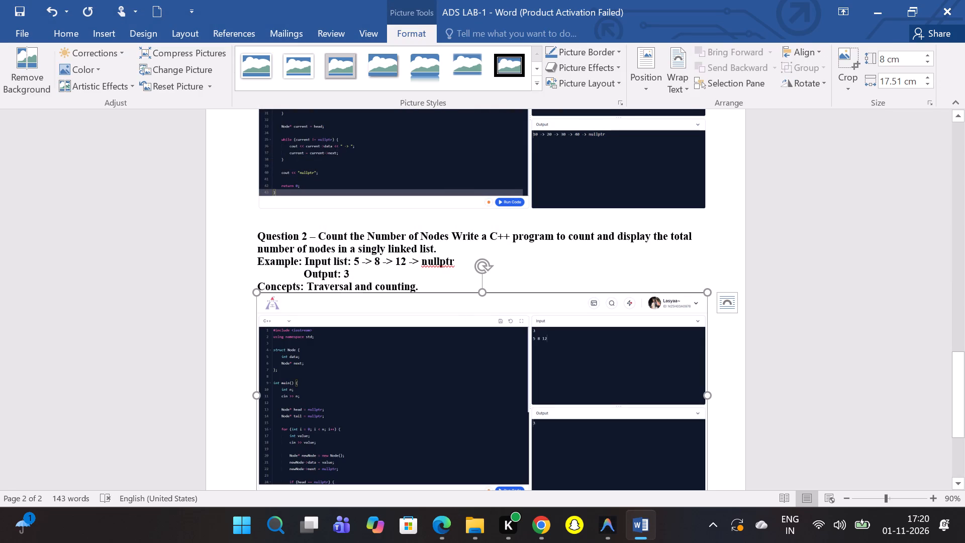
{"action": "scroll", "coordinate": [736, 451], "scroll_direction": "down", "scroll_amount": 1}
{"action": "left_click", "coordinate": [726, 368]}
{"action": "key", "text": "Return"}
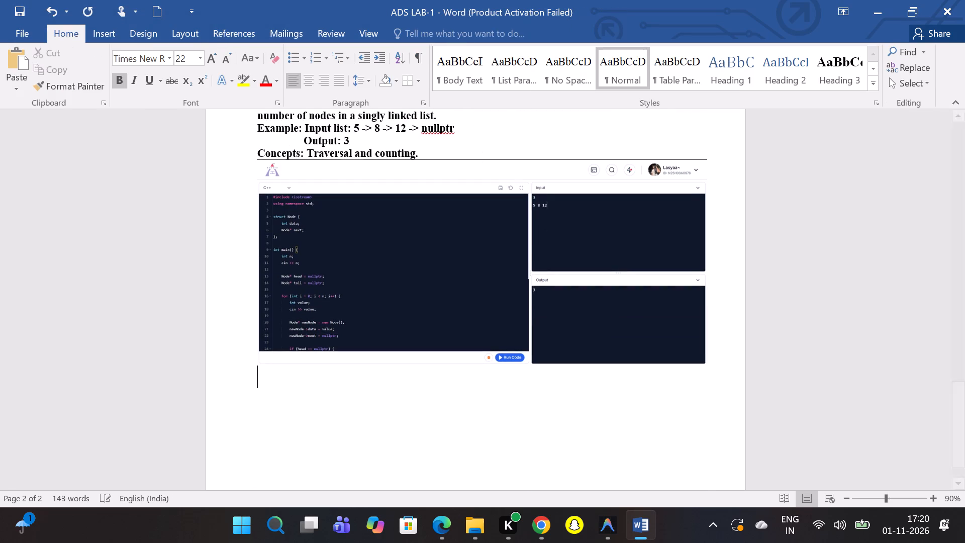
{"action": "scroll", "coordinate": [584, 222], "scroll_direction": "down", "scroll_amount": 1}
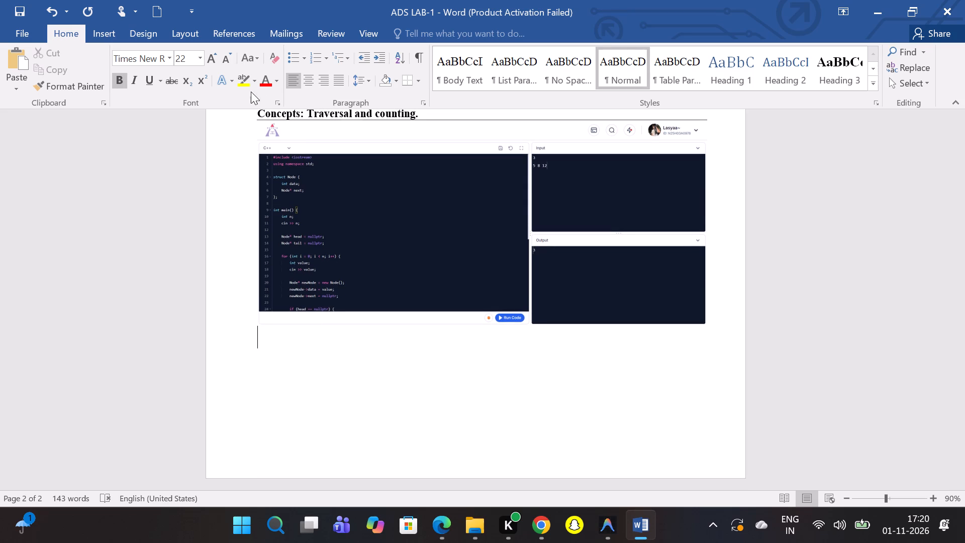
{"action": "left_click", "coordinate": [108, 34]}
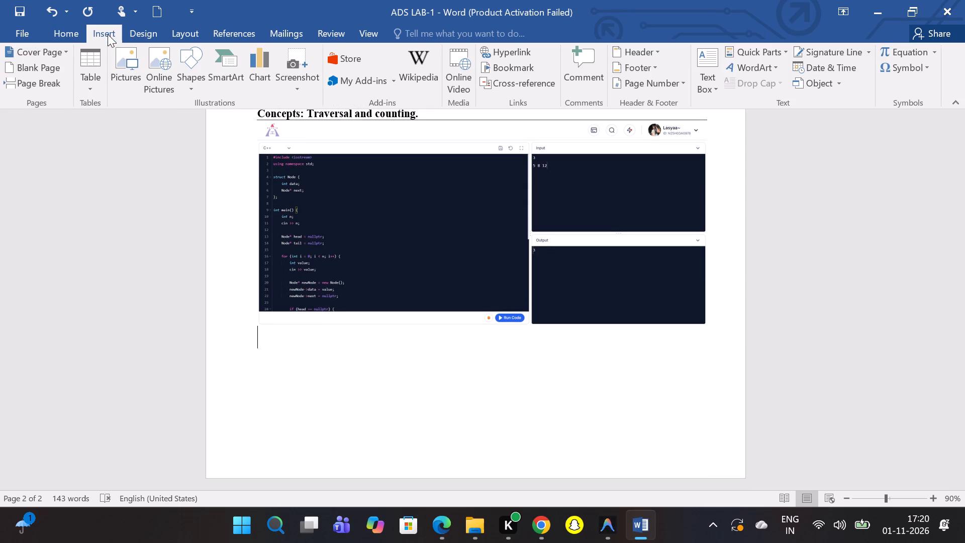
{"action": "left_click_drag", "start_coordinate": [149, 56], "coordinate": [122, 63]}
{"action": "left_click", "coordinate": [122, 63]}
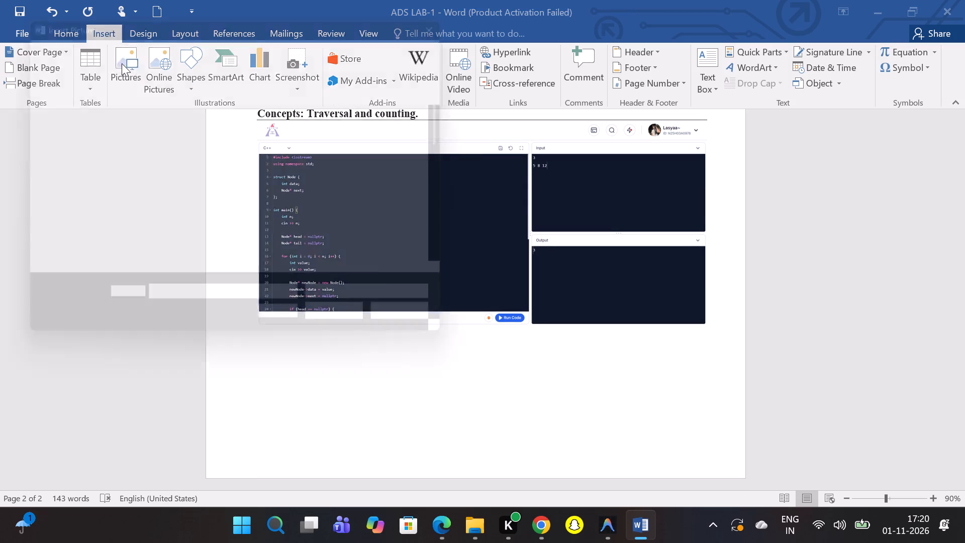
{"action": "left_click", "coordinate": [417, 147]}
{"action": "left_click", "coordinate": [351, 330]}
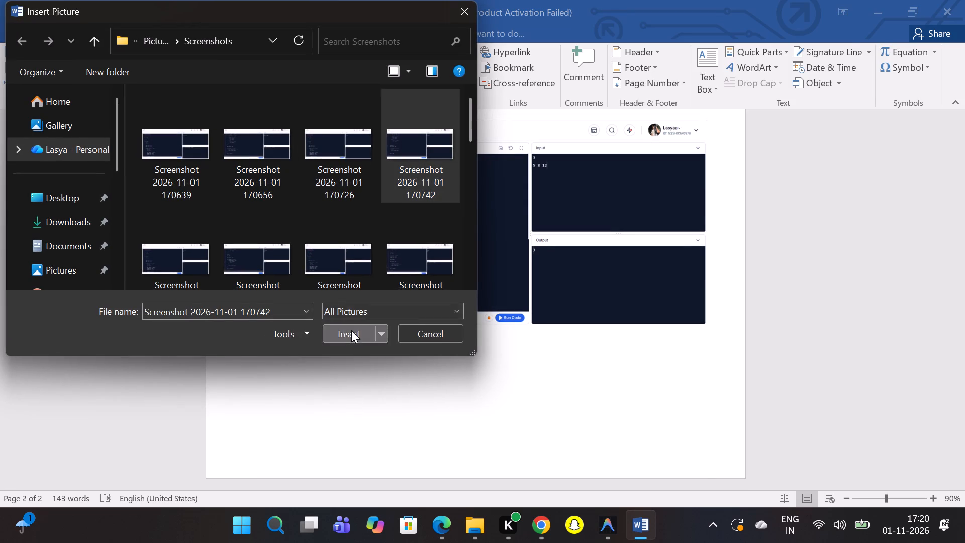
{"action": "left_click", "coordinate": [713, 407]}
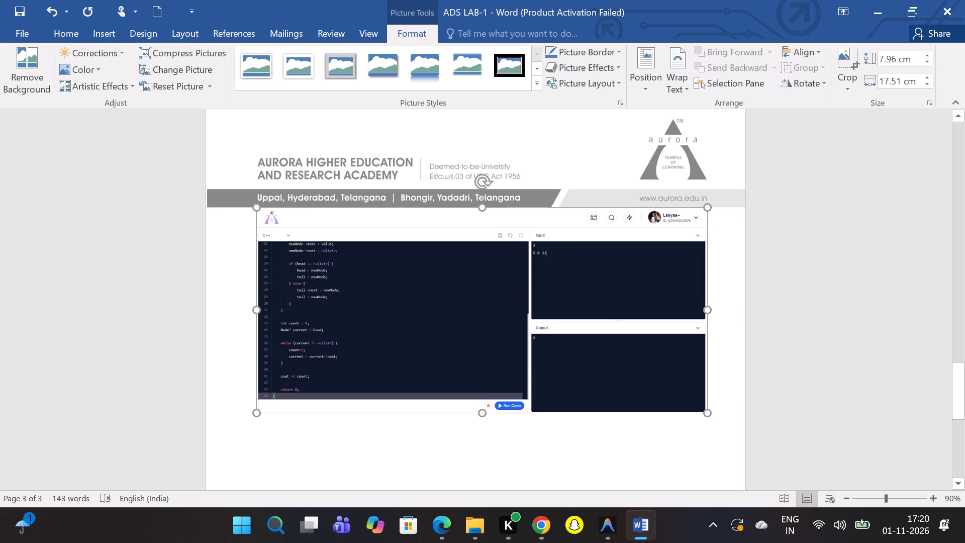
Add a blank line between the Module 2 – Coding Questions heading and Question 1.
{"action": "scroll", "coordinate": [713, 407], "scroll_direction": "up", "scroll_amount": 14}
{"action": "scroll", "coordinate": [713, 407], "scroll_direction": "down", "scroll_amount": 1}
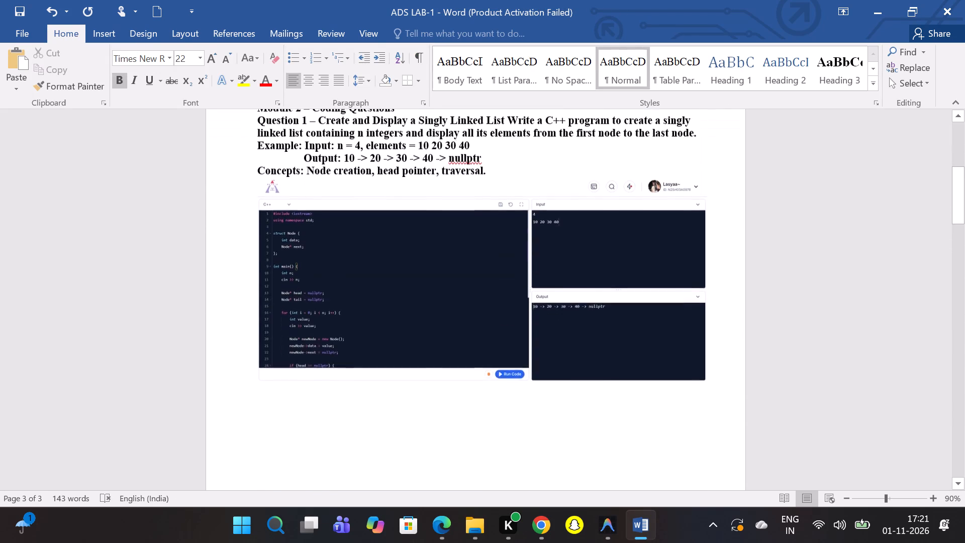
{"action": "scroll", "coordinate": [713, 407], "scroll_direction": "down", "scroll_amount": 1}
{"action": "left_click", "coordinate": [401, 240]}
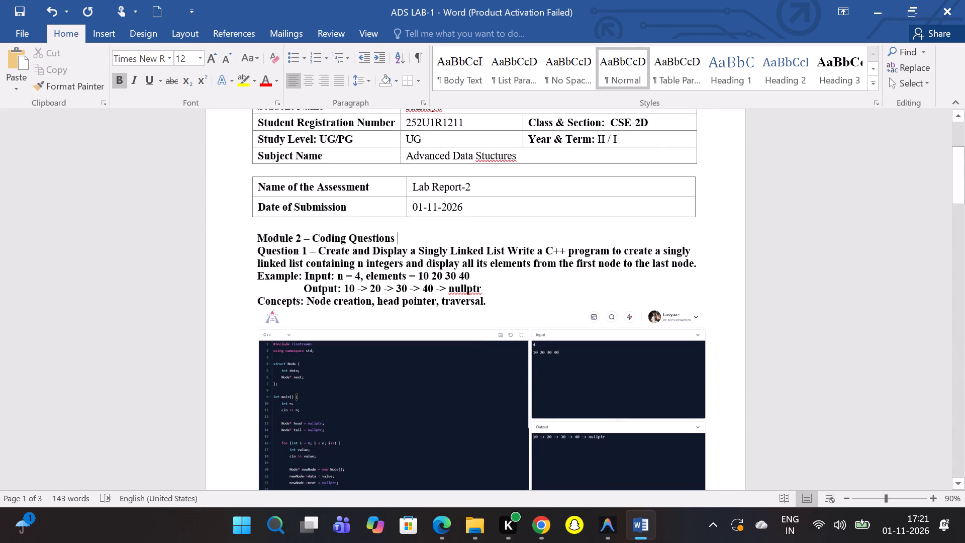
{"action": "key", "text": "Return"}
Try to close the gap before Question 1's second code screenshot by deleting the indent and paragraph break ahead of it.
{"action": "scroll", "coordinate": [401, 240], "scroll_direction": "down", "scroll_amount": 6}
{"action": "scroll", "coordinate": [401, 240], "scroll_direction": "up", "scroll_amount": 1}
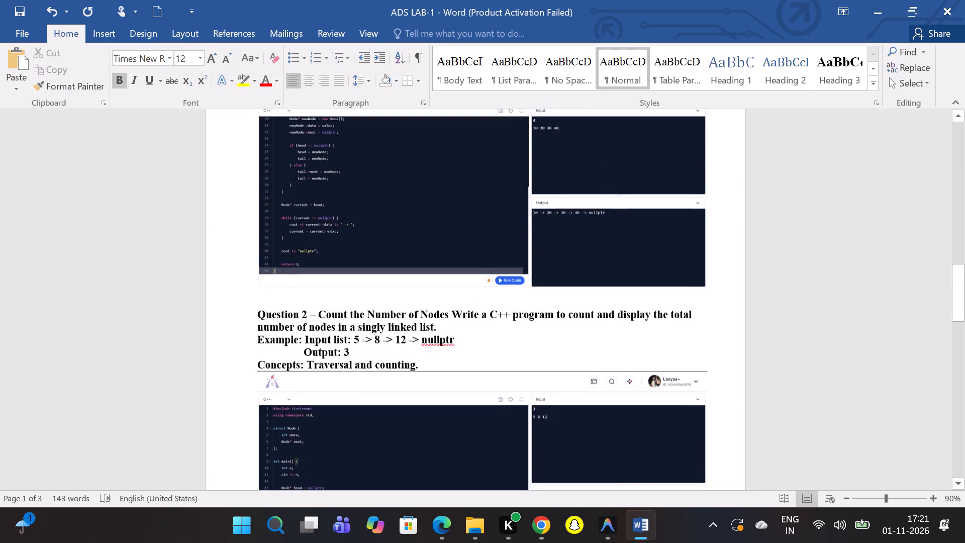
{"action": "scroll", "coordinate": [401, 240], "scroll_direction": "up", "scroll_amount": 1}
{"action": "scroll", "coordinate": [243, 325], "scroll_direction": "right", "scroll_amount": 1}
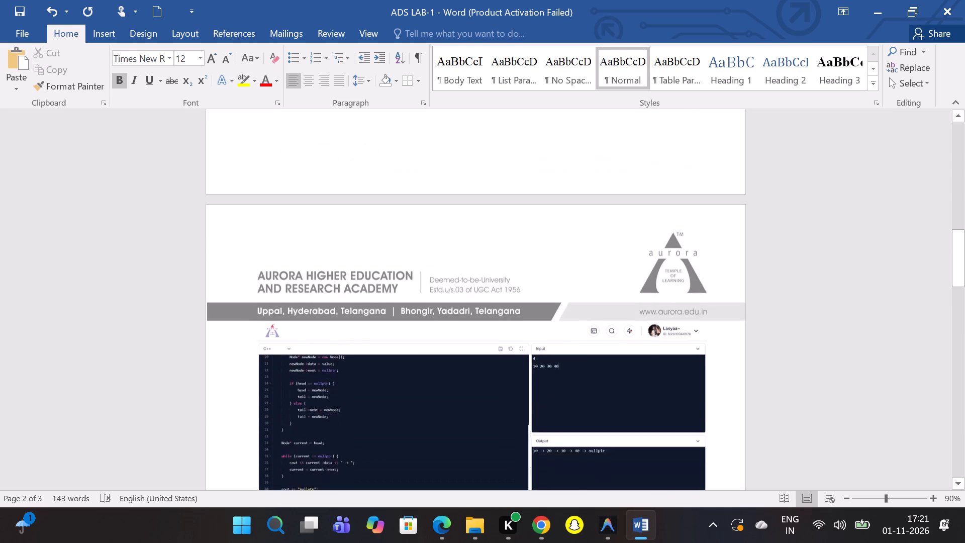
{"action": "scroll", "coordinate": [243, 325], "scroll_direction": "right", "scroll_amount": 1}
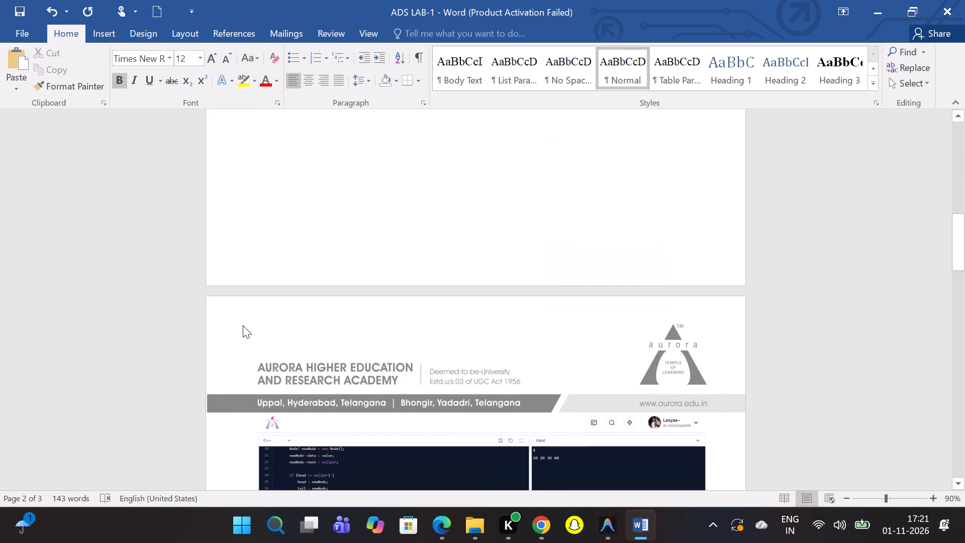
{"action": "left_click", "coordinate": [255, 427]}
{"action": "key", "text": "BackSpace"}
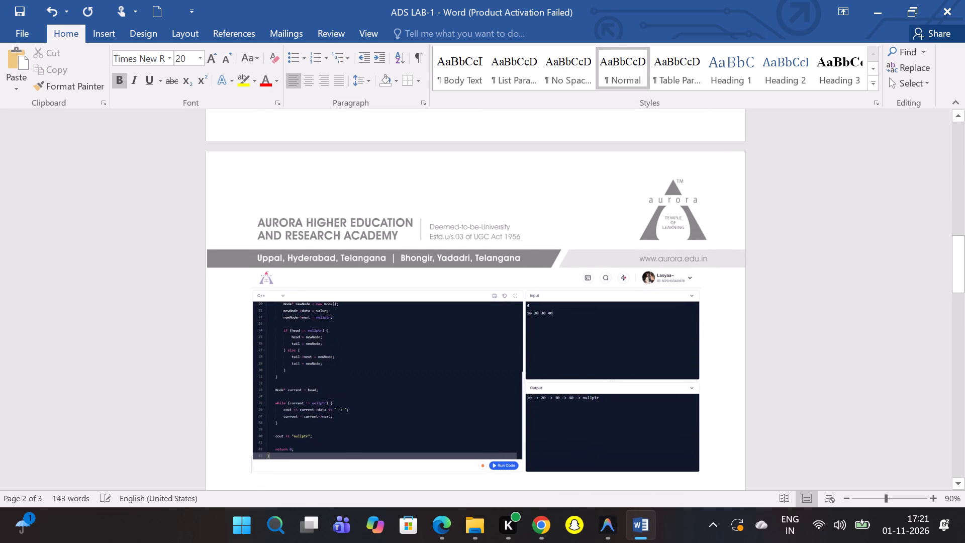
{"action": "key", "text": "BackSpace"}
{"action": "key", "text": "BackSpace"}
{"action": "scroll", "coordinate": [255, 427], "scroll_direction": "up", "scroll_amount": 1}
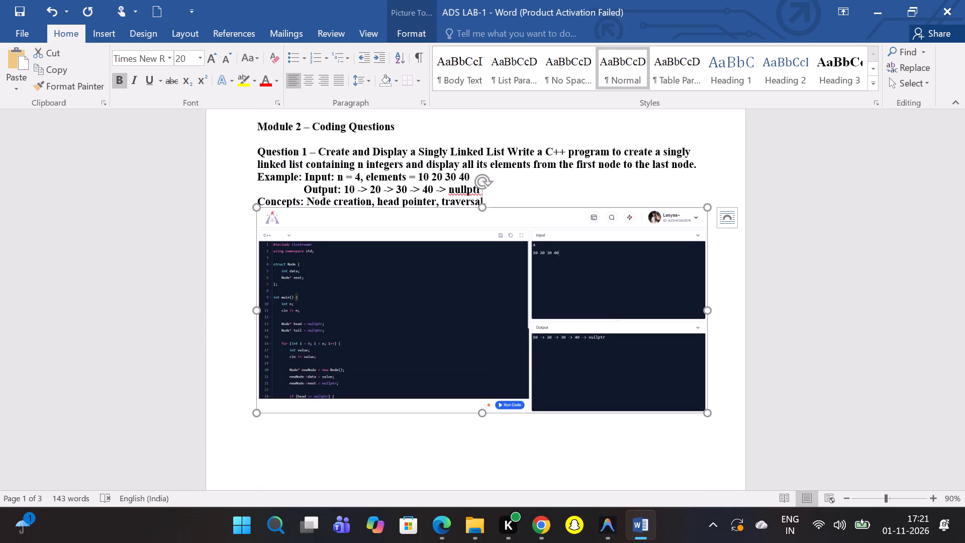
{"action": "scroll", "coordinate": [255, 427], "scroll_direction": "up", "scroll_amount": 1}
Remove the blank line above Question 1 and put a single space before its first word.
{"action": "left_click", "coordinate": [256, 282]}
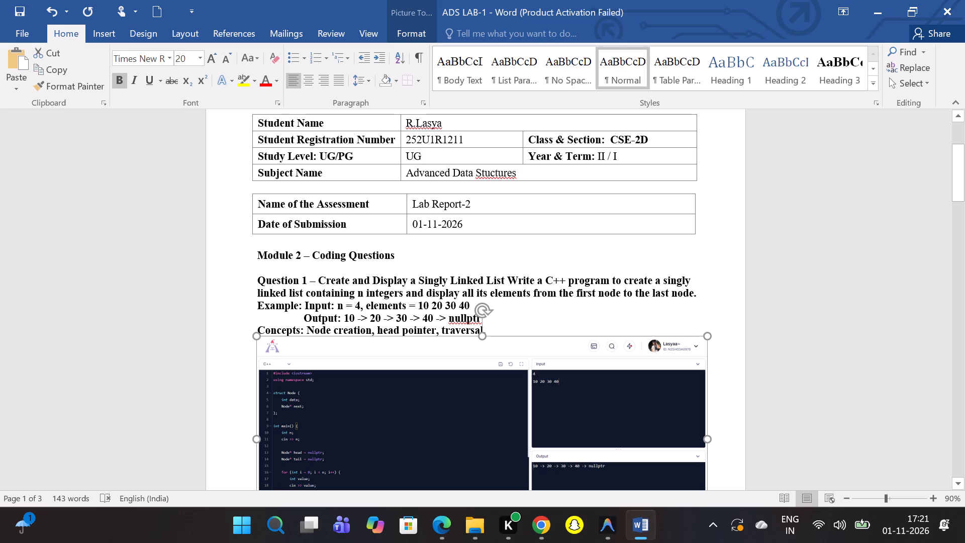
{"action": "key", "text": "BackSpace"}
{"action": "key", "text": "BackSpace"}
{"action": "key", "text": "space"}
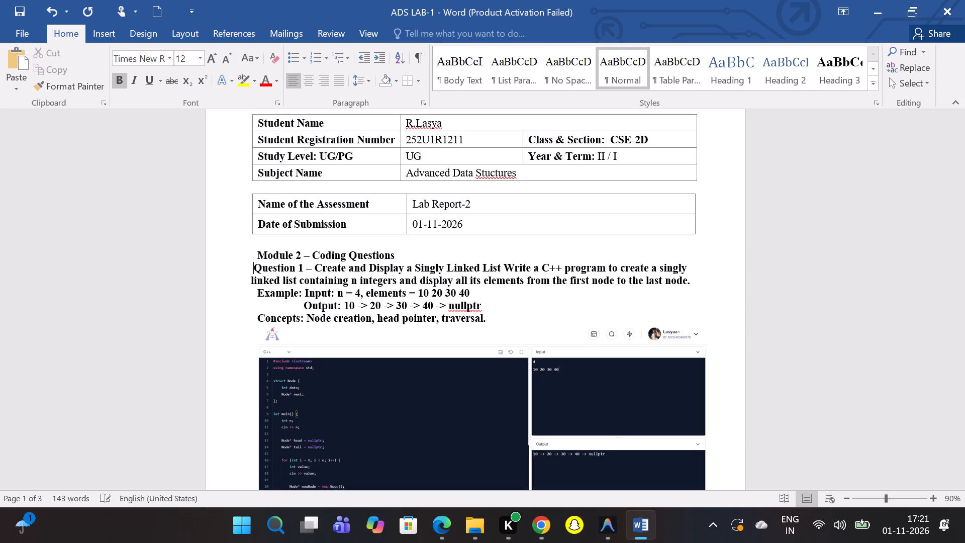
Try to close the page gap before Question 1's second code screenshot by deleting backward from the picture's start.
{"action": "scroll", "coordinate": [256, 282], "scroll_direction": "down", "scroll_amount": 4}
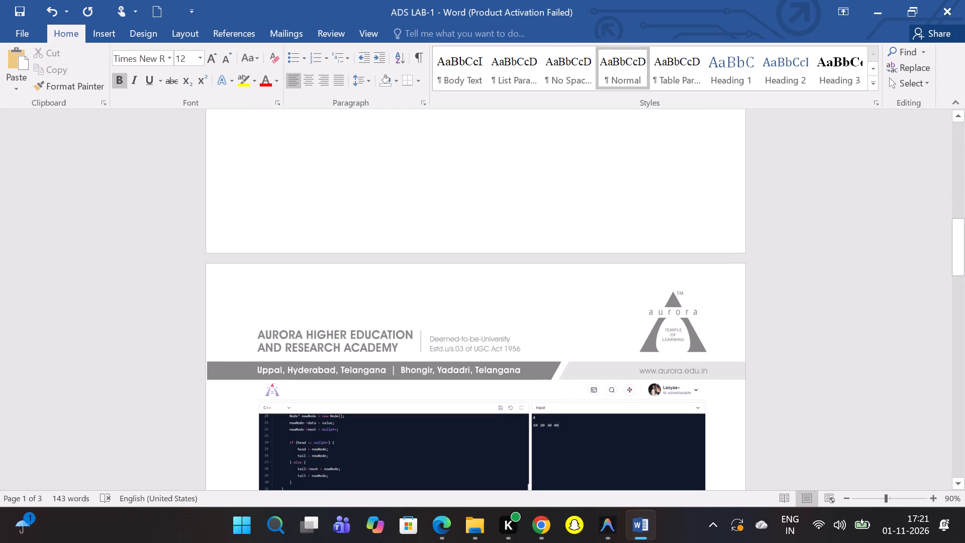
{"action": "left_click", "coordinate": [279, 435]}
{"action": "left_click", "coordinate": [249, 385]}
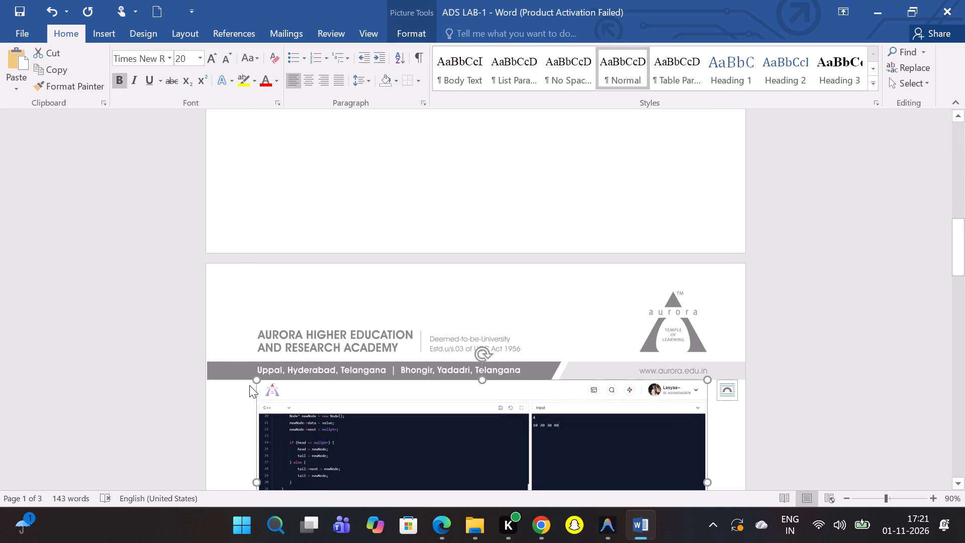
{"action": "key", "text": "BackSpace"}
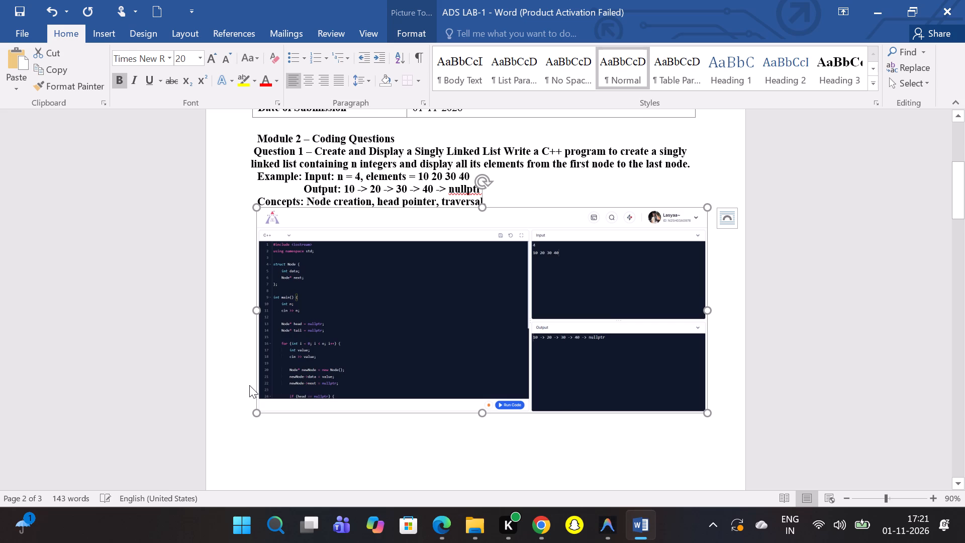
Move Question 1's second code screenshot by copying and deleting it, and pasting it on a new line after the first screenshot.
{"action": "scroll", "coordinate": [249, 385], "scroll_direction": "down", "scroll_amount": 2}
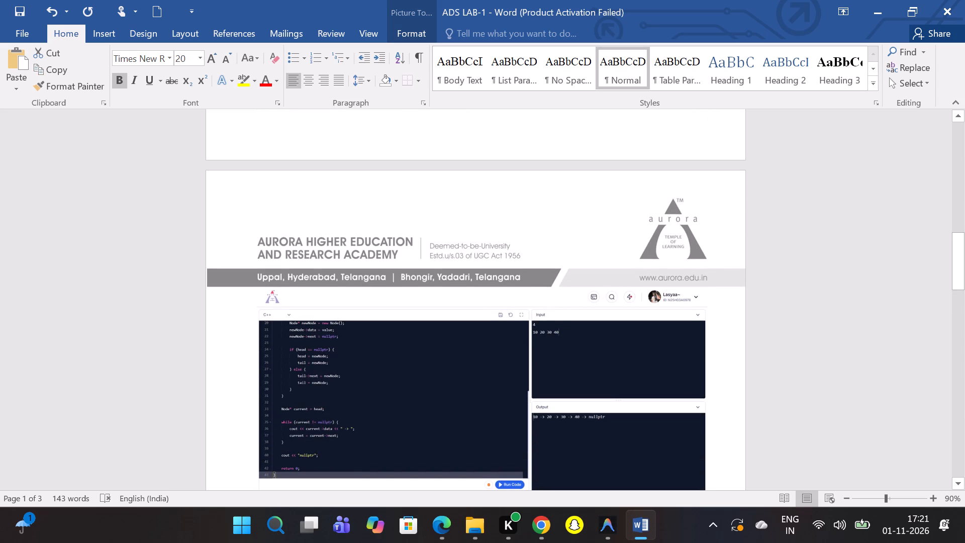
{"action": "left_click", "coordinate": [308, 403]}
{"action": "left_click_drag", "start_coordinate": [308, 403], "coordinate": [357, 372]}
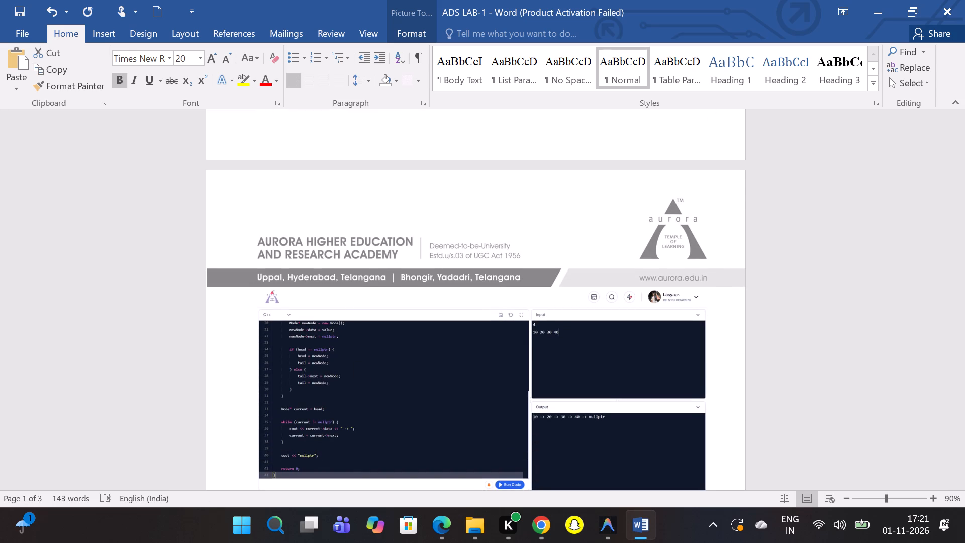
{"action": "left_click", "coordinate": [357, 372]}
{"action": "key", "text": "ctrl+c"}
{"action": "key", "text": "BackSpace"}
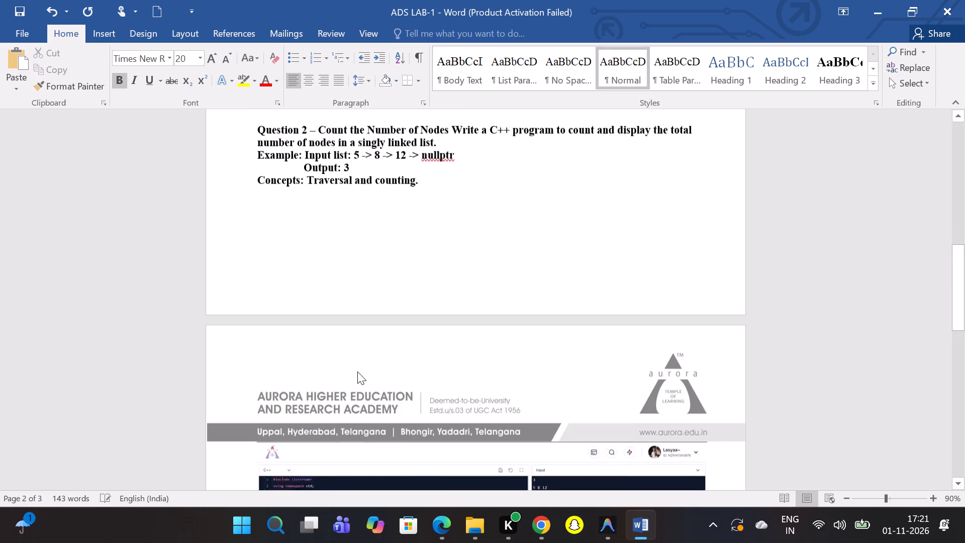
{"action": "scroll", "coordinate": [387, 252], "scroll_direction": "up", "scroll_amount": 4}
{"action": "scroll", "coordinate": [387, 252], "scroll_direction": "down", "scroll_amount": 1}
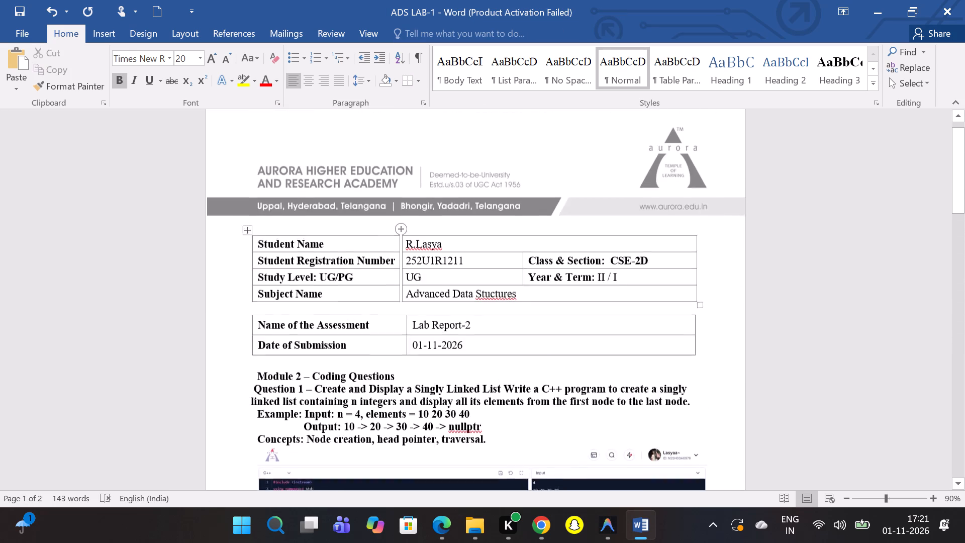
{"action": "scroll", "coordinate": [387, 252], "scroll_direction": "down", "scroll_amount": 1}
{"action": "left_click", "coordinate": [728, 257]}
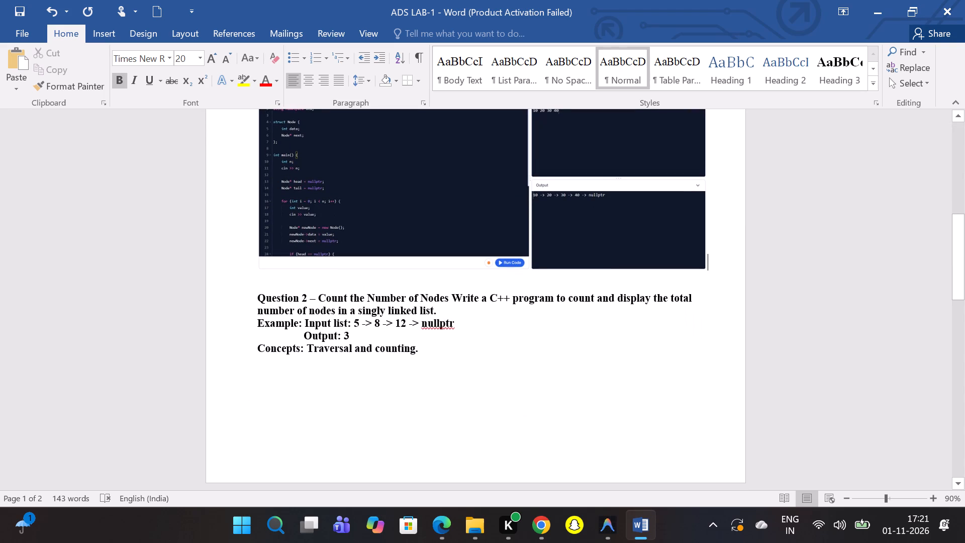
{"action": "key", "text": "Return"}
{"action": "key", "text": "ctrl+v"}
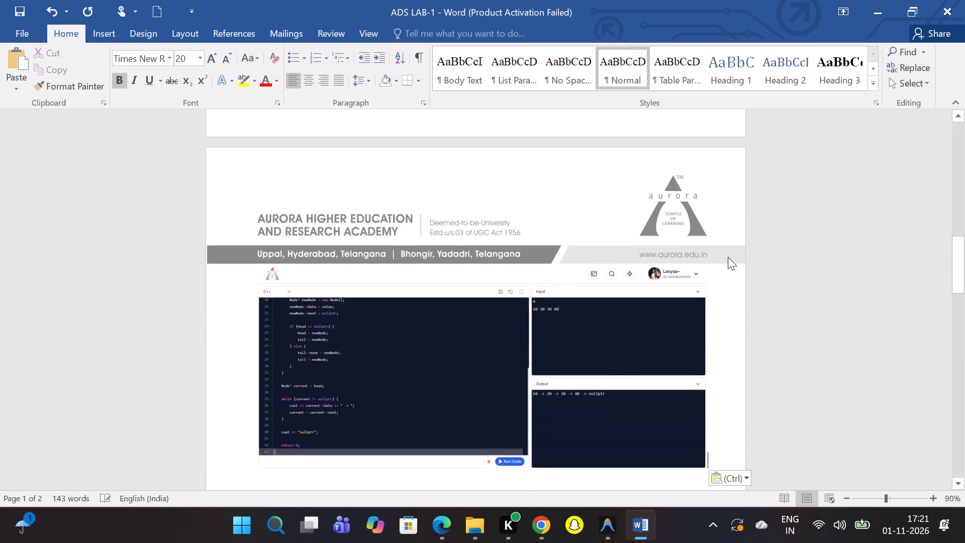
Add a blank line between Question 2's Concepts line and its first code screenshot.
{"action": "scroll", "coordinate": [728, 257], "scroll_direction": "down", "scroll_amount": 2}
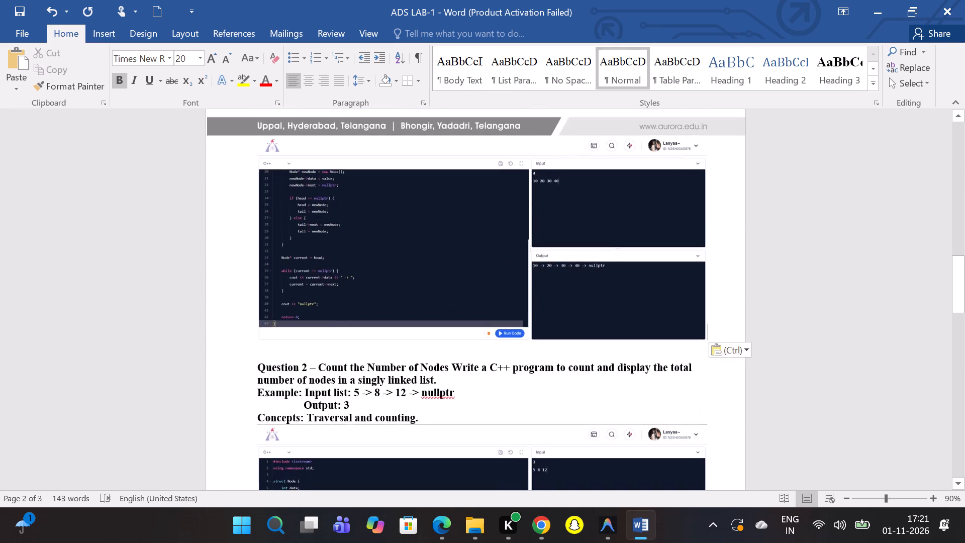
{"action": "scroll", "coordinate": [728, 257], "scroll_direction": "down", "scroll_amount": 3}
{"action": "scroll", "coordinate": [728, 257], "scroll_direction": "up", "scroll_amount": 1}
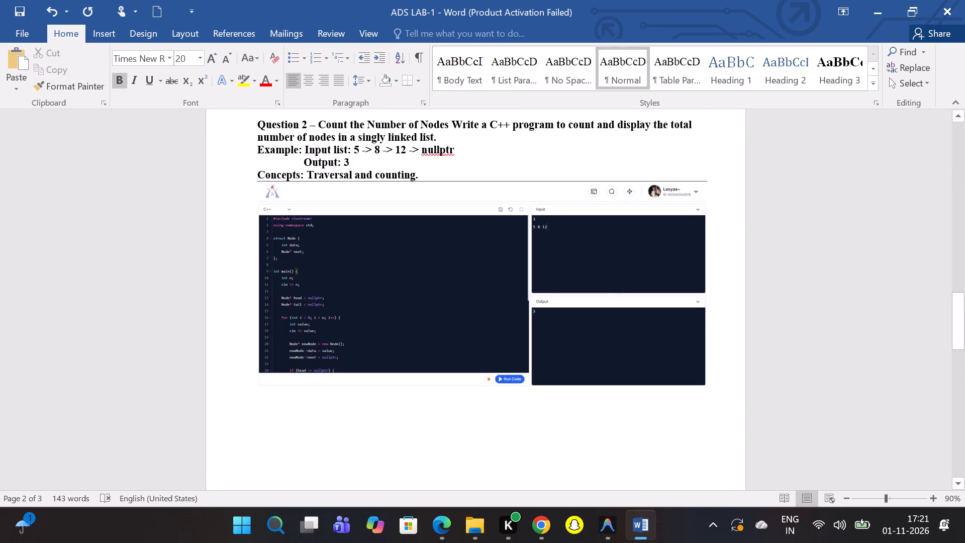
{"action": "left_click", "coordinate": [502, 173]}
{"action": "key", "text": "Return"}
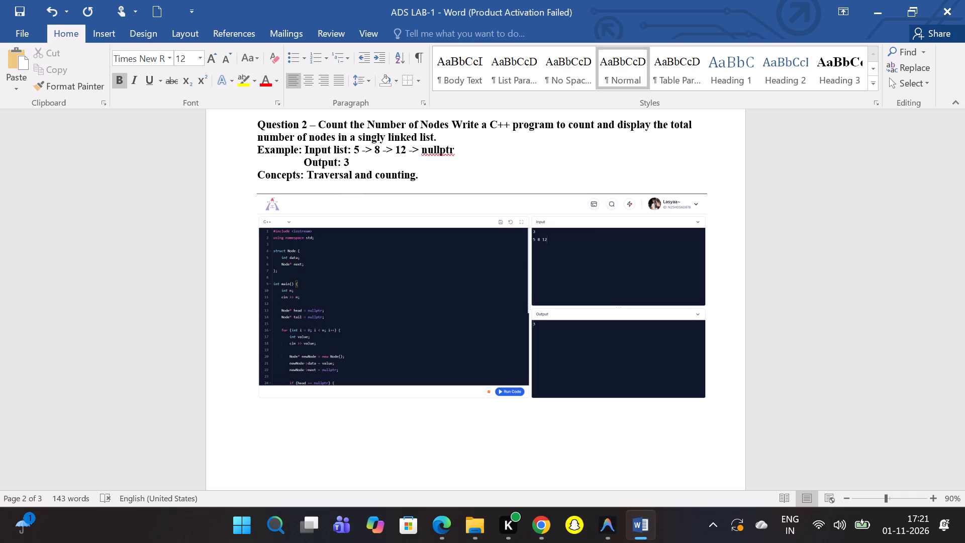
Copy the full Question 3 text, heading through Concepts, from the PDF in Chrome and paste it in Word below Question 2's last screenshot, after a leading space.
{"action": "scroll", "coordinate": [502, 173], "scroll_direction": "down", "scroll_amount": 3}
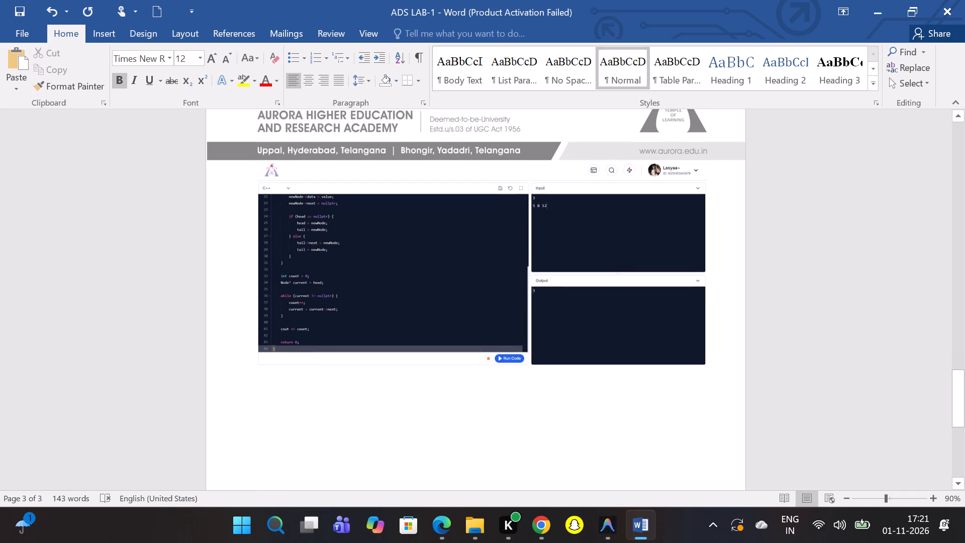
{"action": "left_click", "coordinate": [738, 362]}
{"action": "key", "text": "Return"}
{"action": "key", "text": "space"}
{"action": "left_click", "coordinate": [549, 526]}
{"action": "scroll", "coordinate": [430, 393], "scroll_direction": "down", "scroll_amount": 1}
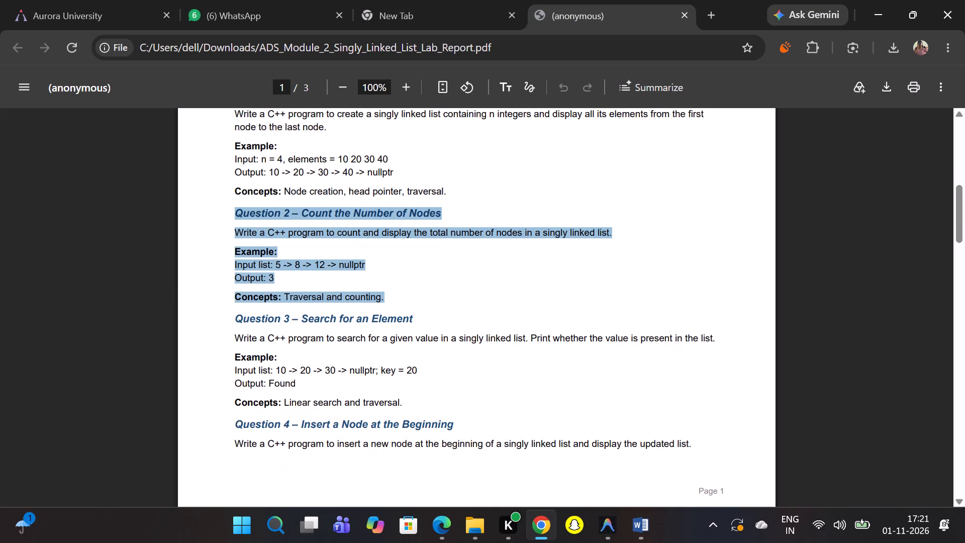
{"action": "left_click_drag", "start_coordinate": [419, 402], "coordinate": [404, 403]}
{"action": "left_click_drag", "start_coordinate": [404, 403], "coordinate": [234, 334]}
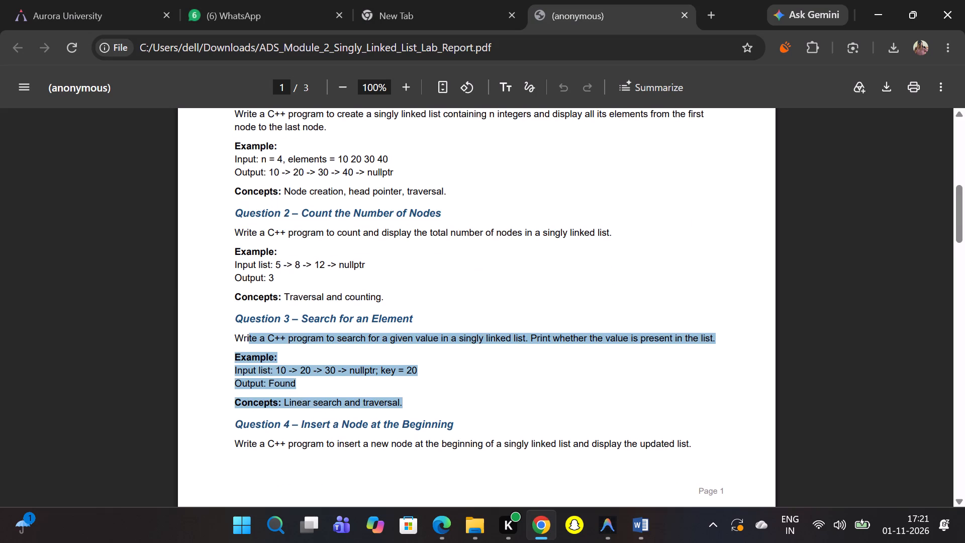
{"action": "left_click_drag", "start_coordinate": [234, 334], "coordinate": [233, 316]}
{"action": "key", "text": "ctrl+c"}
{"action": "left_click", "coordinate": [233, 316], "text": "ctrl"}
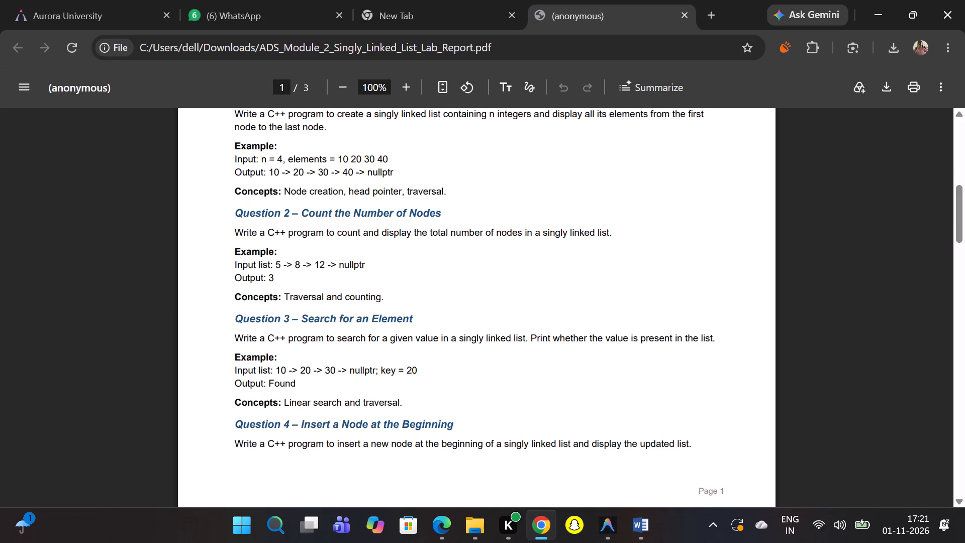
{"action": "left_click_drag", "start_coordinate": [403, 398], "coordinate": [360, 384]}
{"action": "left_click_drag", "start_coordinate": [360, 384], "coordinate": [239, 311]}
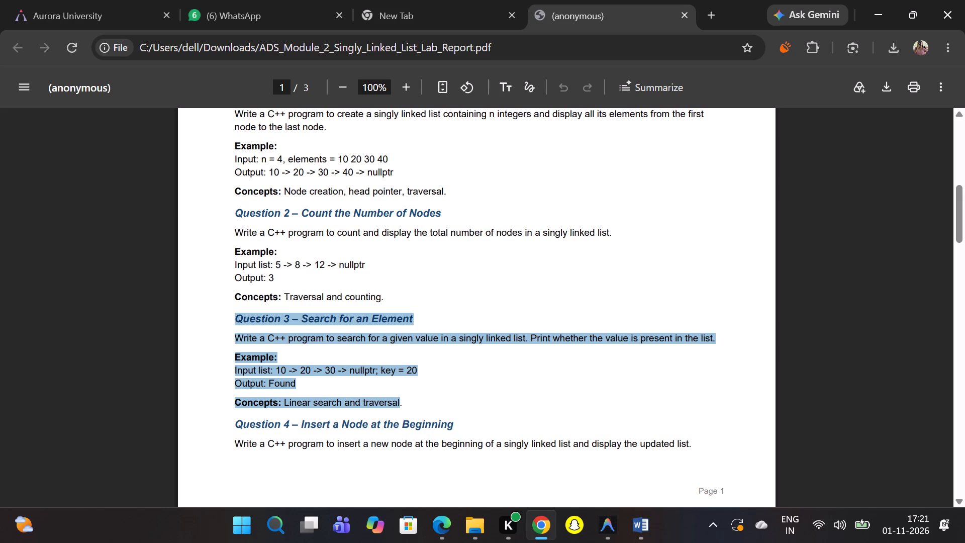
{"action": "key", "text": "ctrl+c"}
{"action": "left_click", "coordinate": [643, 525]}
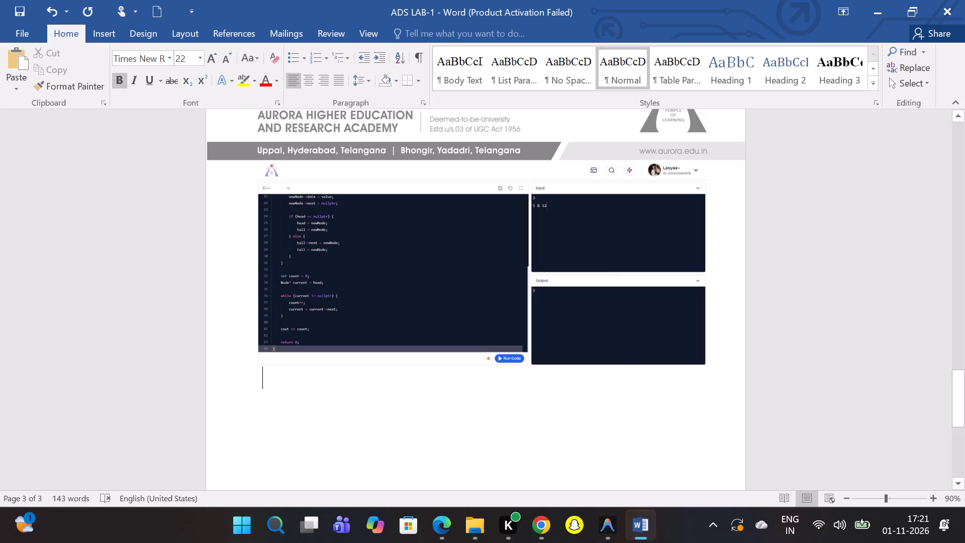
{"action": "key", "text": "ctrl+v"}
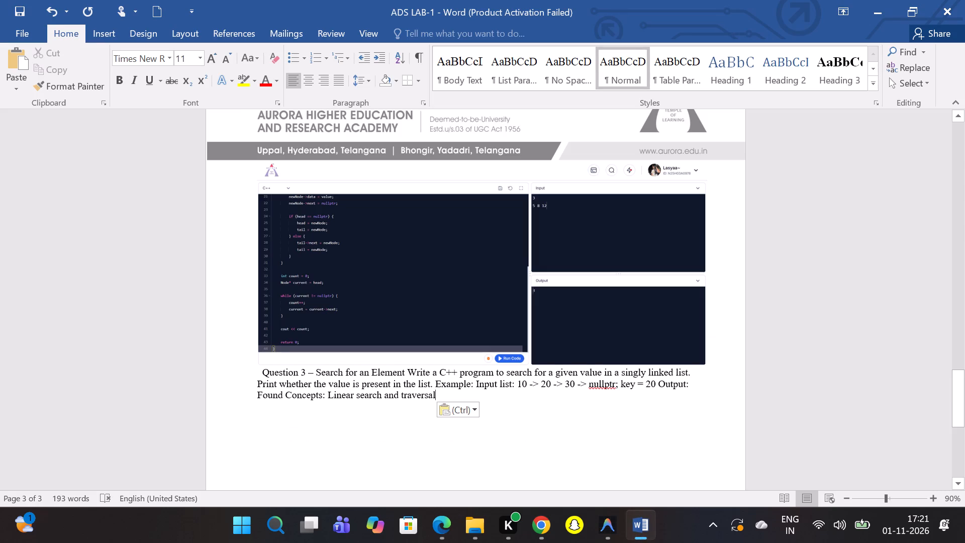
Add a blank line above Question 3 and start its Example text on a separate line.
{"action": "left_click", "coordinate": [723, 366]}
{"action": "key", "text": "Return"}
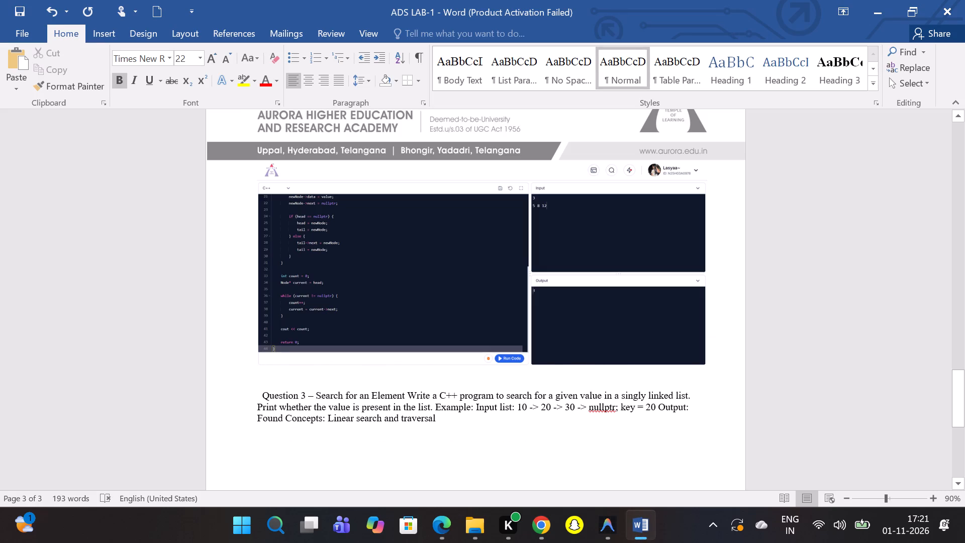
{"action": "left_click", "coordinate": [435, 401]}
{"action": "key", "text": "Return"}
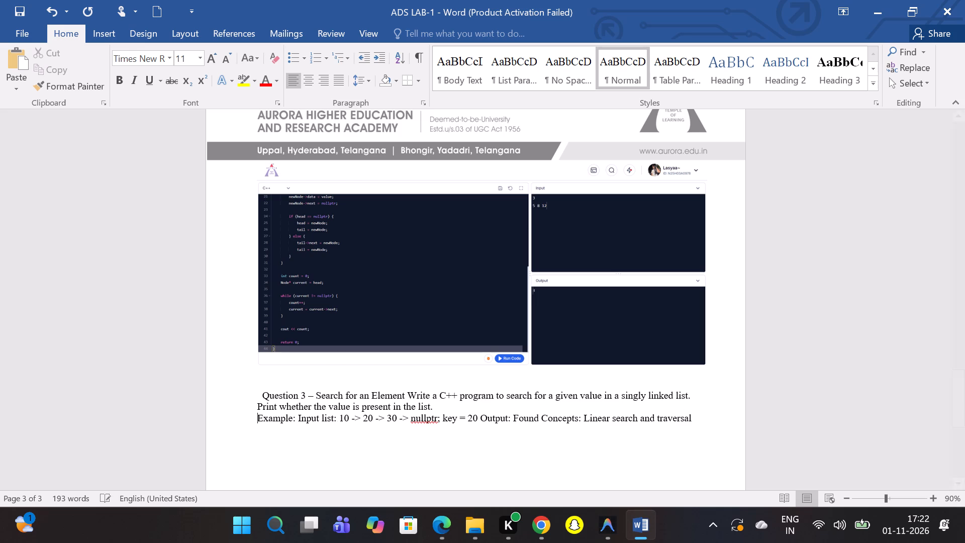
Put Question 3's Output text on its own line and indent it with 15 added spaces under the example input.
{"action": "left_click", "coordinate": [478, 413]}
{"action": "key", "text": "Return"}
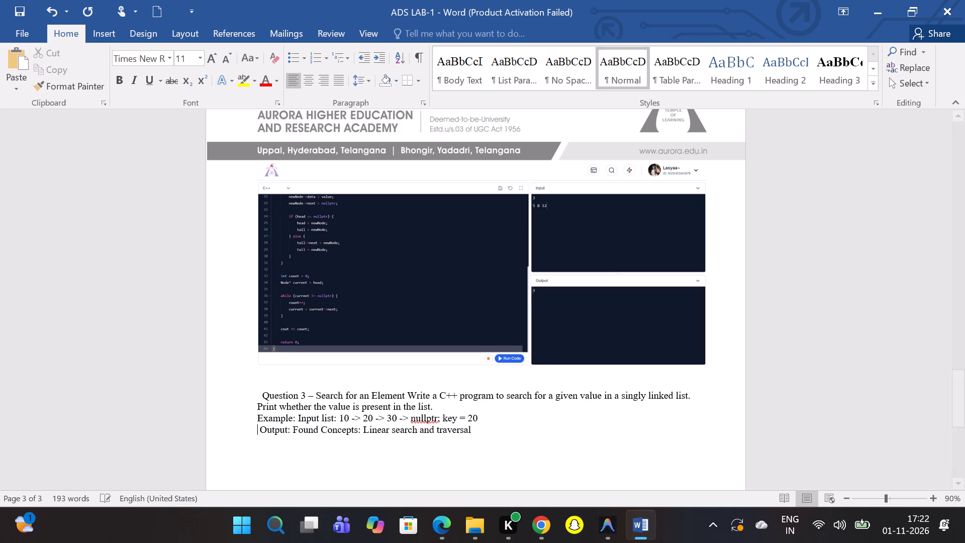
{"action": "key", "text": "space"}
{"action": "key", "text": "space"}
{"action": "key", "text": "space"}
{"action": "key", "text": "space"}
{"action": "key", "text": "space"}
{"action": "key", "text": "space"}
{"action": "key", "text": "space"}
{"action": "key", "text": "space"}
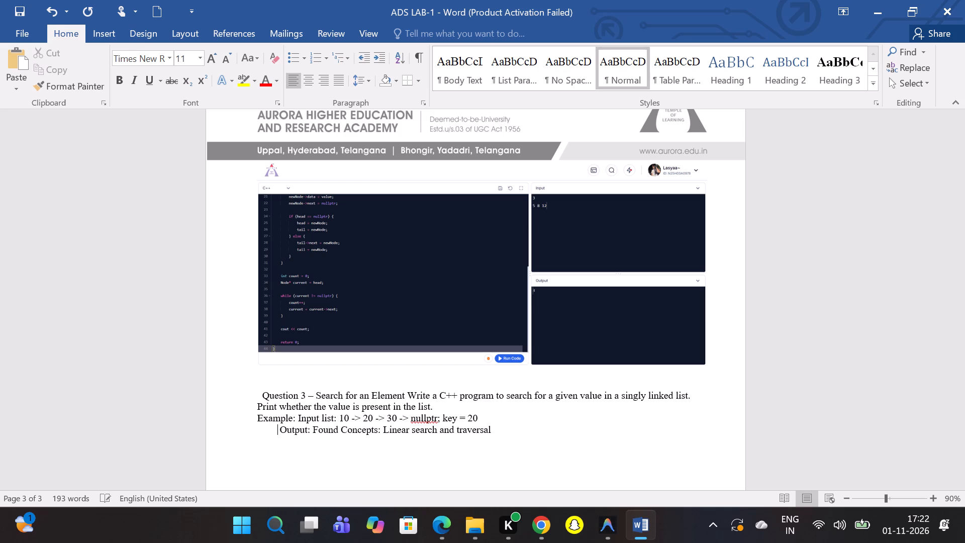
{"action": "key", "text": "space"}
{"action": "key", "text": "space"}
{"action": "key", "text": "space"}
{"action": "key", "text": "space"}
{"action": "key", "text": "space"}
{"action": "key", "text": "space"}
{"action": "key", "text": "space"}
{"action": "key", "text": "space"}
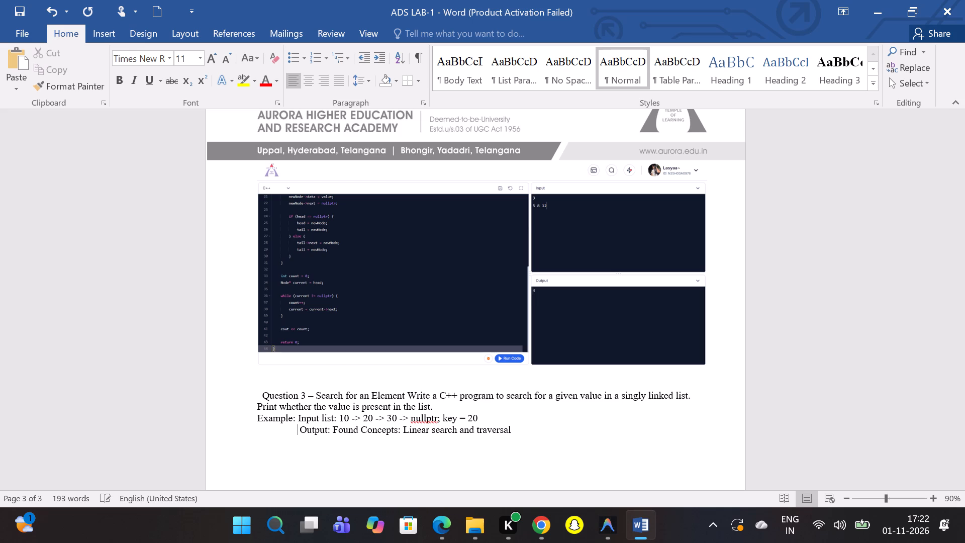
{"action": "key", "text": "BackSpace"}
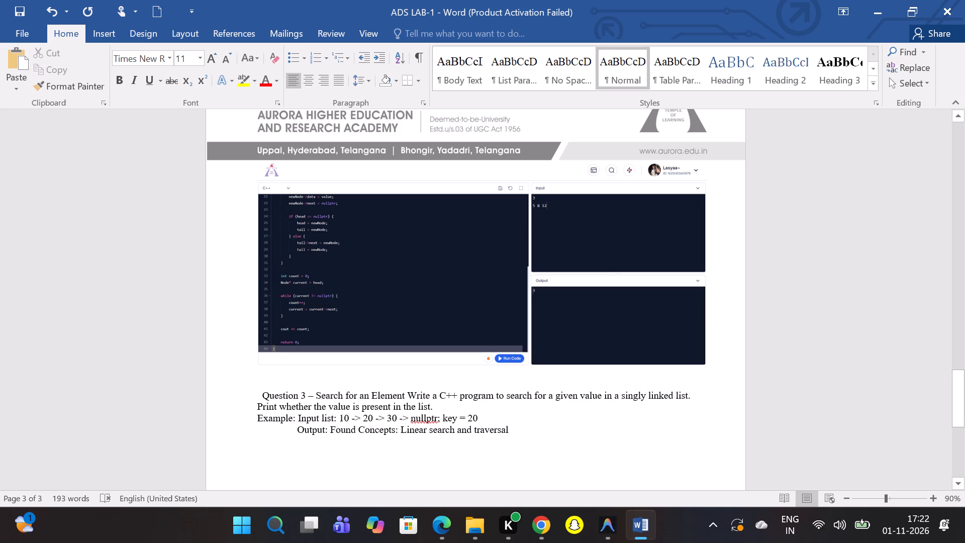
Start Question 3's Concepts text on its own line.
{"action": "left_click", "coordinate": [360, 427]}
{"action": "key", "text": "Return"}
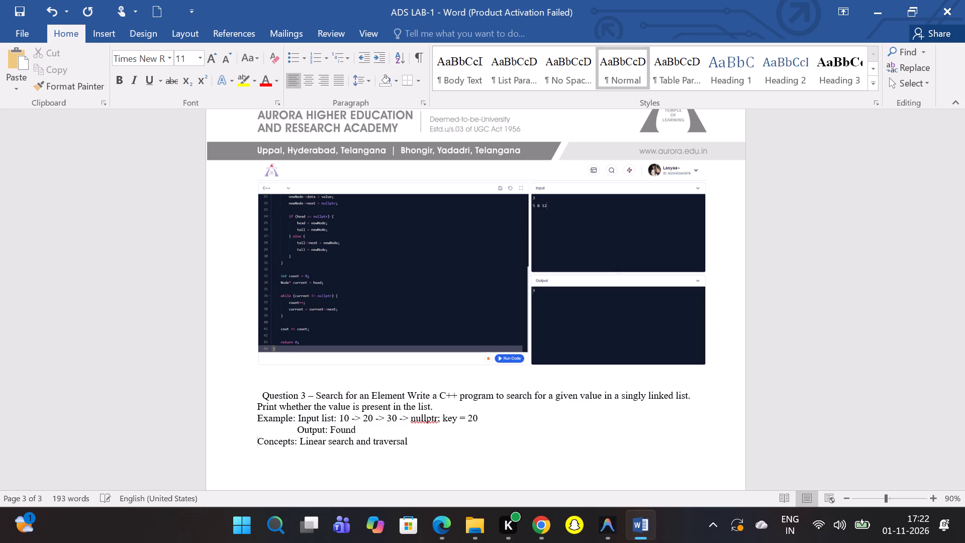
Make the entire Question 3 text bold and increase its font size to 12.
{"action": "left_click_drag", "start_coordinate": [415, 439], "coordinate": [217, 389]}
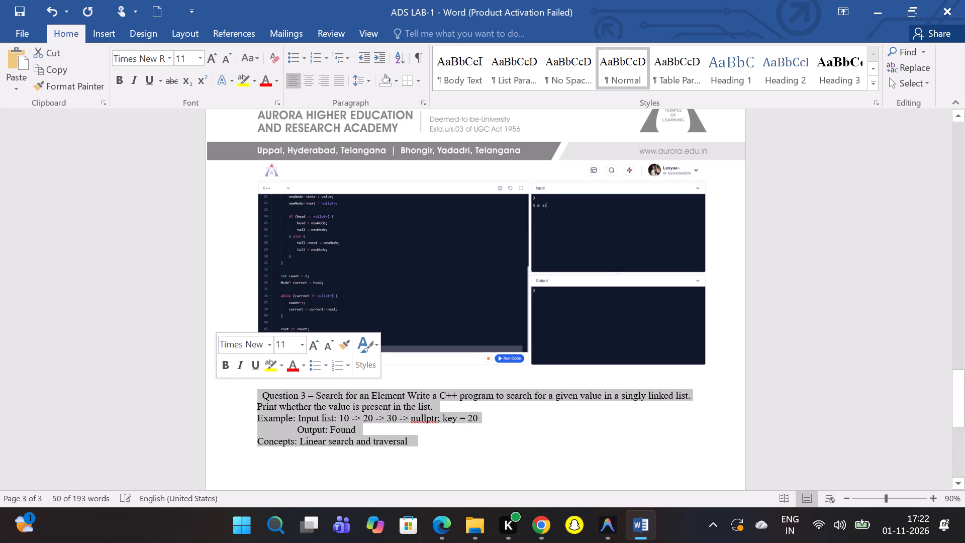
{"action": "left_click", "coordinate": [228, 369]}
{"action": "left_click", "coordinate": [310, 348]}
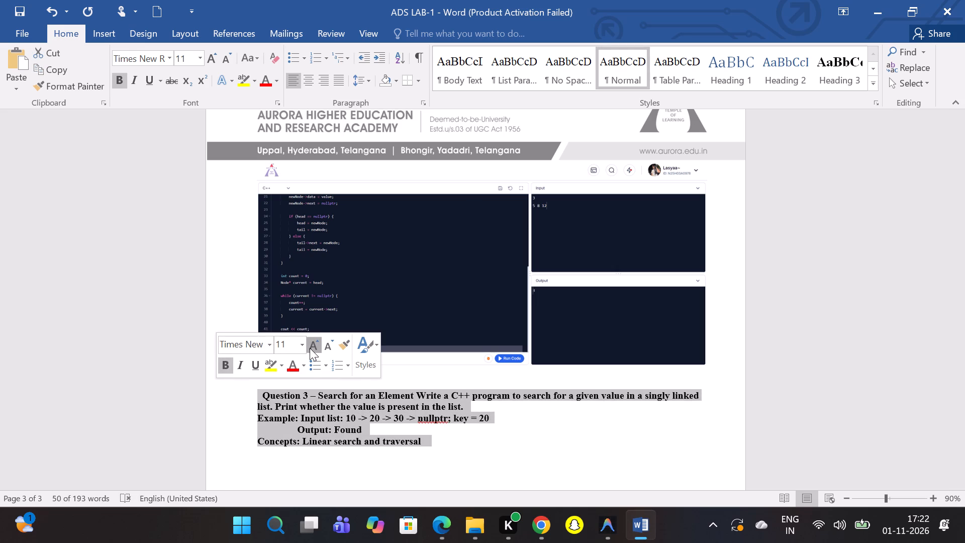
Insert the first Question 3 code screenshot, with input 10 20 30 and output Found, on a new line below Concepts.
{"action": "left_click", "coordinate": [477, 452]}
{"action": "key", "text": "Return"}
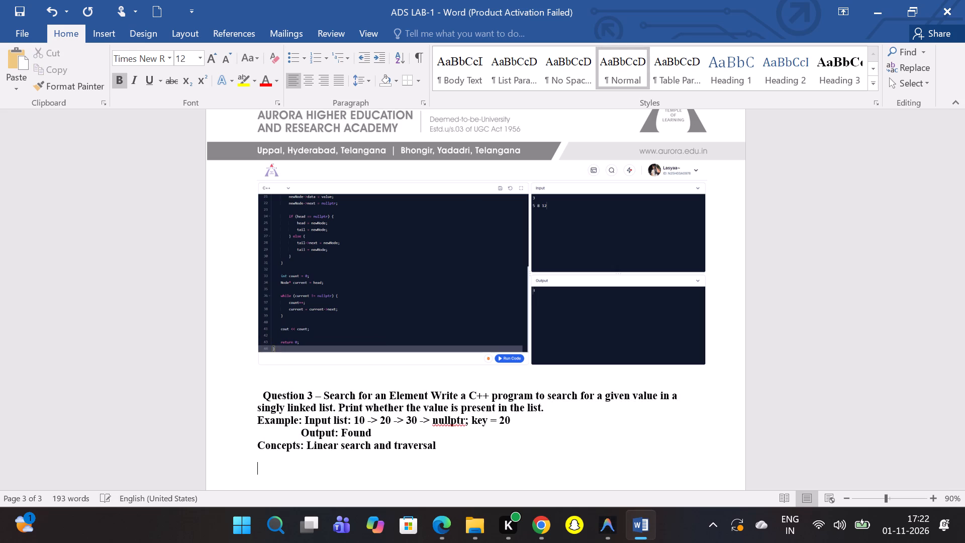
{"action": "left_click", "coordinate": [100, 25]}
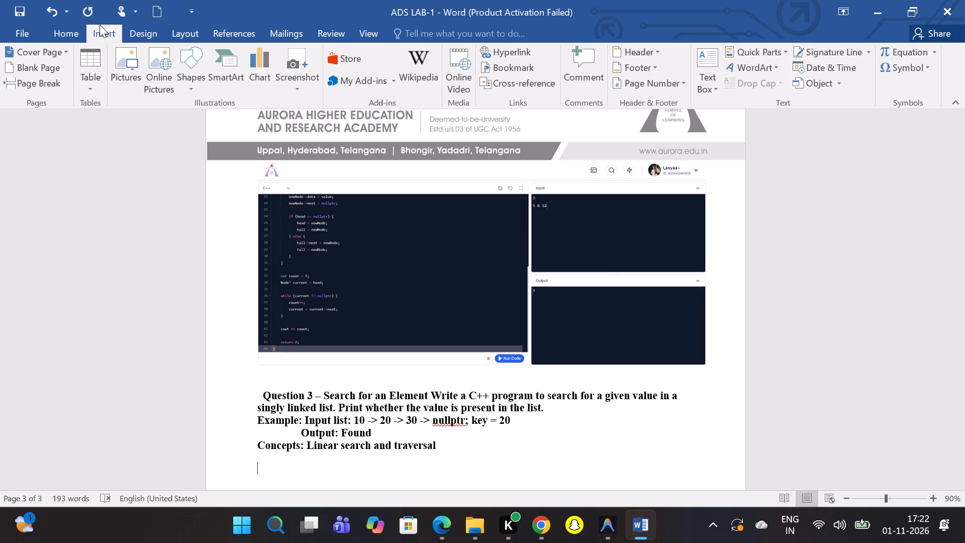
{"action": "left_click", "coordinate": [121, 55]}
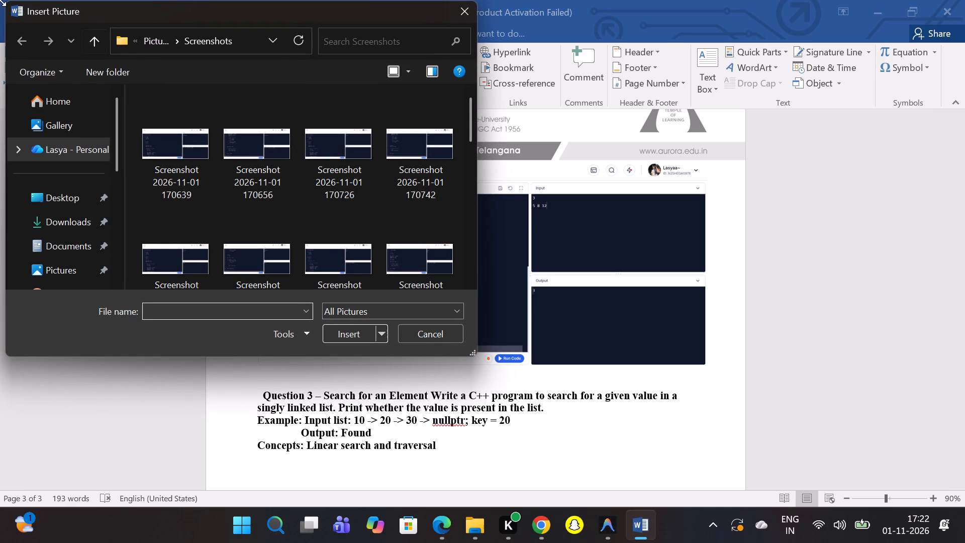
{"action": "left_click", "coordinate": [156, 238]}
{"action": "left_click", "coordinate": [340, 336]}
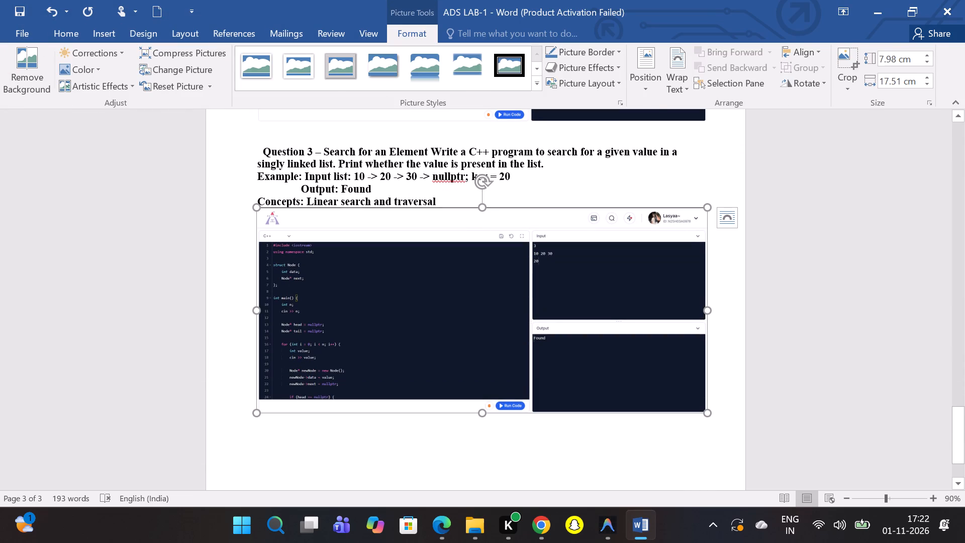
{"action": "left_click", "coordinate": [725, 411]}
{"action": "key", "text": "Return"}
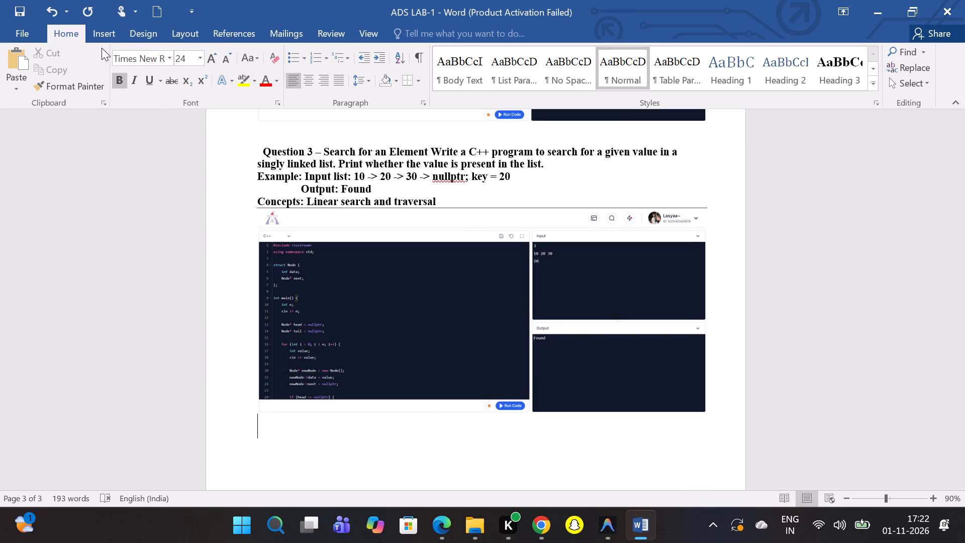
{"action": "left_click", "coordinate": [108, 29]}
{"action": "left_click", "coordinate": [125, 55]}
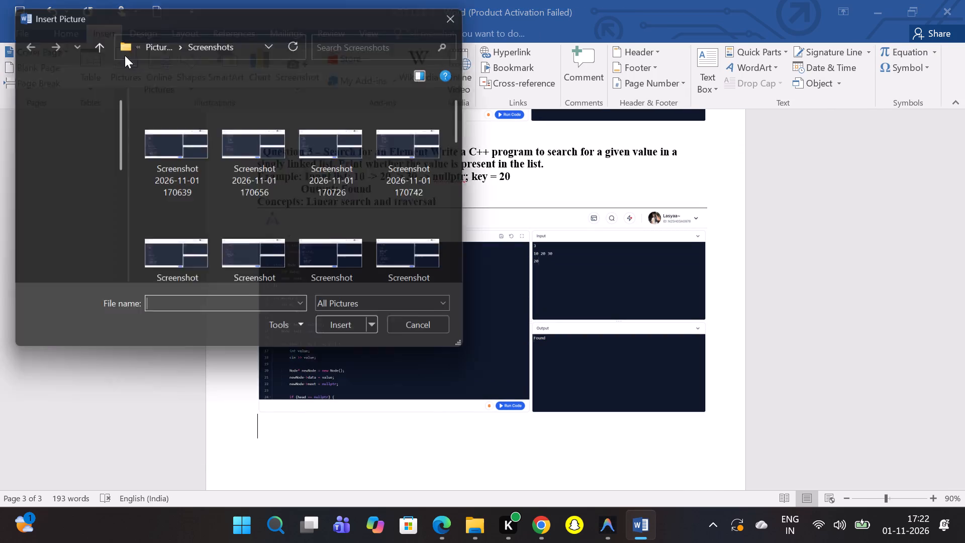
{"action": "left_click", "coordinate": [247, 228]}
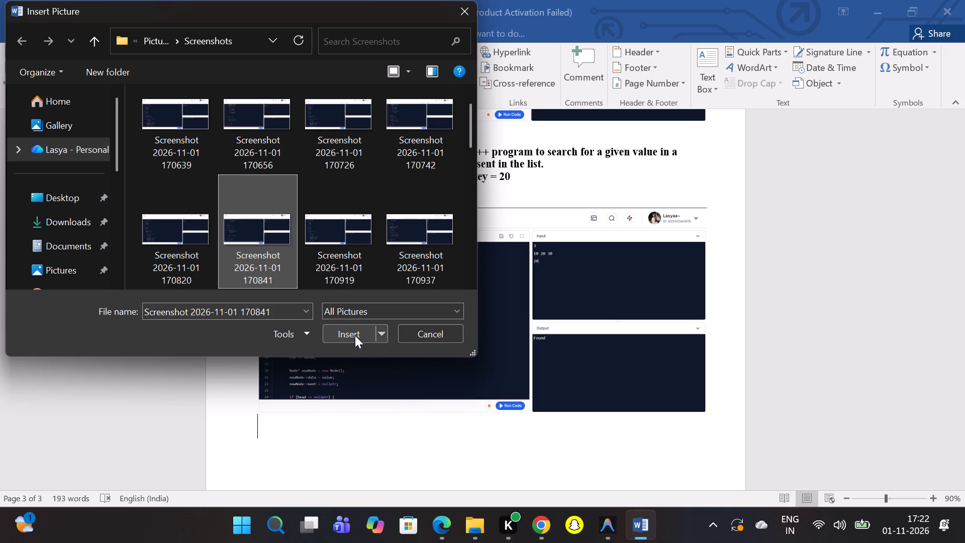
{"action": "left_click", "coordinate": [355, 335]}
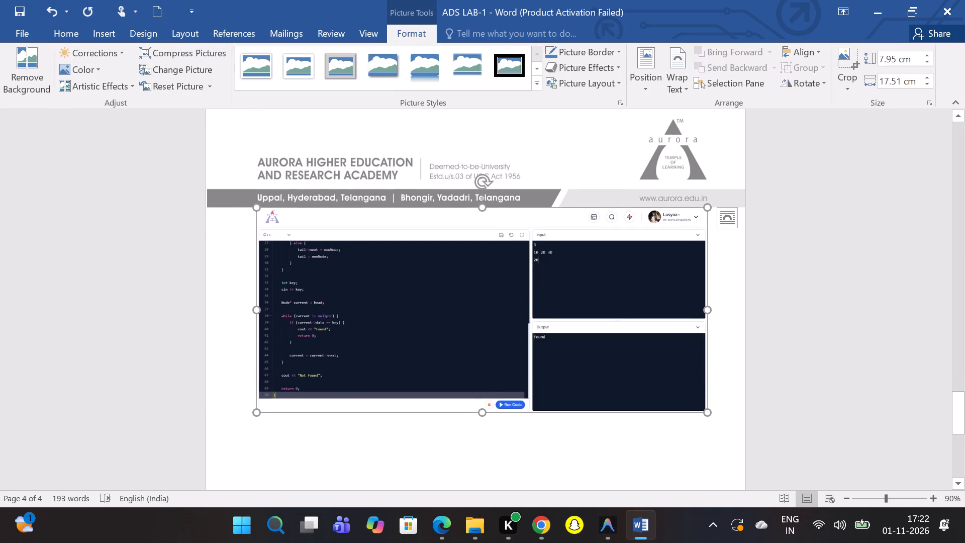
Copy the full Question 4 text, from heading through Concepts, out of the lab report PDF and paste it below Question 3's second screenshot.
{"action": "left_click", "coordinate": [721, 407]}
{"action": "key", "text": "Return"}
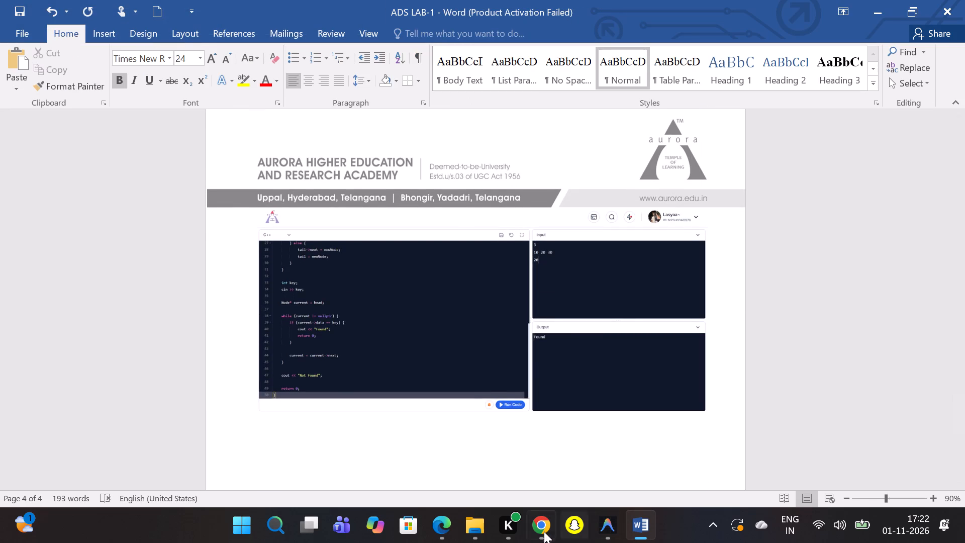
{"action": "left_click", "coordinate": [541, 526]}
{"action": "scroll", "coordinate": [545, 422], "scroll_direction": "down", "scroll_amount": 4}
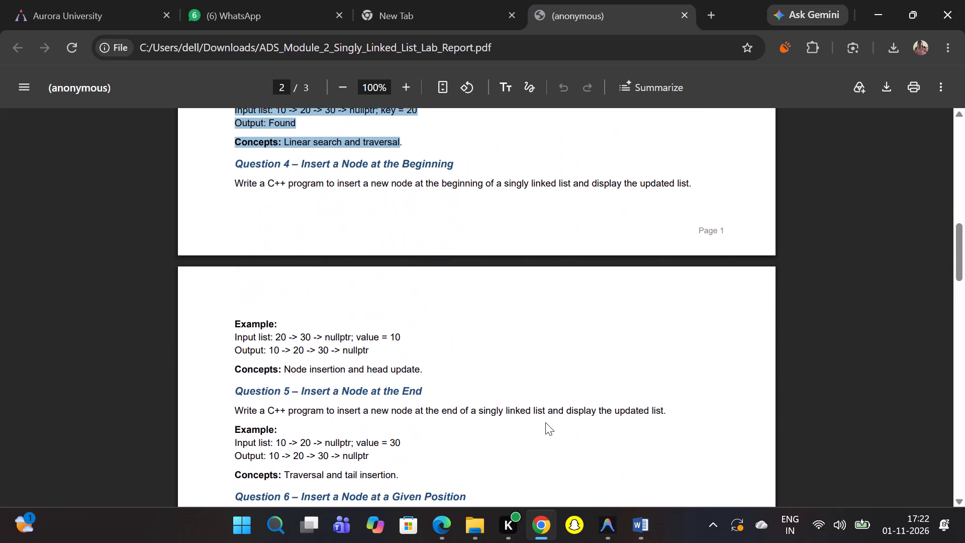
{"action": "left_click_drag", "start_coordinate": [298, 158], "coordinate": [437, 366]}
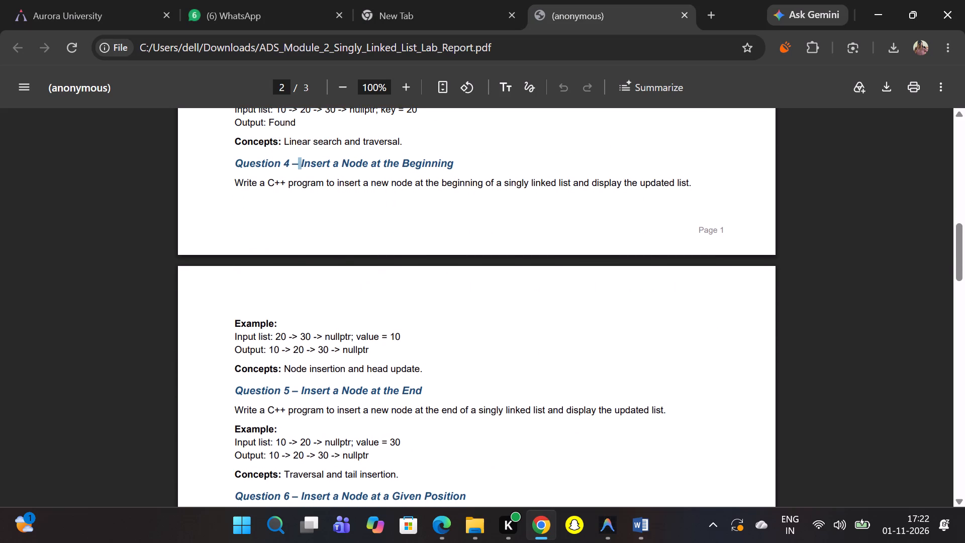
{"action": "left_click_drag", "start_coordinate": [437, 366], "coordinate": [425, 369]}
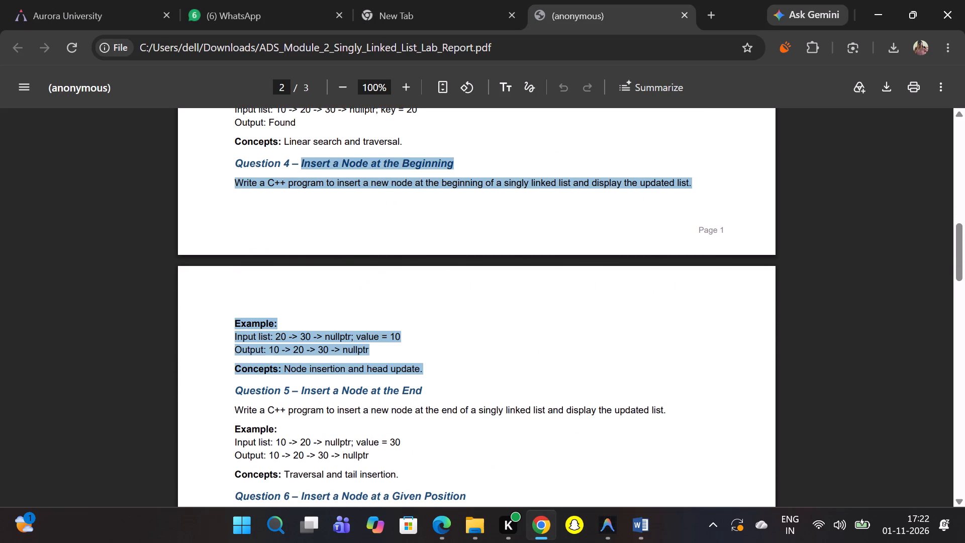
{"action": "left_click_drag", "start_coordinate": [425, 369], "coordinate": [231, 163]}
{"action": "key", "text": "ctrl+c"}
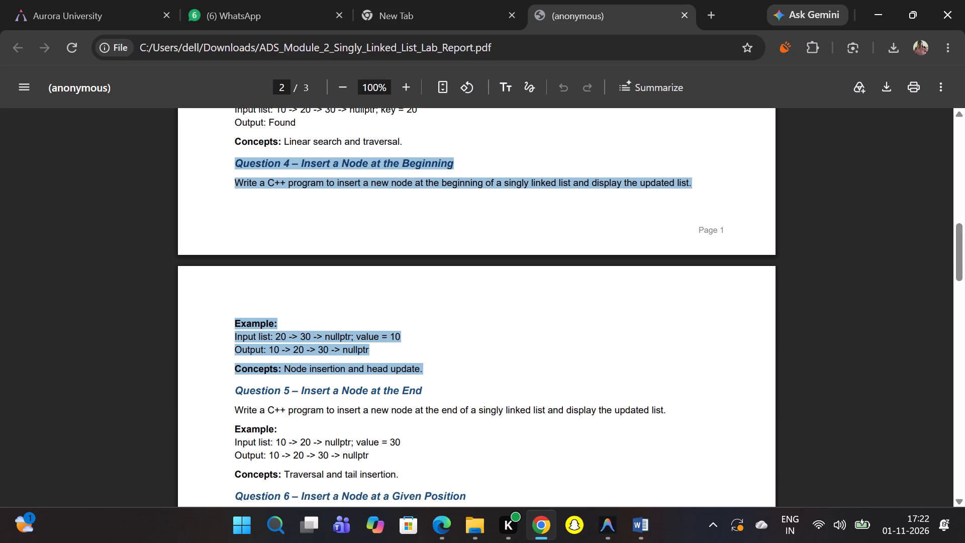
{"action": "left_click", "coordinate": [640, 542]}
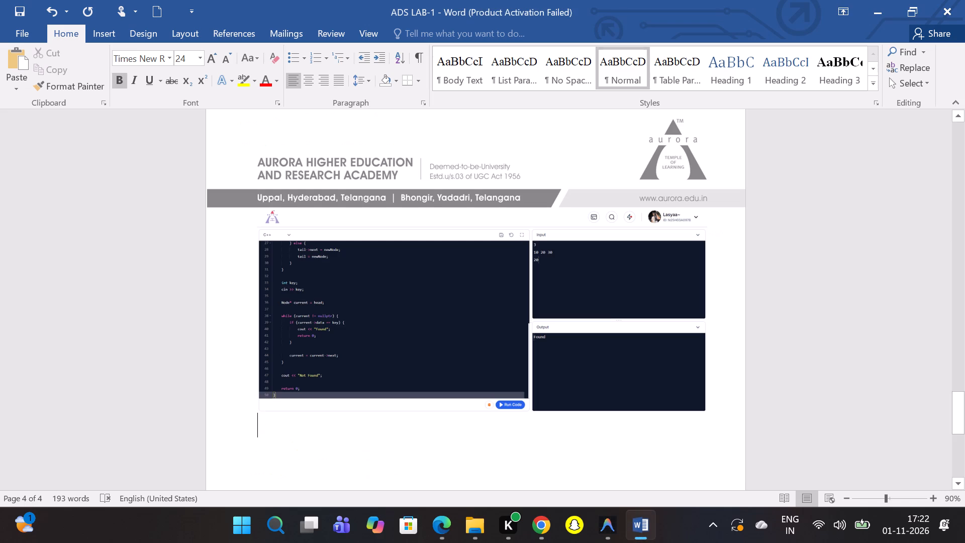
{"action": "scroll", "coordinate": [534, 364], "scroll_direction": "up", "scroll_amount": 7}
{"action": "scroll", "coordinate": [534, 364], "scroll_direction": "down", "scroll_amount": 3}
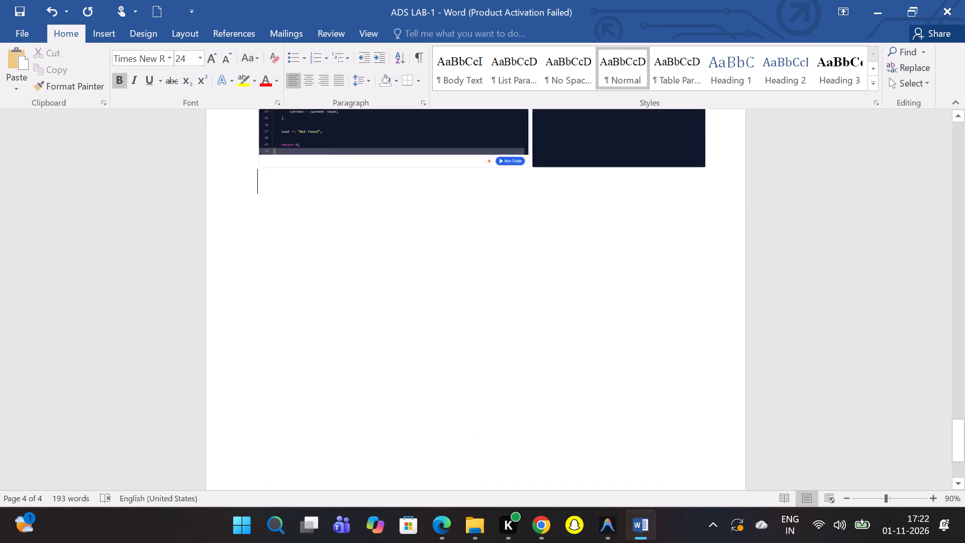
{"action": "scroll", "coordinate": [534, 364], "scroll_direction": "down", "scroll_amount": 1}
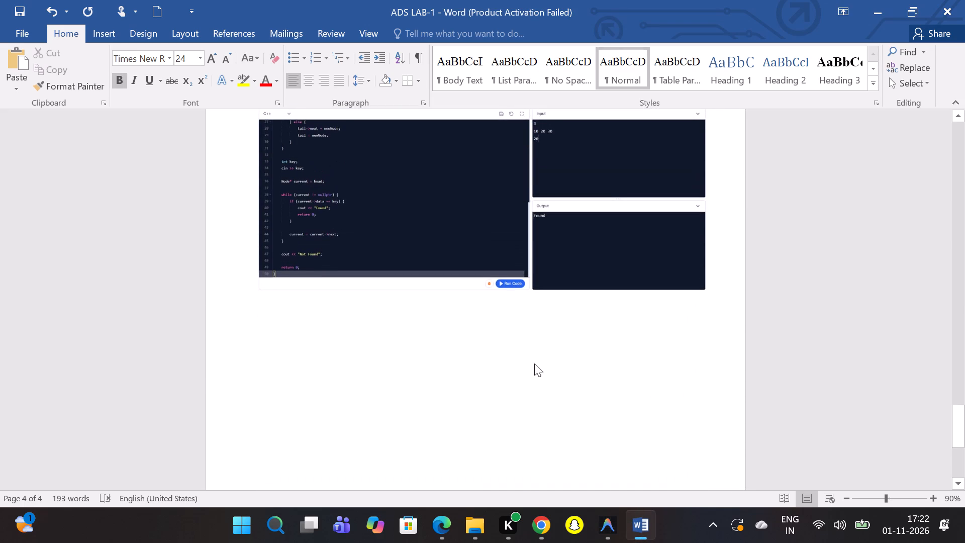
{"action": "key", "text": "ctrl+v"}
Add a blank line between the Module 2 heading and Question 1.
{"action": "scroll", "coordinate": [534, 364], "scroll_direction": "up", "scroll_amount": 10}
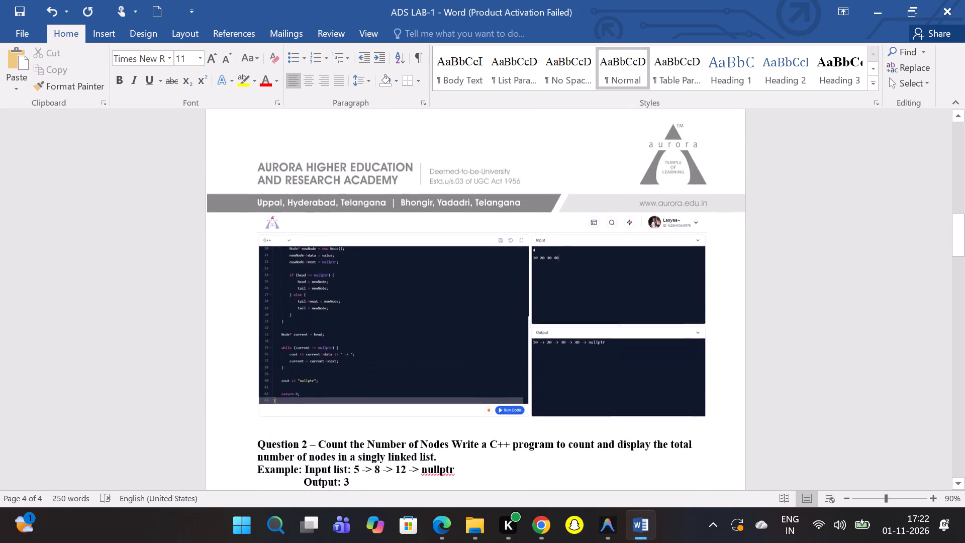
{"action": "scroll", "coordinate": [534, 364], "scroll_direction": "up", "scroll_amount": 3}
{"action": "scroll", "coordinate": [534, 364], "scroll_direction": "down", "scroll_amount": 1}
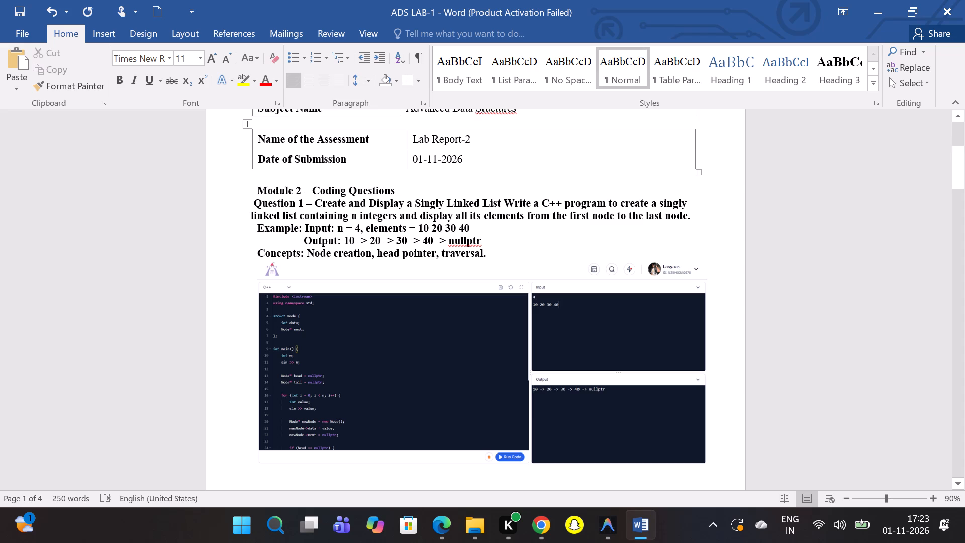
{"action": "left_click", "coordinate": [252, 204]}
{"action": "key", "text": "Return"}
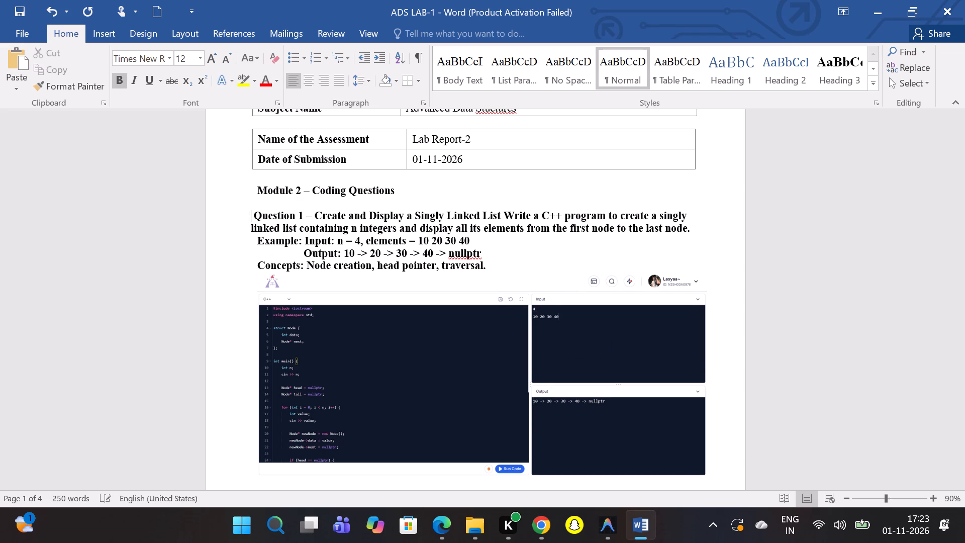
Remove the blank lines above the Module 2 heading and above Question 1, along with Question 1's leading space.
{"action": "scroll", "coordinate": [252, 204], "scroll_direction": "down", "scroll_amount": 3}
{"action": "scroll", "coordinate": [252, 204], "scroll_direction": "up", "scroll_amount": 2}
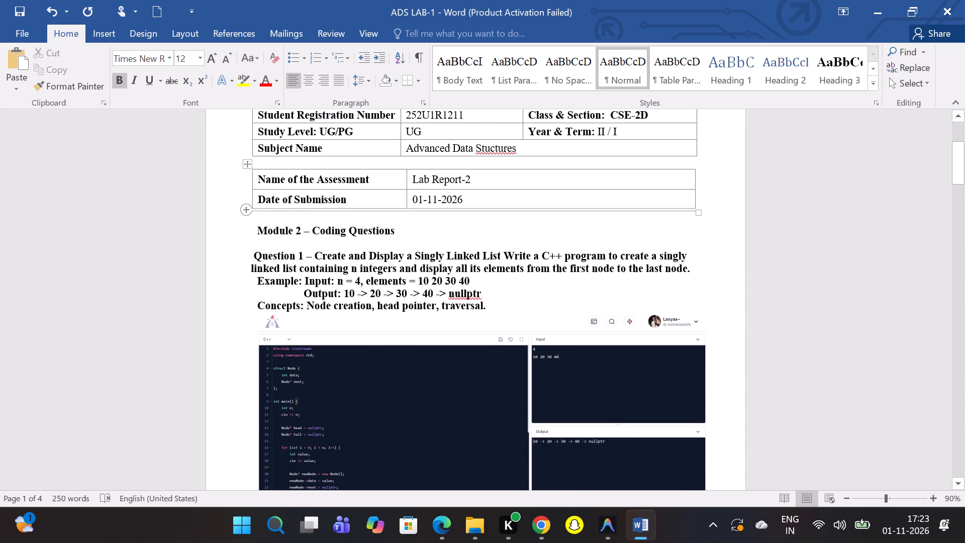
{"action": "left_click", "coordinate": [257, 228]}
{"action": "key", "text": "BackSpace"}
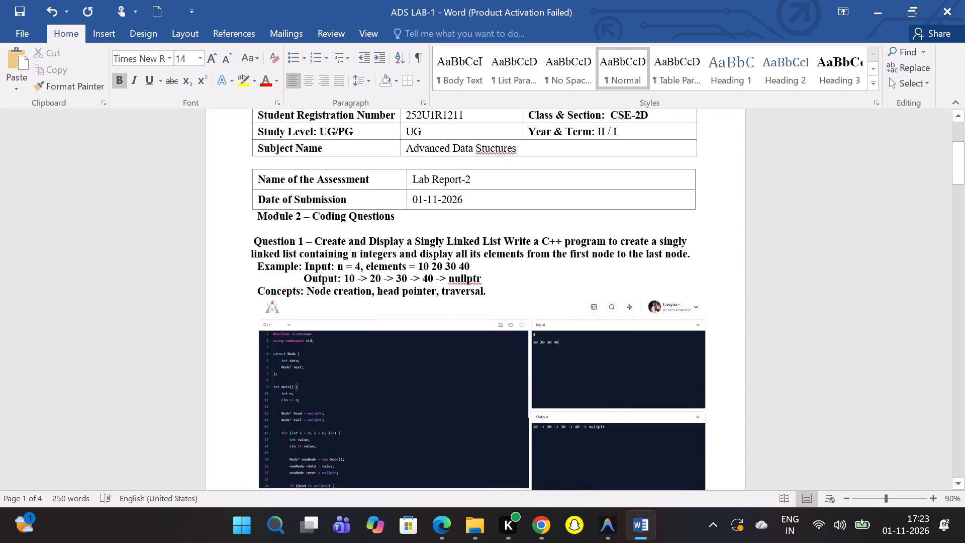
{"action": "left_click", "coordinate": [255, 241]}
{"action": "key", "text": "BackSpace"}
{"action": "key", "text": "BackSpace"}
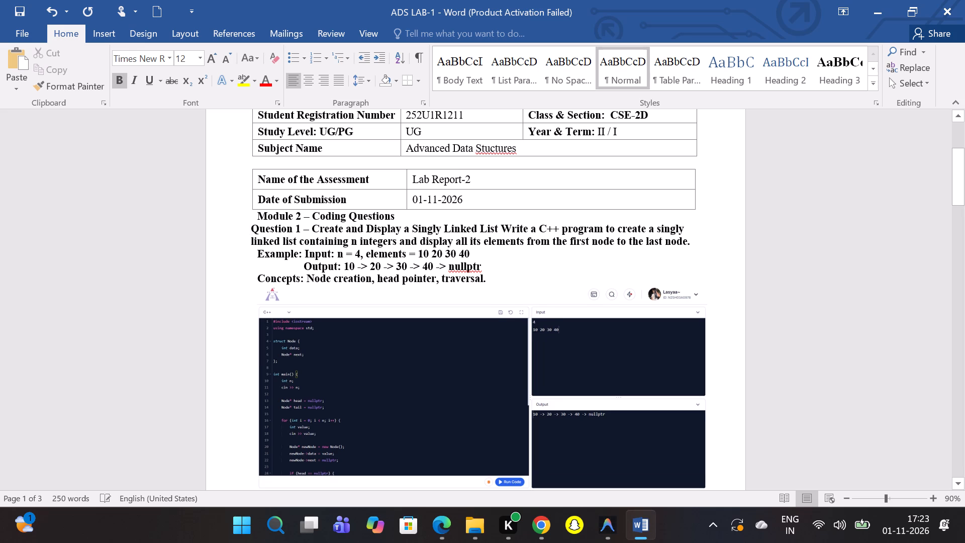
Push Question 3 onto the next page by adding five line breaks before its heading.
{"action": "scroll", "coordinate": [255, 241], "scroll_direction": "down", "scroll_amount": 7}
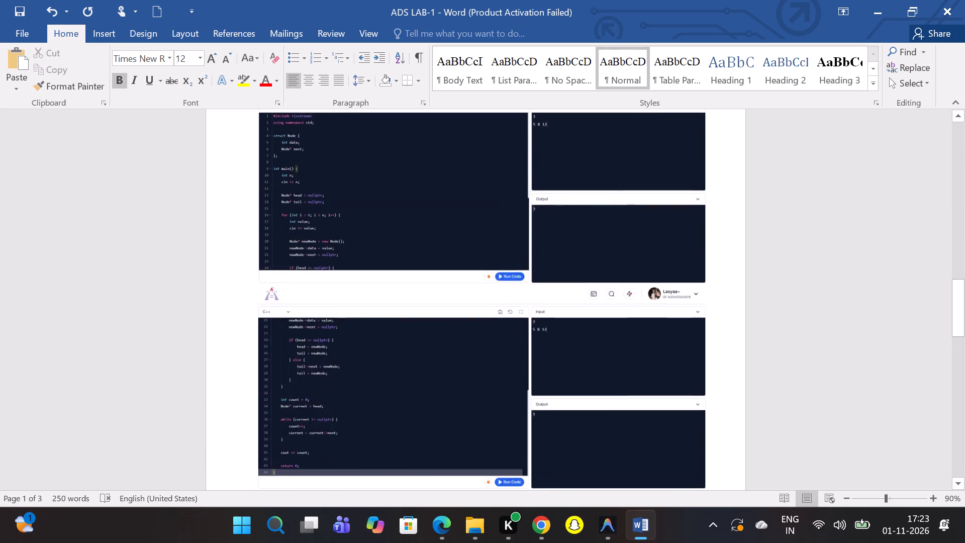
{"action": "scroll", "coordinate": [255, 241], "scroll_direction": "down", "scroll_amount": 2}
{"action": "left_click", "coordinate": [264, 268]}
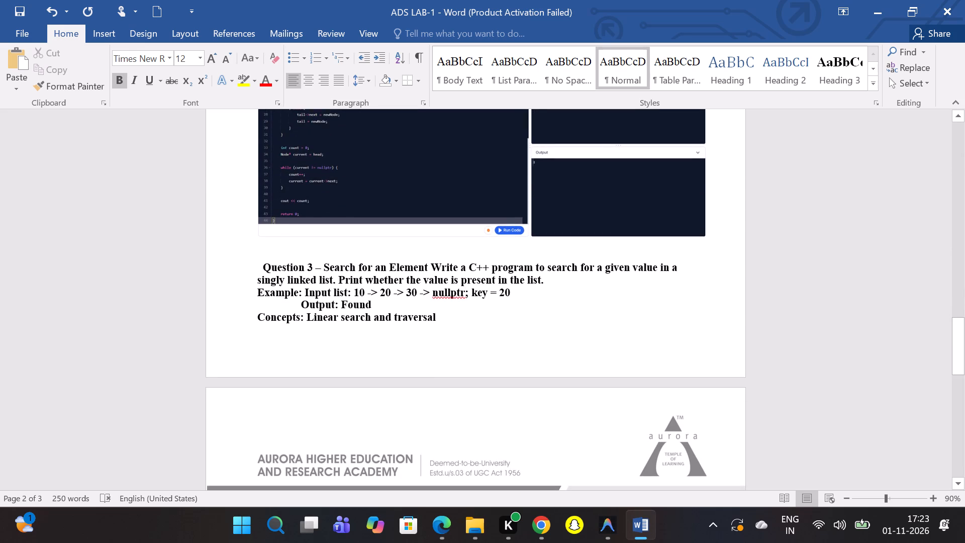
{"action": "key", "text": "Return"}
{"action": "key", "text": "Return"}
{"action": "key", "text": "Return"}
{"action": "key", "text": "Return"}
{"action": "key", "text": "Return"}
Push Question 4 to the top of a new page by adding 12 line breaks before its text.
{"action": "scroll", "coordinate": [264, 268], "scroll_direction": "down", "scroll_amount": 2}
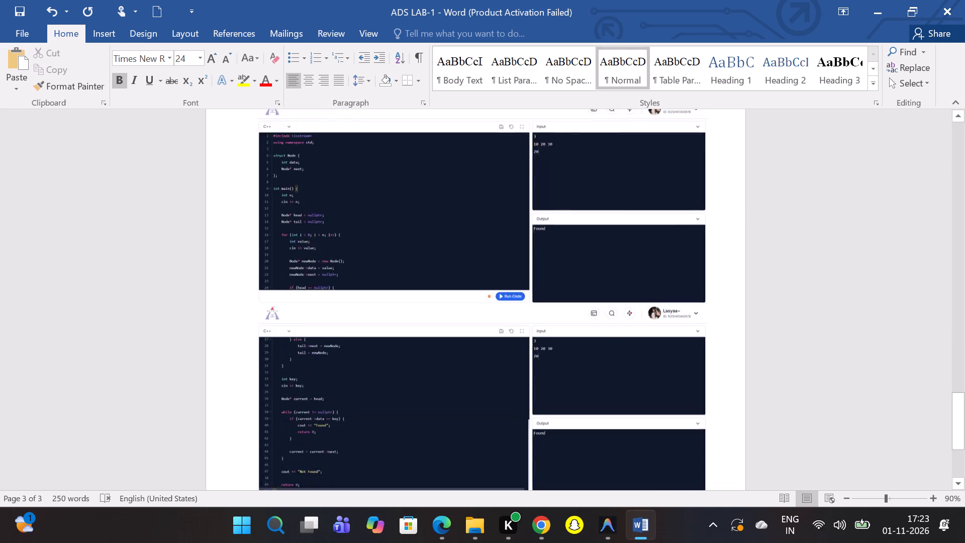
{"action": "scroll", "coordinate": [264, 268], "scroll_direction": "down", "scroll_amount": 3}
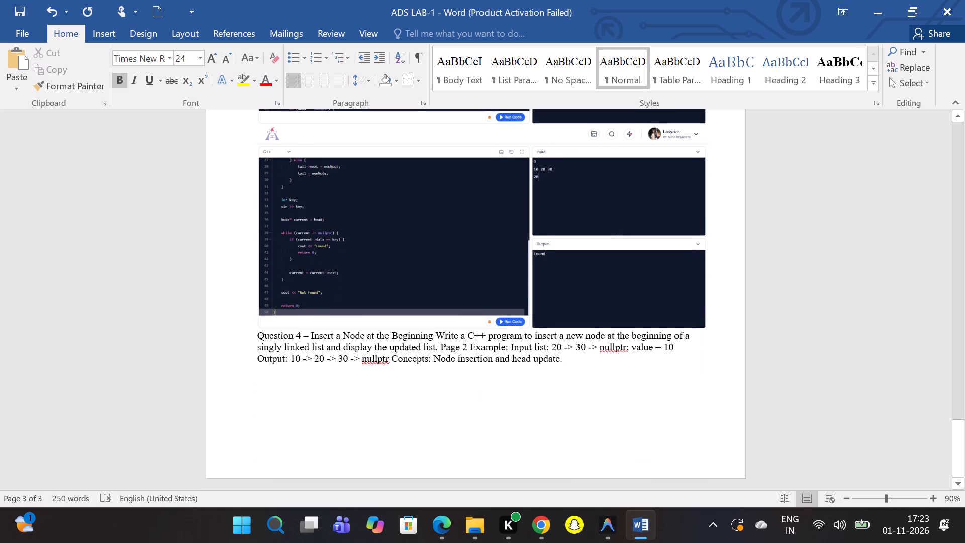
{"action": "left_click", "coordinate": [252, 333]}
{"action": "key", "text": "Return"}
{"action": "key", "text": "Return"}
{"action": "key", "text": "Return"}
{"action": "key", "text": "Return"}
{"action": "key", "text": "Return"}
{"action": "key", "text": "Return"}
{"action": "key", "text": "Return"}
{"action": "key", "text": "Return"}
{"action": "key", "text": "Return"}
{"action": "key", "text": "Return"}
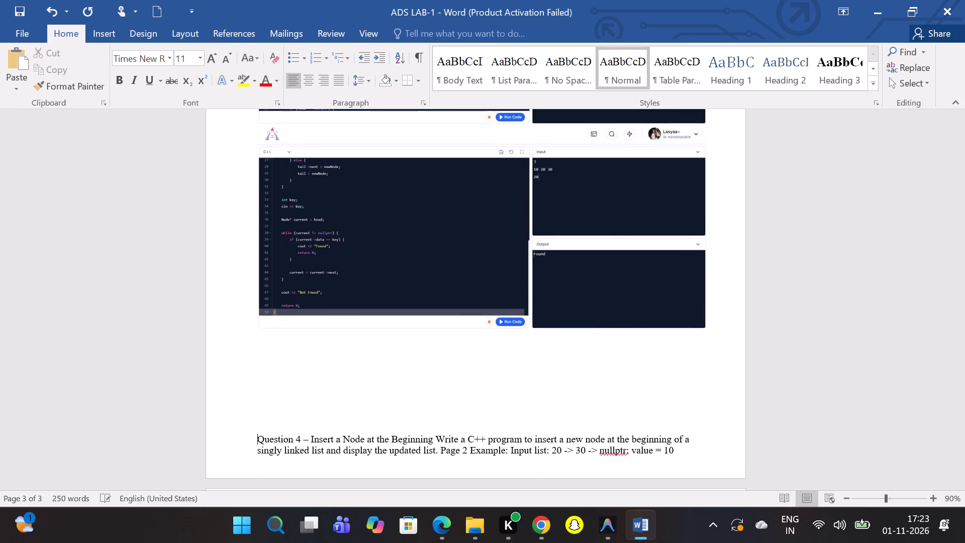
{"action": "key", "text": "Return"}
{"action": "scroll", "coordinate": [252, 333], "scroll_direction": "down", "scroll_amount": 1}
{"action": "key", "text": "Return"}
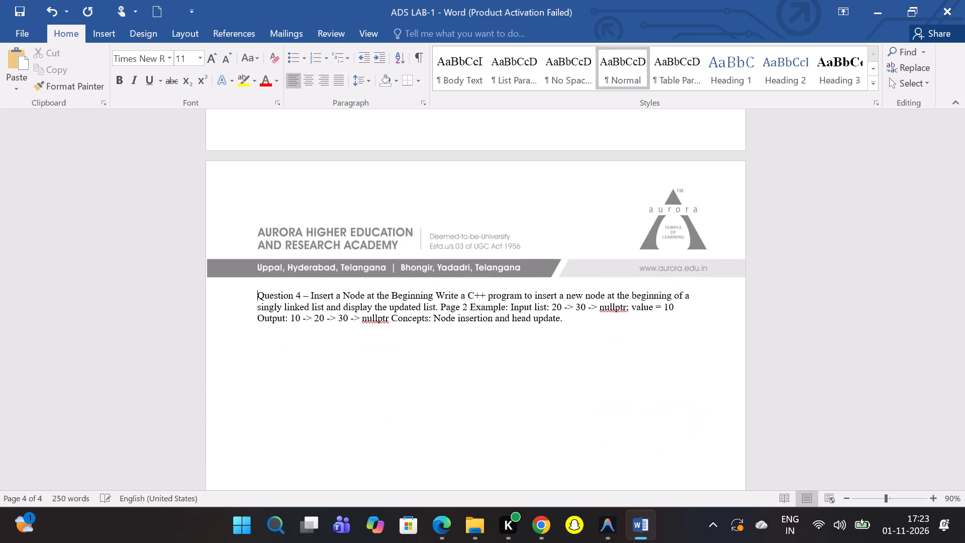
Start Question 4's Example text on its own line.
{"action": "left_click", "coordinate": [470, 302]}
{"action": "key", "text": "Return"}
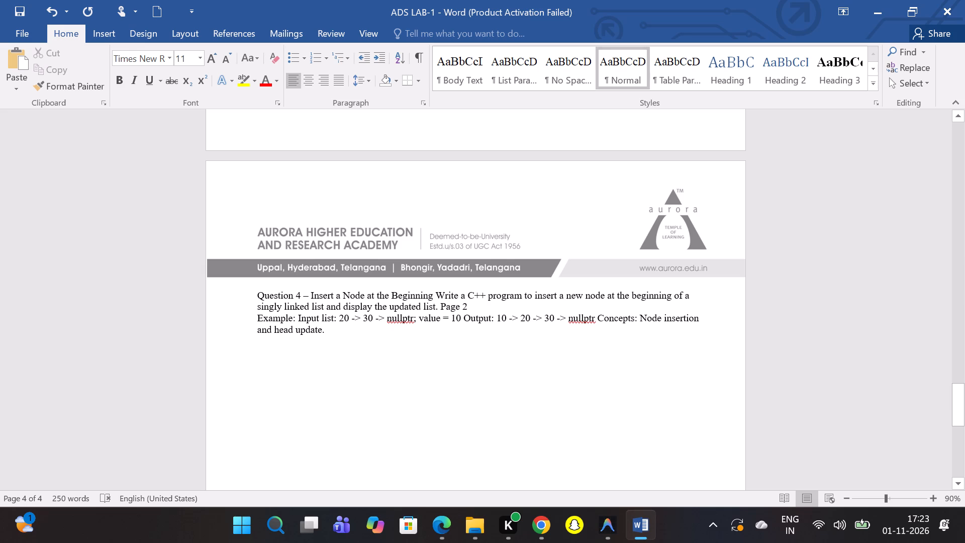
Put Question 4's Output text on its own line and indent it with 16 added spaces under the example input.
{"action": "left_click", "coordinate": [464, 315]}
{"action": "key", "text": "Return"}
{"action": "key", "text": "space"}
{"action": "key", "text": "space"}
{"action": "key", "text": "space"}
{"action": "key", "text": "space"}
{"action": "key", "text": "space"}
{"action": "key", "text": "space"}
{"action": "key", "text": "space"}
{"action": "key", "text": "space"}
{"action": "key", "text": "space"}
{"action": "key", "text": "space"}
{"action": "key", "text": "space"}
{"action": "key", "text": "space"}
{"action": "key", "text": "space"}
{"action": "key", "text": "space"}
{"action": "key", "text": "space"}
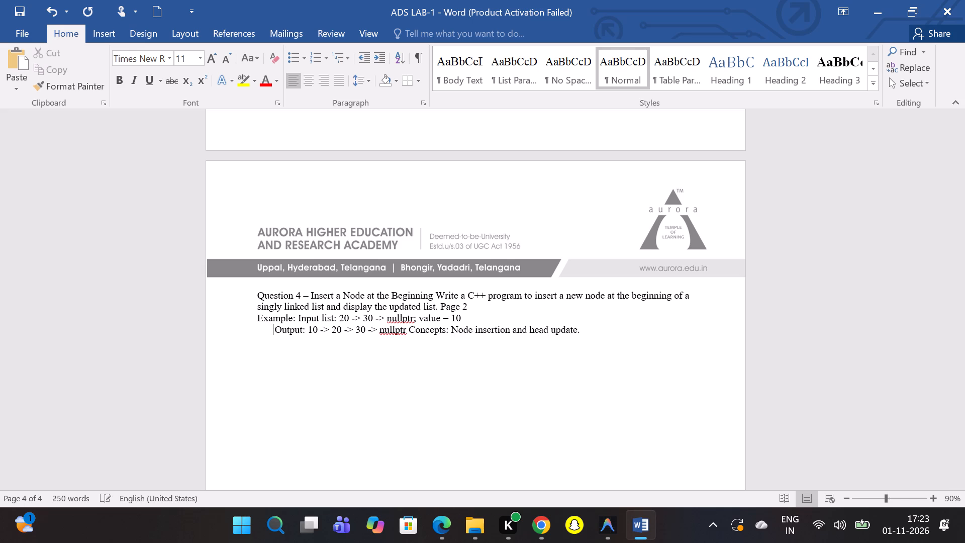
{"action": "key", "text": "space"}
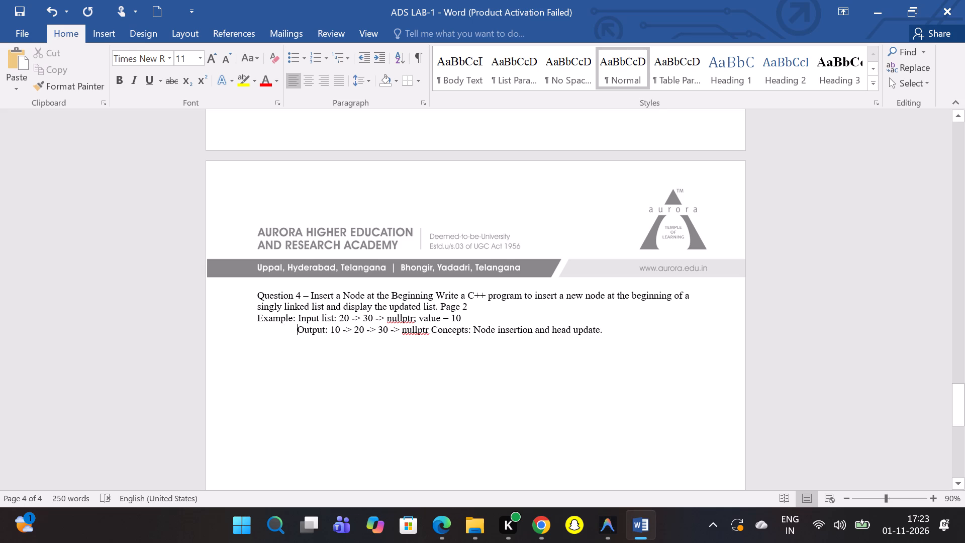
Start Question 4's Concepts text on its own line.
{"action": "left_click", "coordinate": [430, 328]}
{"action": "key", "text": "Return"}
Make the entire Question 4 text bold and increase its font size to 12.
{"action": "left_click_drag", "start_coordinate": [447, 350], "coordinate": [259, 302]}
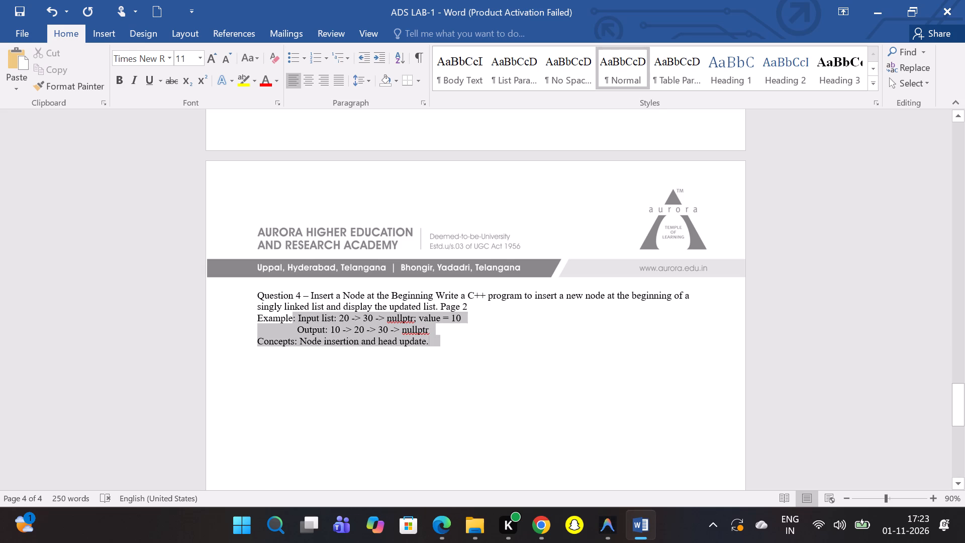
{"action": "left_click_drag", "start_coordinate": [259, 302], "coordinate": [256, 293]}
{"action": "left_click", "coordinate": [264, 265]}
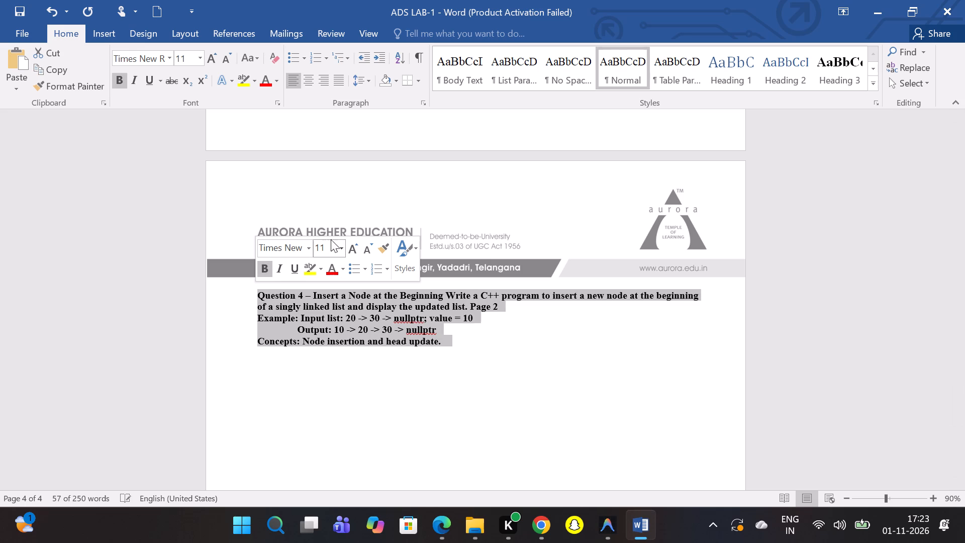
{"action": "left_click", "coordinate": [354, 246]}
Insert the first Question 4 code screenshot, with output 10 -> 30 -> 20 -> nullptr, on a new line below Concepts.
{"action": "left_click", "coordinate": [479, 345]}
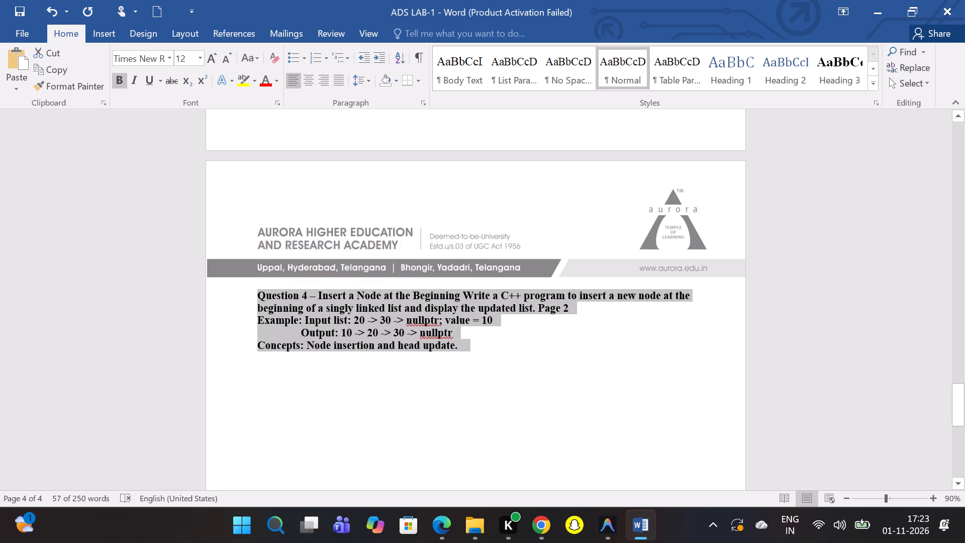
{"action": "key", "text": "Return"}
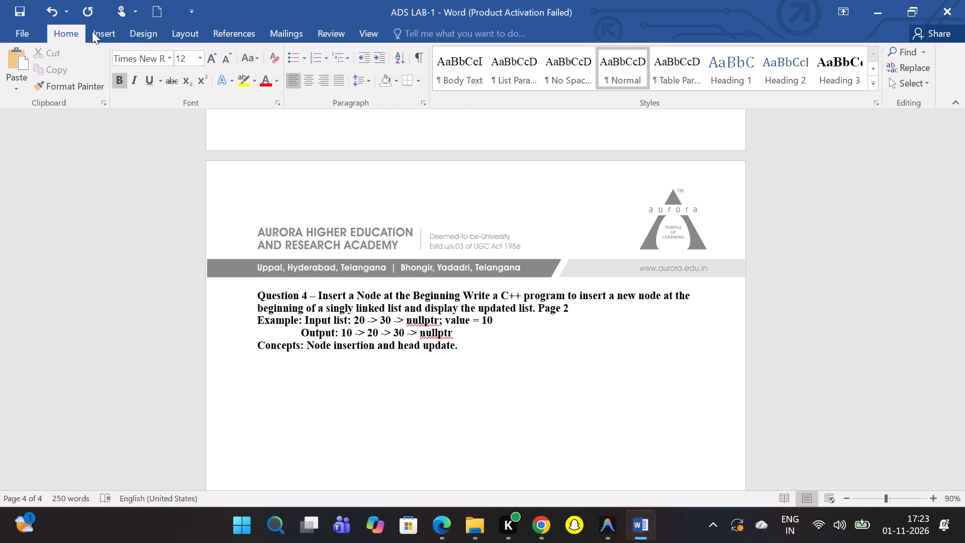
{"action": "left_click", "coordinate": [93, 31]}
{"action": "left_click", "coordinate": [132, 53]}
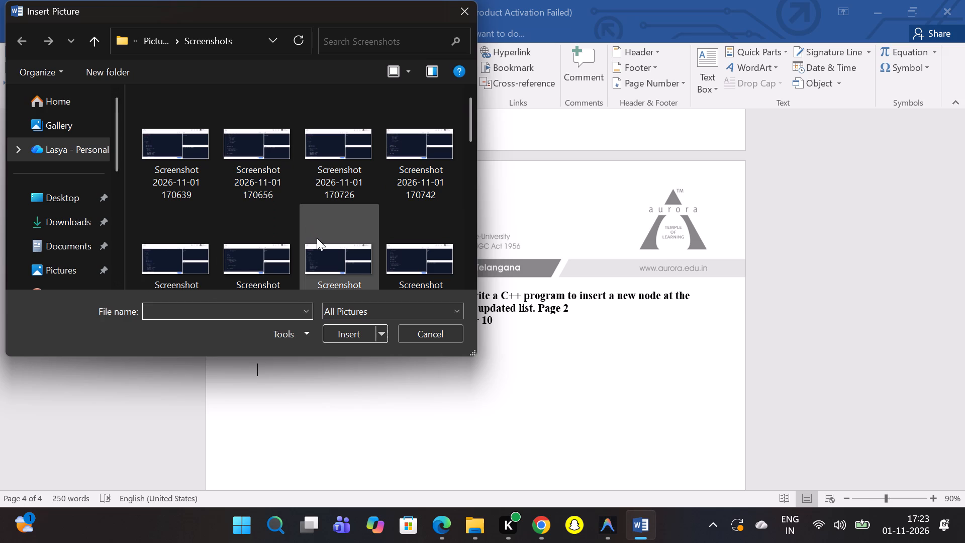
{"action": "left_click", "coordinate": [317, 238]}
{"action": "left_click", "coordinate": [351, 331]}
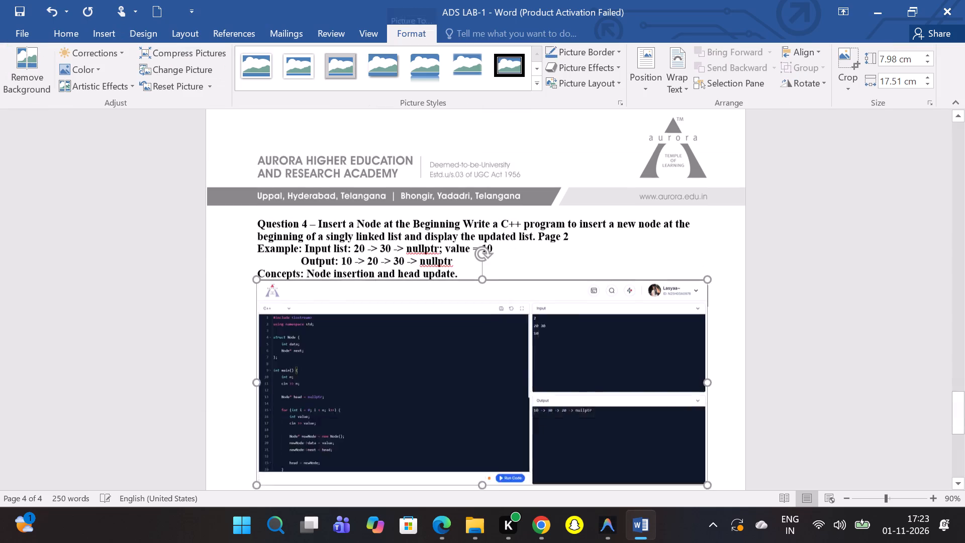
{"action": "key", "text": "Return"}
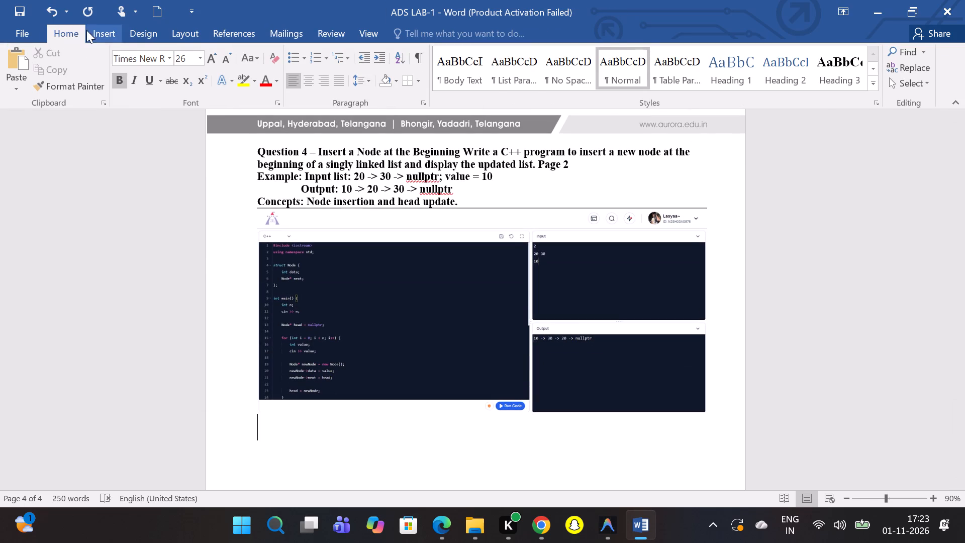
{"action": "left_click", "coordinate": [108, 34]}
{"action": "left_click", "coordinate": [132, 71]}
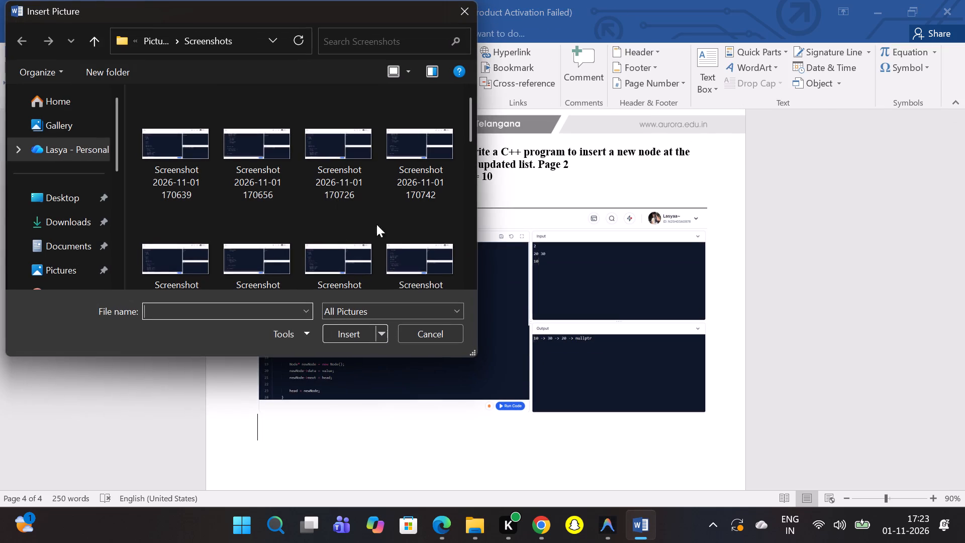
{"action": "left_click", "coordinate": [396, 235]}
{"action": "left_click", "coordinate": [352, 329]}
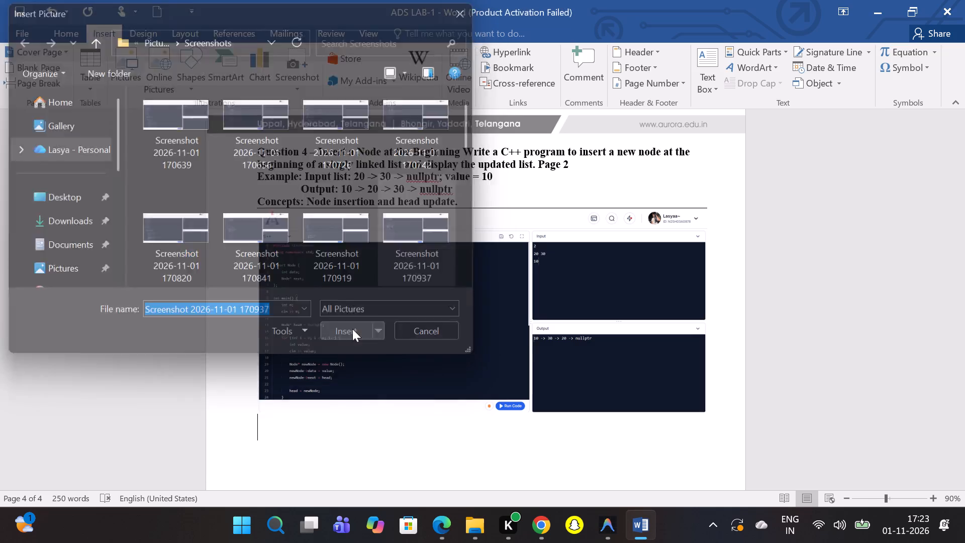
Add blank lines after the second Question 4 screenshot until the document reaches a new page.
{"action": "left_click", "coordinate": [724, 412]}
{"action": "key", "text": "Return"}
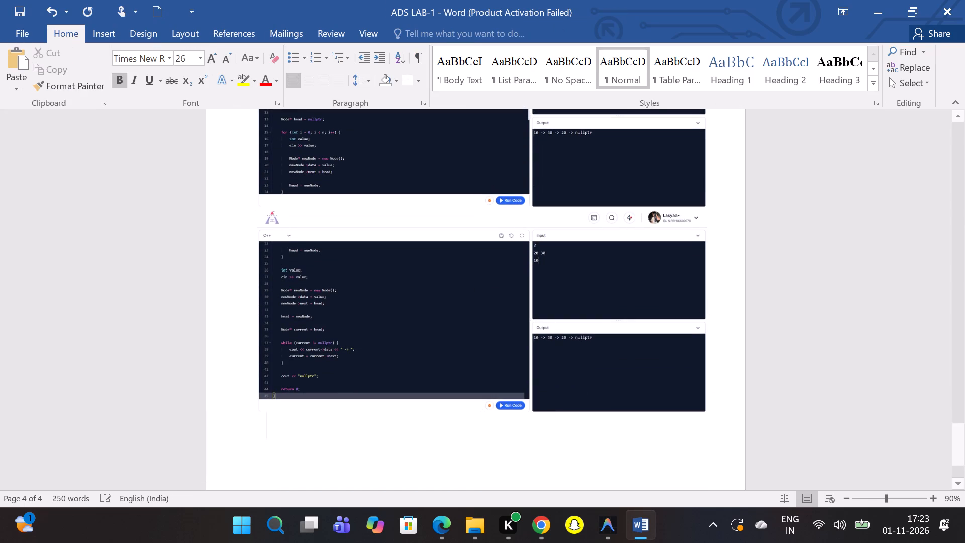
{"action": "key", "text": "Return"}
{"action": "key", "text": "Return"}
{"action": "key", "text": "Return"}
{"action": "key", "text": "Return"}
{"action": "key", "text": "Return"}
{"action": "key", "text": "Return"}
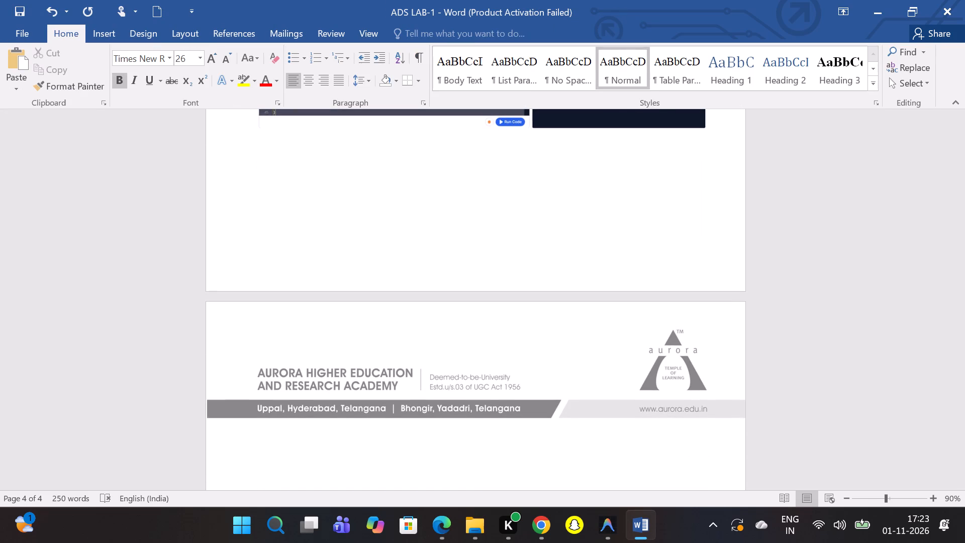
{"action": "key", "text": "BackSpace"}
Copy the full Question 5 text, from its heading through Concepts, from the lab report PDF in Chrome and paste it into the Word report.
{"action": "left_click", "coordinate": [534, 532]}
{"action": "scroll", "coordinate": [535, 413], "scroll_direction": "down", "scroll_amount": 2}
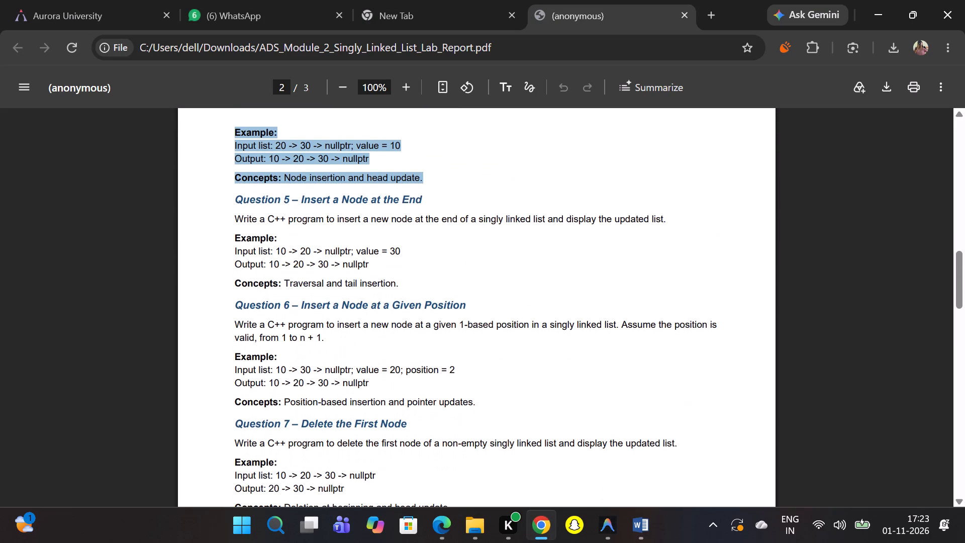
{"action": "left_click", "coordinate": [416, 289]}
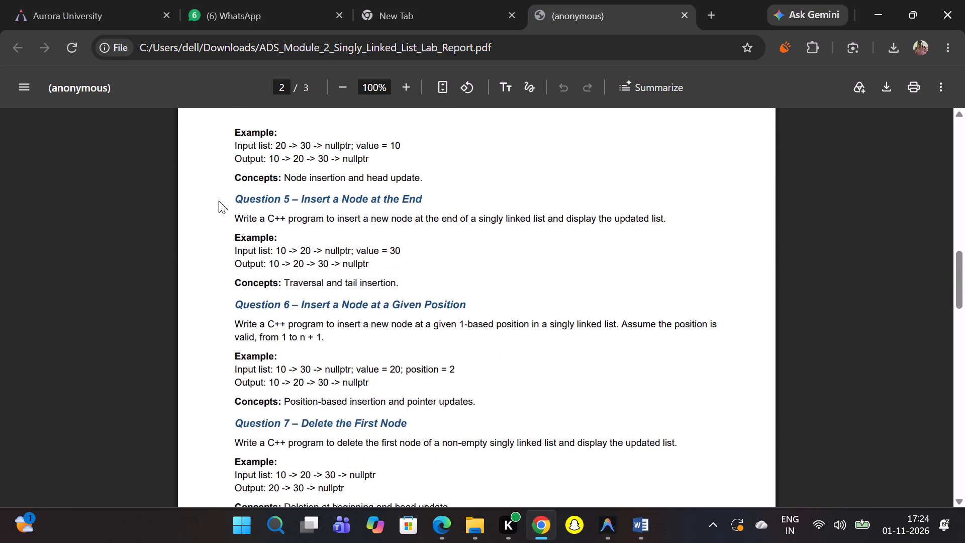
{"action": "left_click_drag", "start_coordinate": [228, 192], "coordinate": [404, 291]}
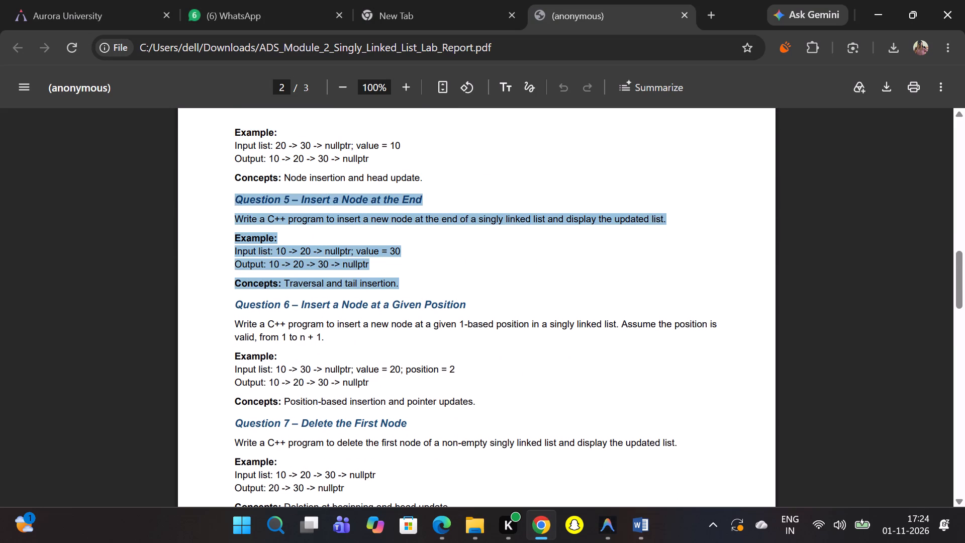
{"action": "left_click_drag", "start_coordinate": [404, 291], "coordinate": [404, 284]}
{"action": "key", "text": "ctrl+c"}
{"action": "left_click", "coordinate": [651, 521]}
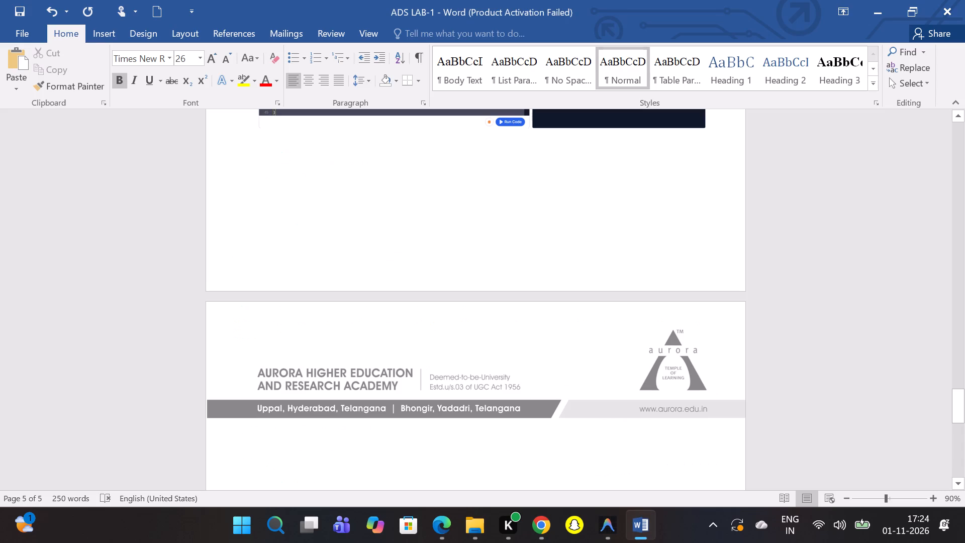
{"action": "key", "text": "ctrl+v"}
Push the Question 5 text onto the new page, leaving one blank line above it.
{"action": "scroll", "coordinate": [568, 429], "scroll_direction": "down", "scroll_amount": 1}
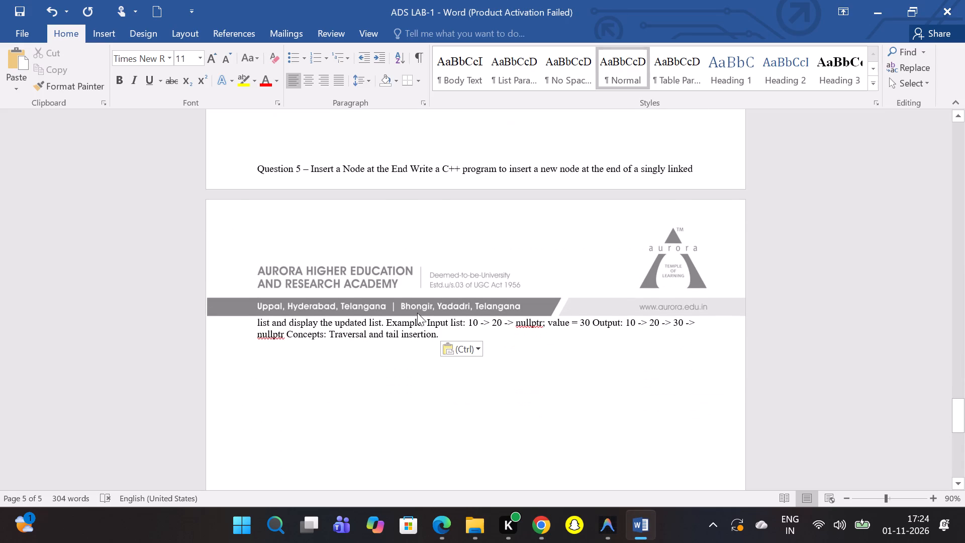
{"action": "left_click", "coordinate": [256, 163]}
{"action": "key", "text": "Return"}
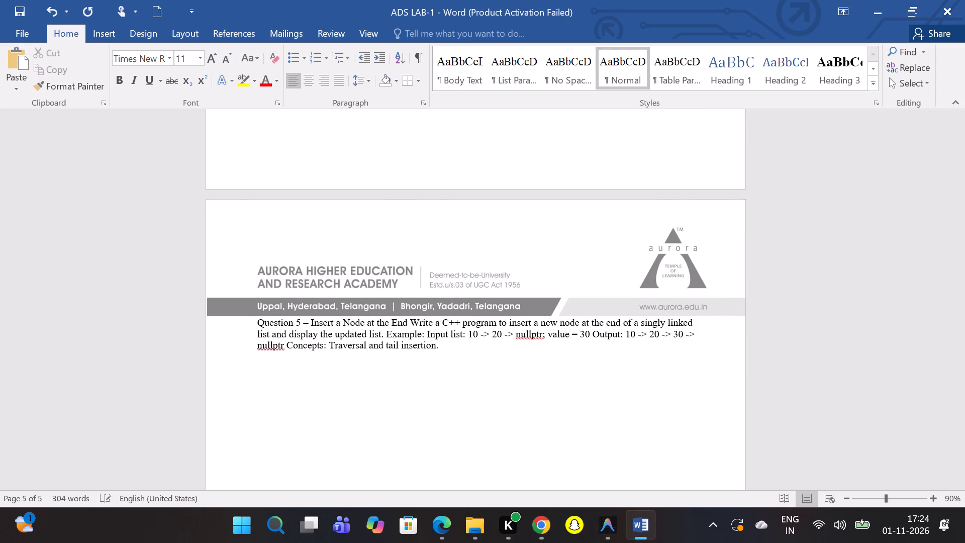
{"action": "key", "text": "Return"}
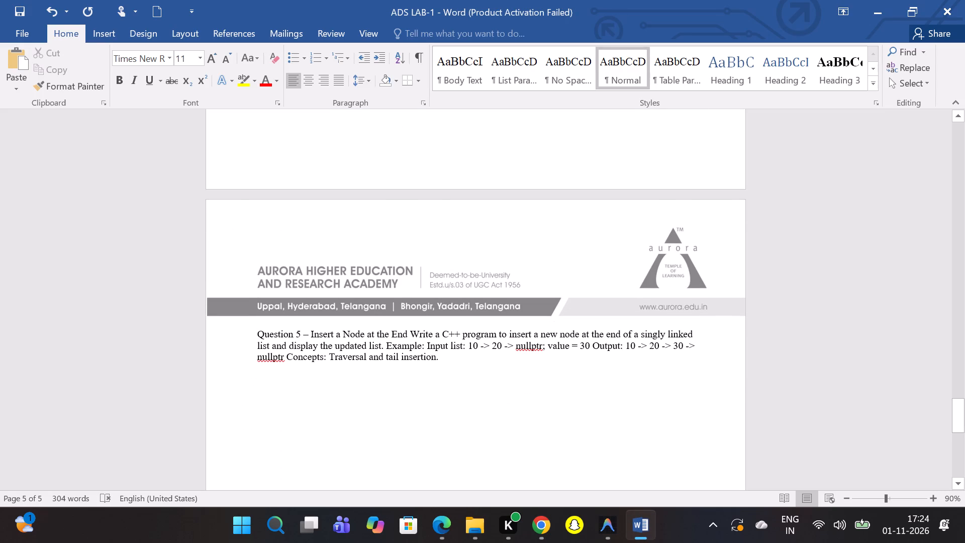
Start Question 5's Example text on its own line.
{"action": "left_click", "coordinate": [383, 344]}
{"action": "key", "text": "Return"}
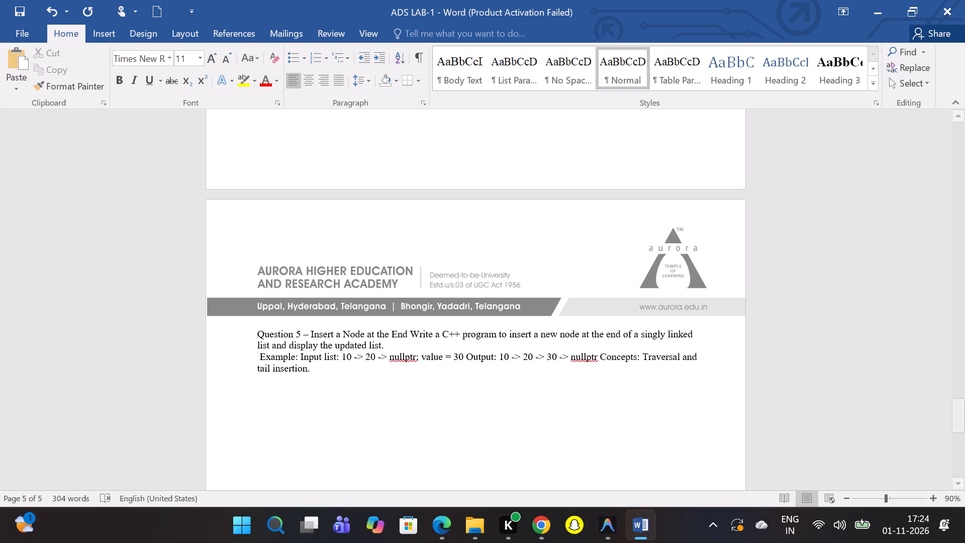
Put Question 5's Output text on its own line and indent it with 17 added spaces under the example input.
{"action": "left_click", "coordinate": [465, 354]}
{"action": "key", "text": "Return"}
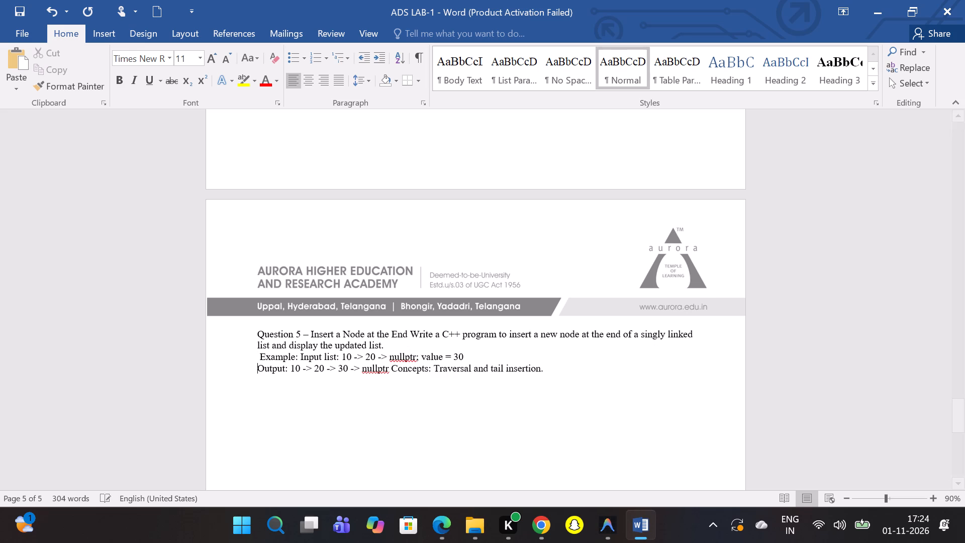
{"action": "key", "text": "space"}
{"action": "key", "text": "space"}
{"action": "key", "text": "space"}
{"action": "key", "text": "space"}
{"action": "key", "text": "space"}
{"action": "key", "text": "space"}
{"action": "key", "text": "space"}
{"action": "key", "text": "space"}
{"action": "key", "text": "space"}
{"action": "key", "text": "space"}
{"action": "key", "text": "space"}
{"action": "key", "text": "space"}
{"action": "key", "text": "space"}
{"action": "key", "text": "space"}
{"action": "key", "text": "space"}
{"action": "key", "text": "space"}
{"action": "key", "text": "space"}
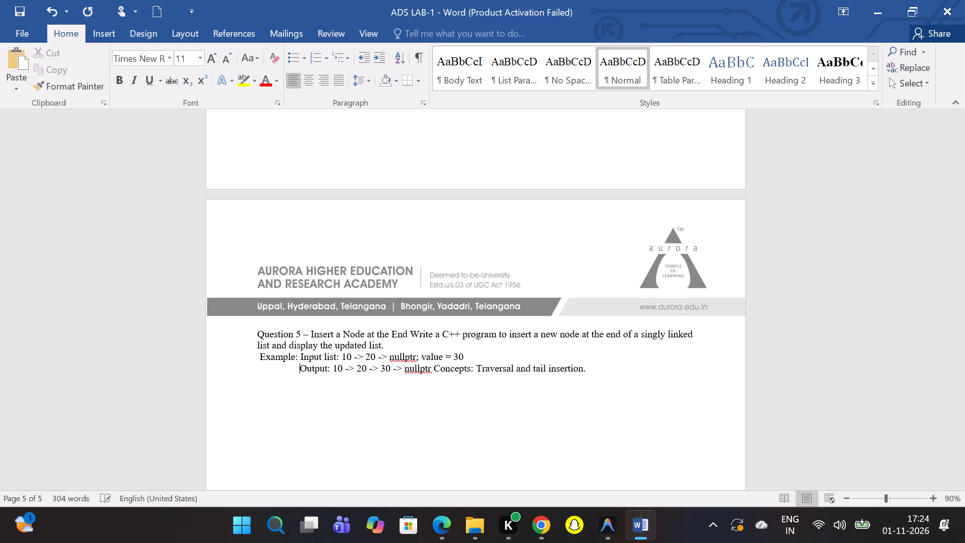
Start Question 5's Concepts text on its own line.
{"action": "left_click", "coordinate": [434, 364]}
{"action": "key", "text": "Return"}
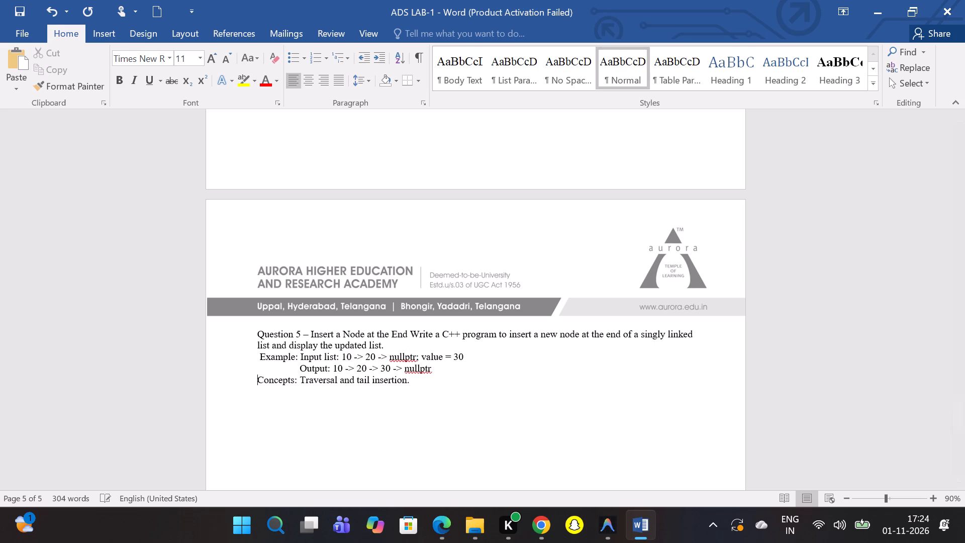
Increase the entire Question 5 text to font size 12 and make it bold.
{"action": "left_click_drag", "start_coordinate": [423, 393], "coordinate": [263, 327]}
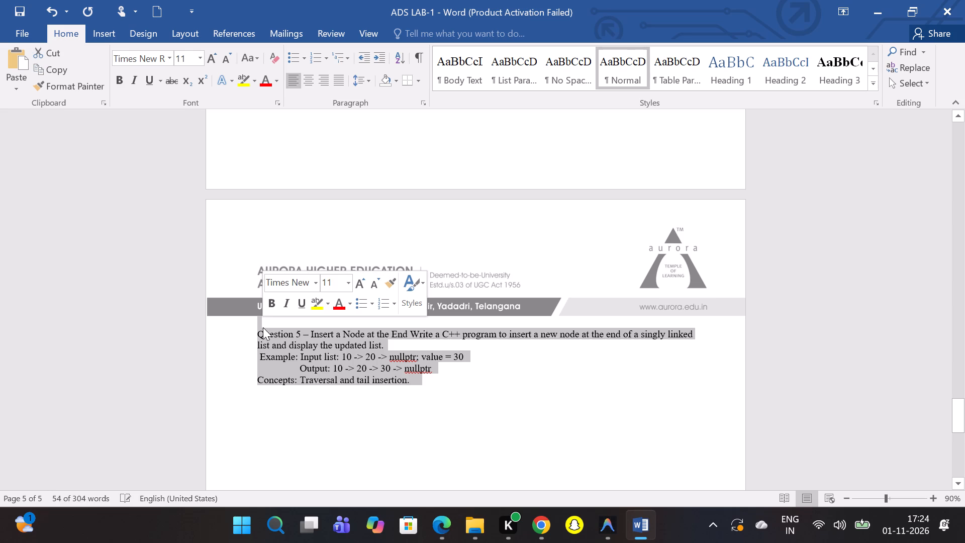
{"action": "left_click", "coordinate": [355, 286]}
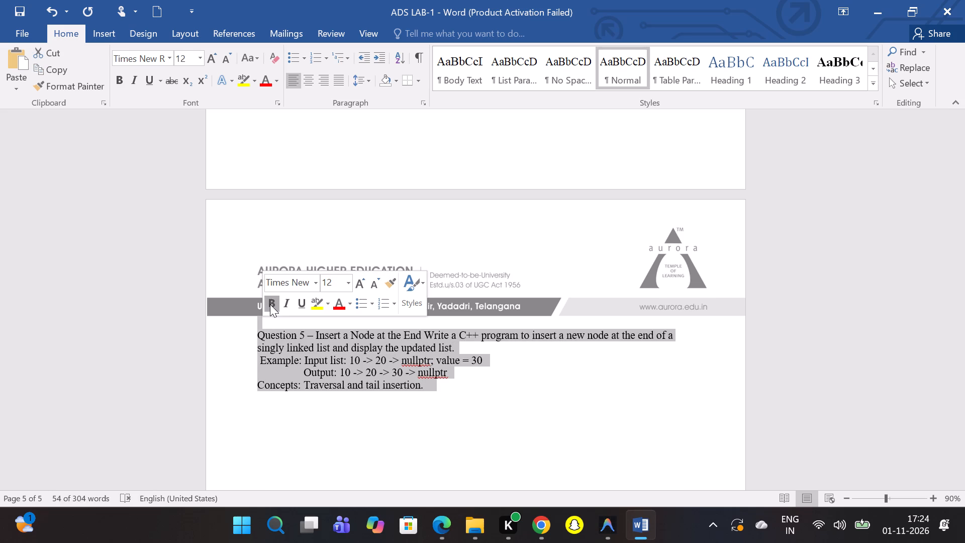
{"action": "left_click", "coordinate": [270, 304]}
{"action": "left_click", "coordinate": [470, 396]}
{"action": "key", "text": "Return"}
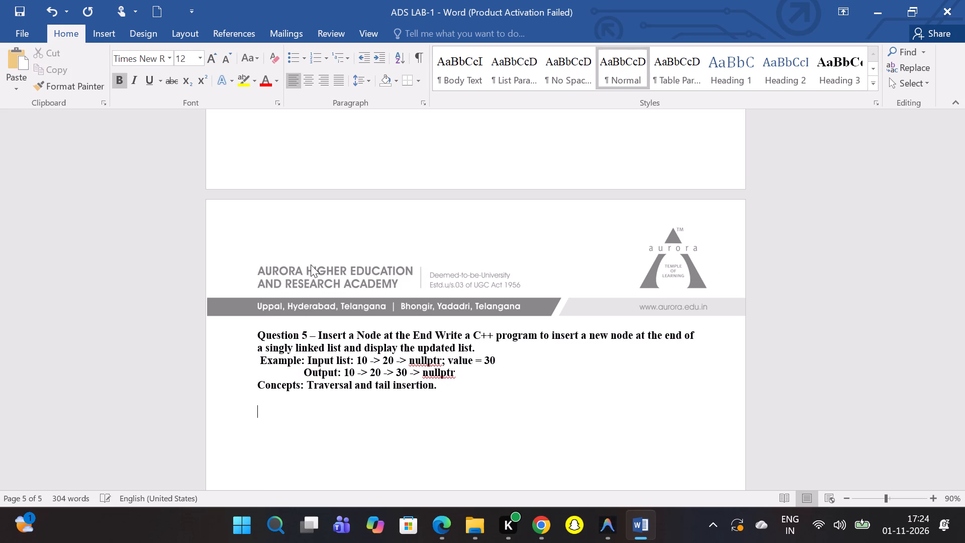
{"action": "left_click", "coordinate": [99, 34]}
{"action": "left_click", "coordinate": [125, 85]}
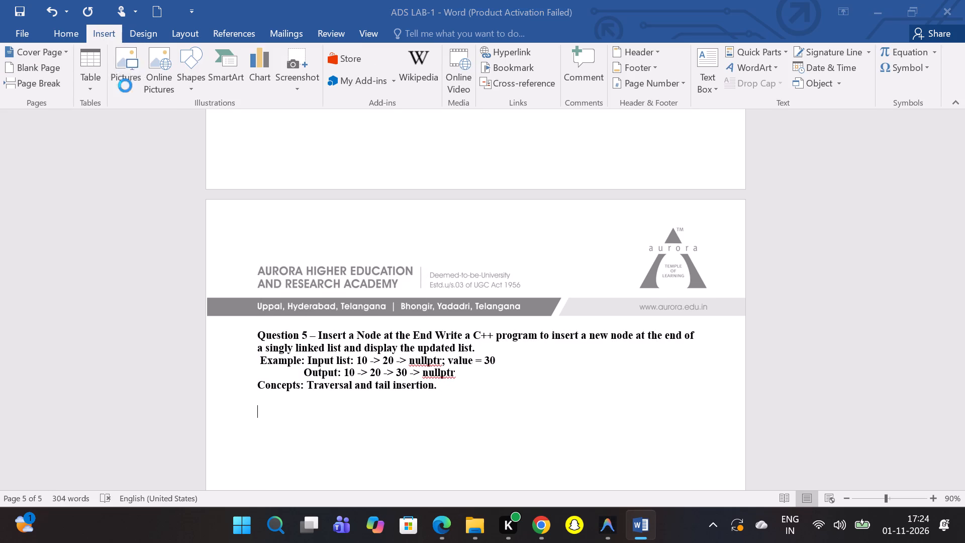
{"action": "scroll", "coordinate": [281, 192], "scroll_direction": "down", "scroll_amount": 1}
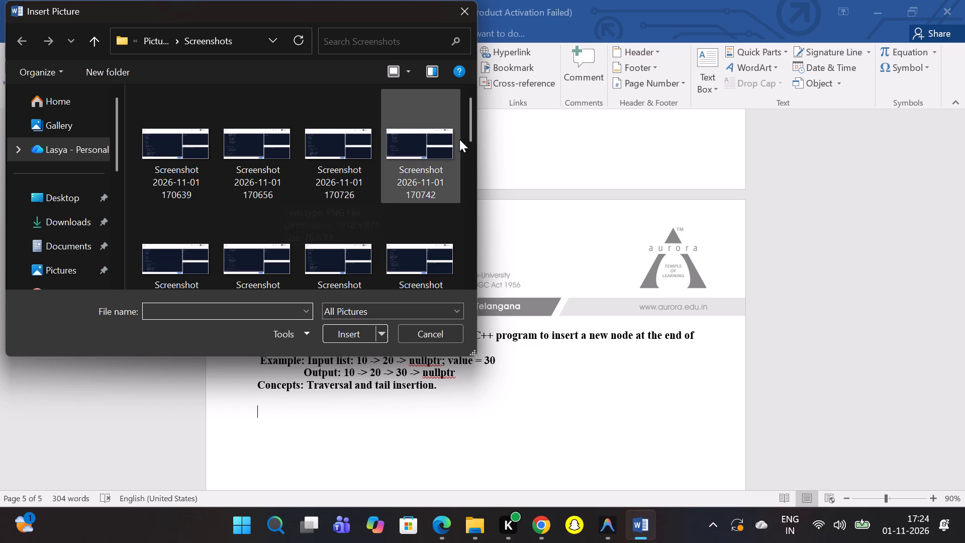
{"action": "left_click_drag", "start_coordinate": [469, 131], "coordinate": [474, 159]}
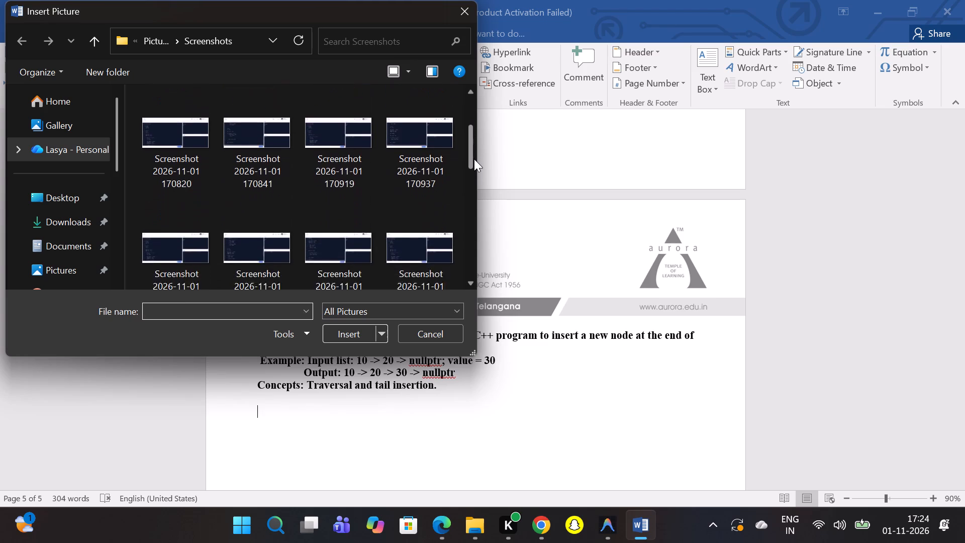
{"action": "left_click_drag", "start_coordinate": [474, 159], "coordinate": [483, 221]}
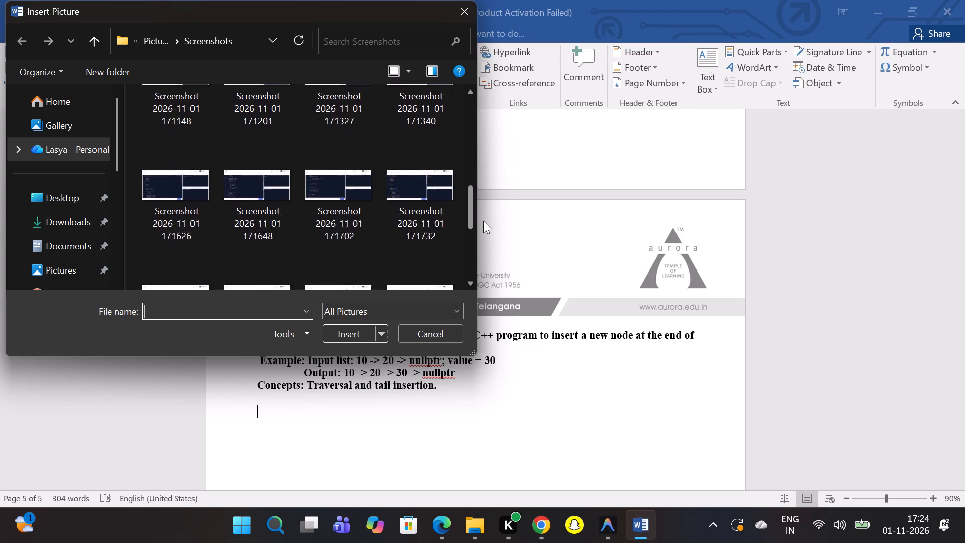
{"action": "left_click_drag", "start_coordinate": [483, 221], "coordinate": [501, 12]}
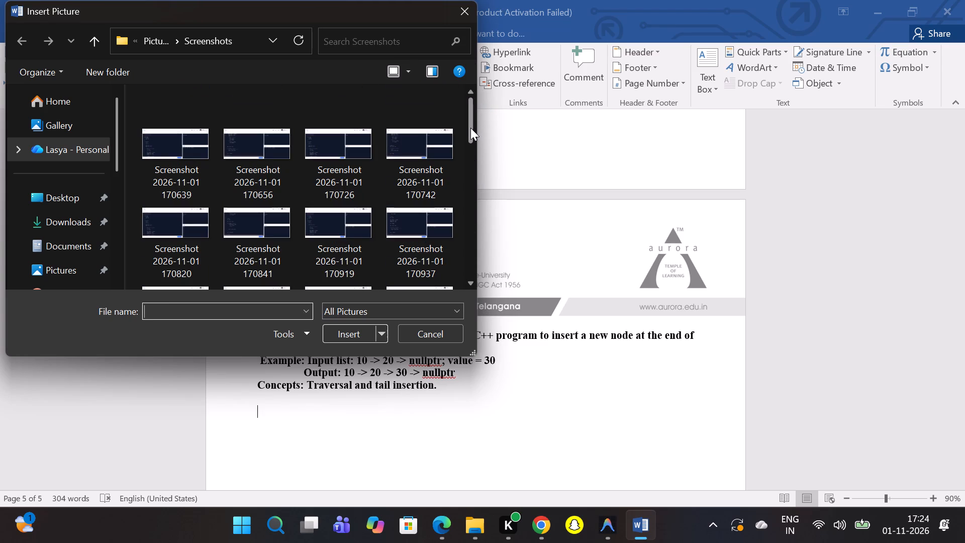
{"action": "left_click", "coordinate": [480, 532]}
{"action": "left_click", "coordinate": [199, 121]}
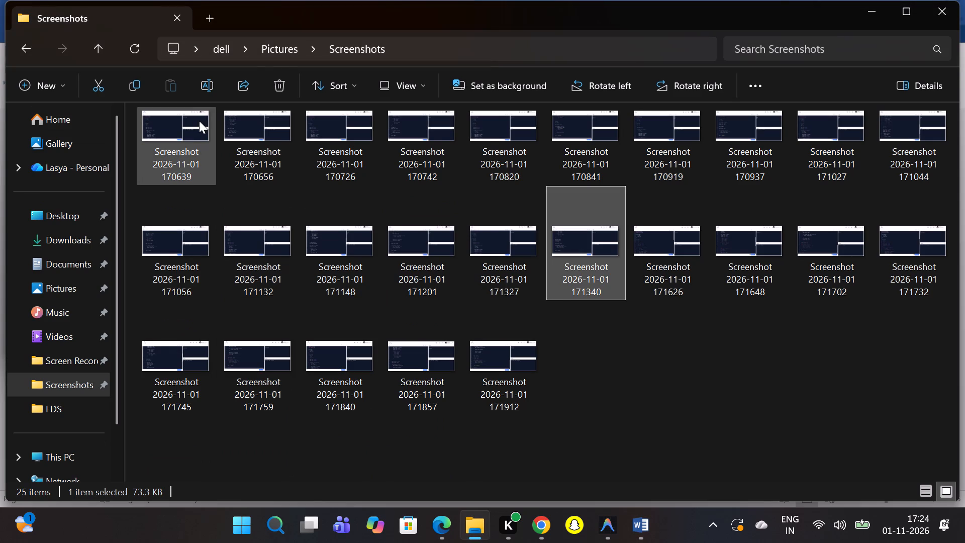
{"action": "left_click", "coordinate": [542, 529]}
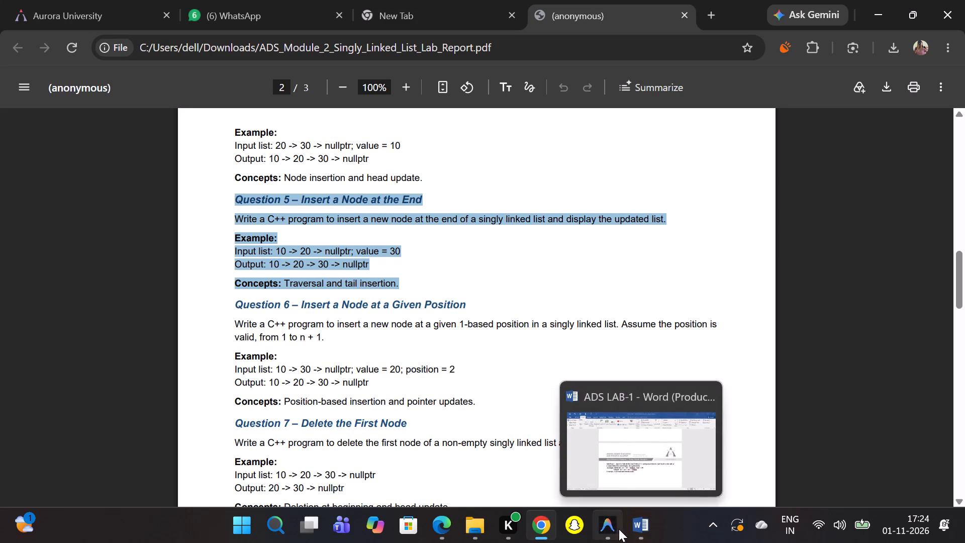
{"action": "left_click", "coordinate": [643, 521]}
{"action": "scroll", "coordinate": [398, 236], "scroll_direction": "up", "scroll_amount": 1}
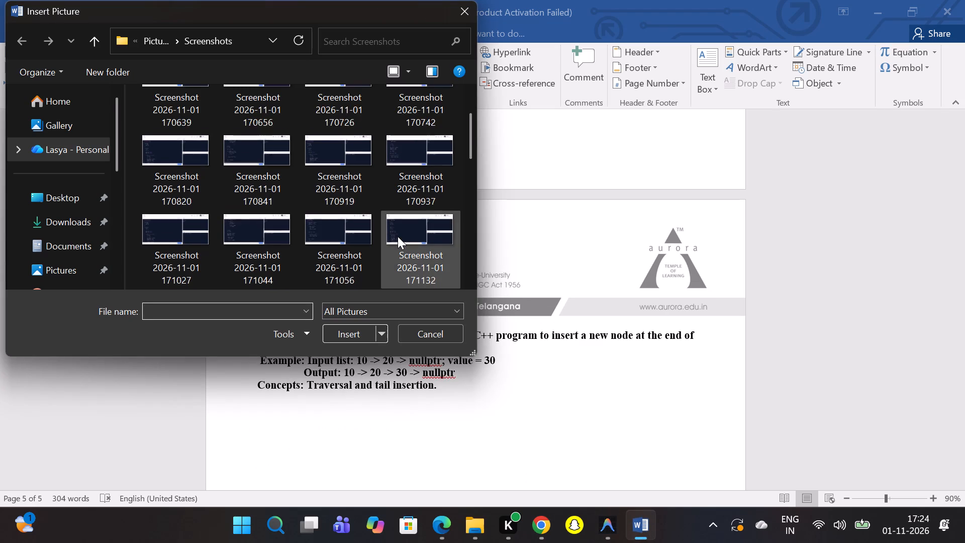
{"action": "scroll", "coordinate": [398, 236], "scroll_direction": "up", "scroll_amount": 1}
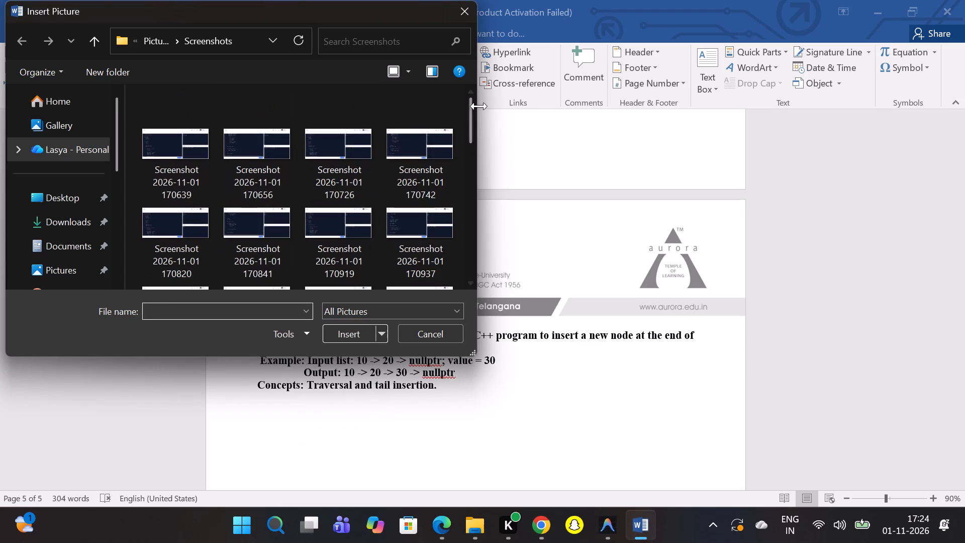
{"action": "left_click_drag", "start_coordinate": [472, 122], "coordinate": [470, 131]}
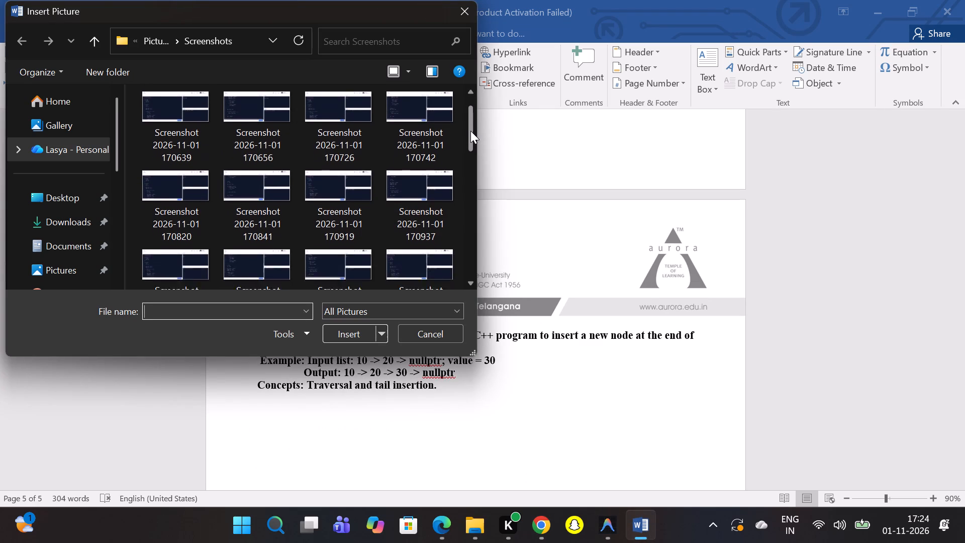
{"action": "left_click_drag", "start_coordinate": [470, 131], "coordinate": [485, 170]}
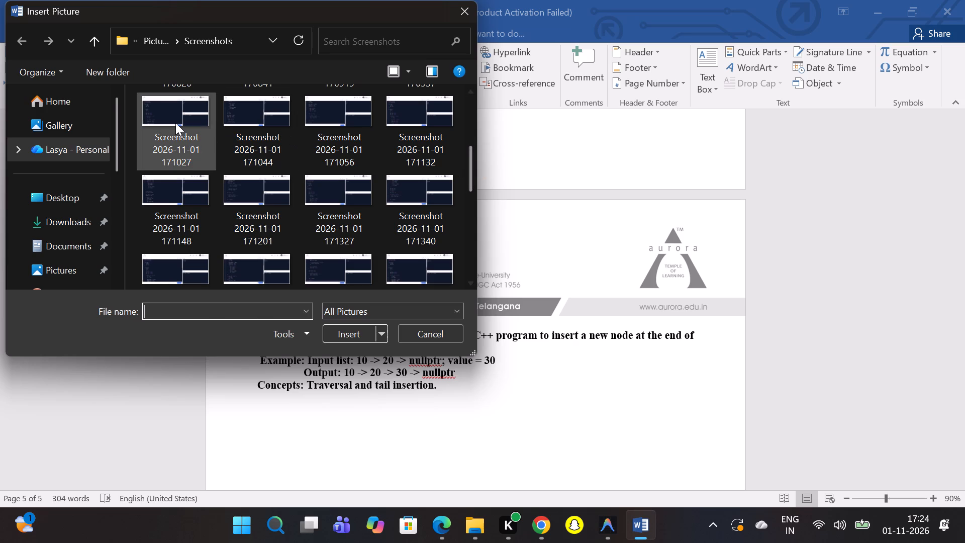
{"action": "left_click", "coordinate": [175, 123]}
{"action": "left_click", "coordinate": [345, 326]}
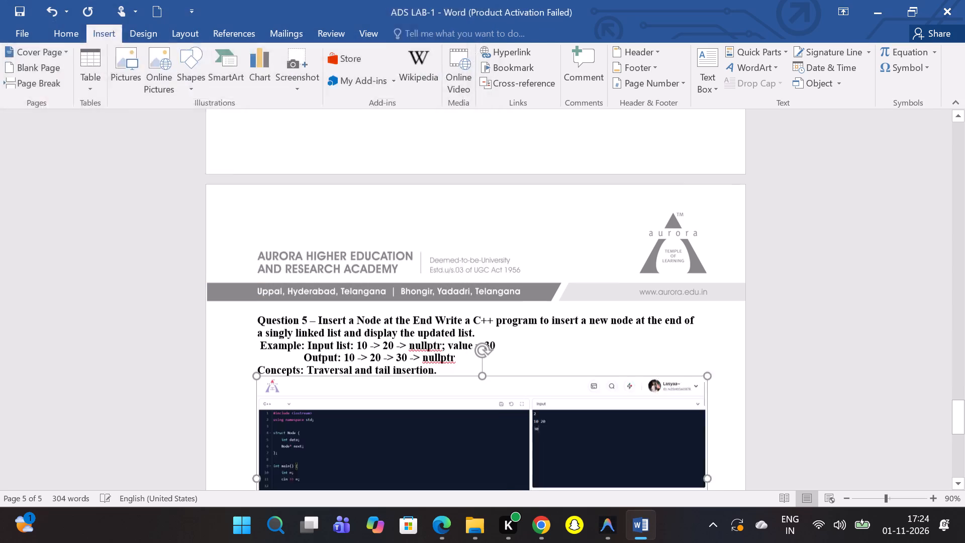
{"action": "left_click", "coordinate": [720, 397]}
{"action": "key", "text": "Return"}
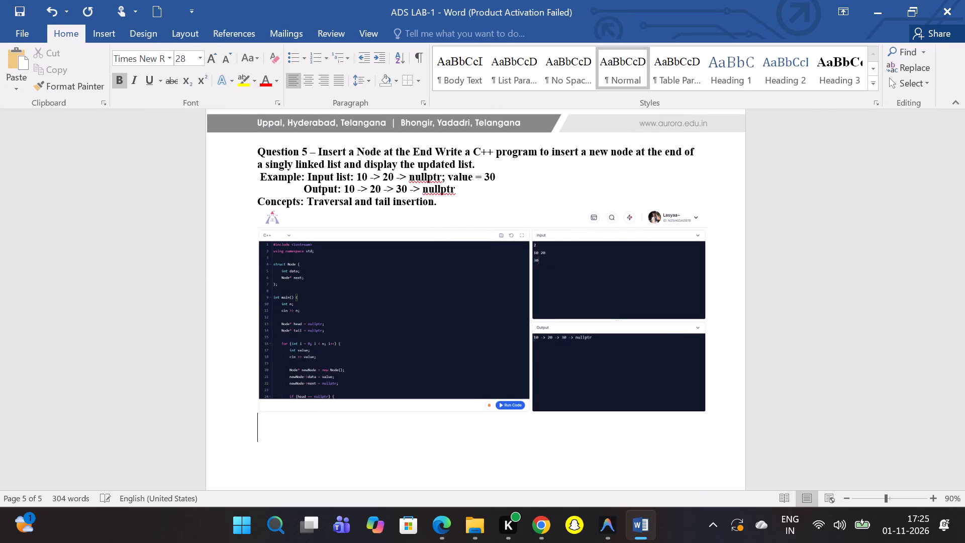
{"action": "left_click", "coordinate": [104, 33]}
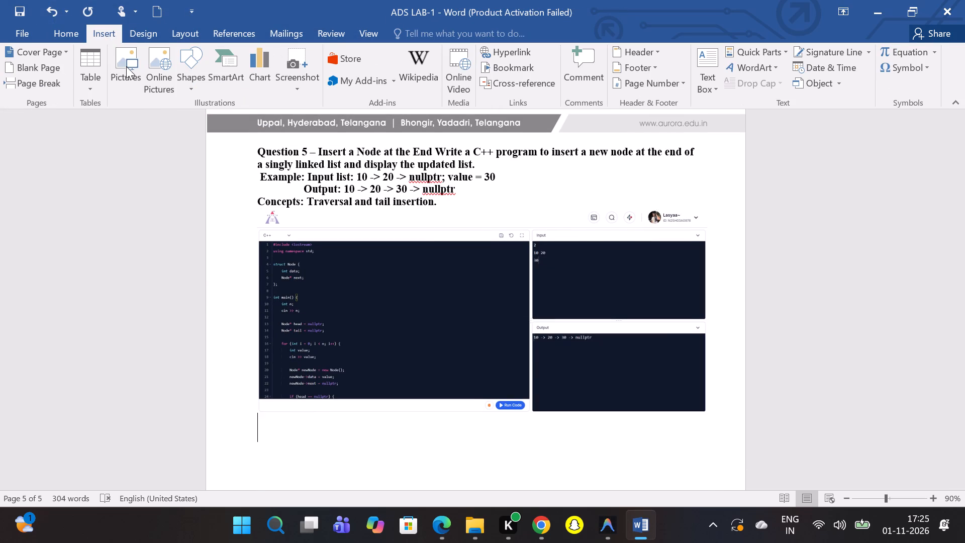
{"action": "left_click", "coordinate": [126, 66]}
{"action": "scroll", "coordinate": [226, 210], "scroll_direction": "down", "scroll_amount": 1}
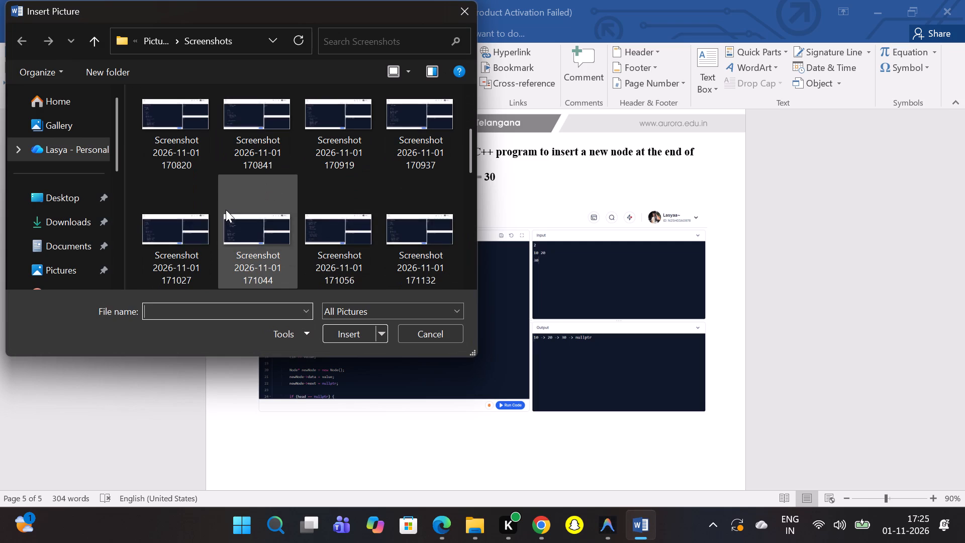
{"action": "scroll", "coordinate": [226, 210], "scroll_direction": "down", "scroll_amount": 1}
{"action": "scroll", "coordinate": [226, 210], "scroll_direction": "up", "scroll_amount": 3}
{"action": "left_click_drag", "start_coordinate": [471, 117], "coordinate": [471, 119]}
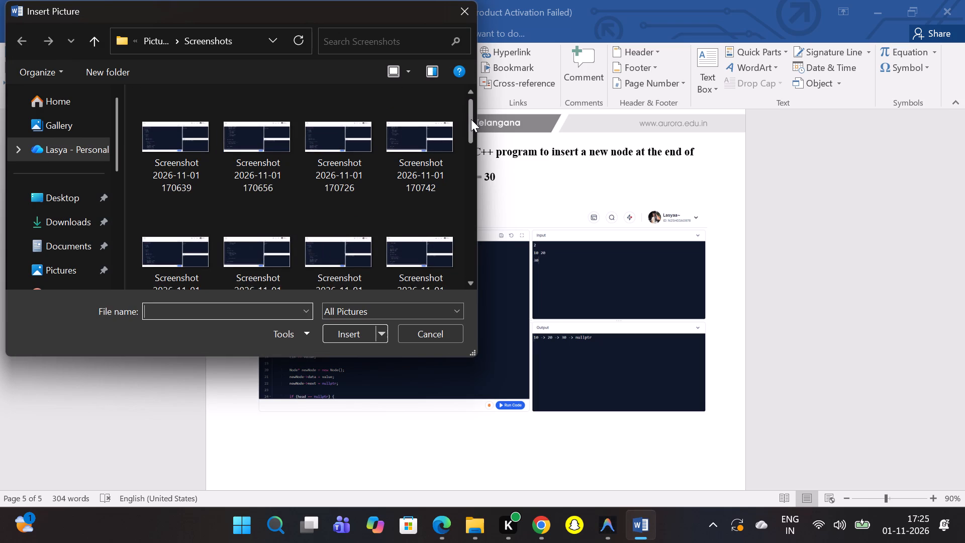
{"action": "left_click_drag", "start_coordinate": [471, 119], "coordinate": [471, 155]}
{"action": "left_click", "coordinate": [247, 160]}
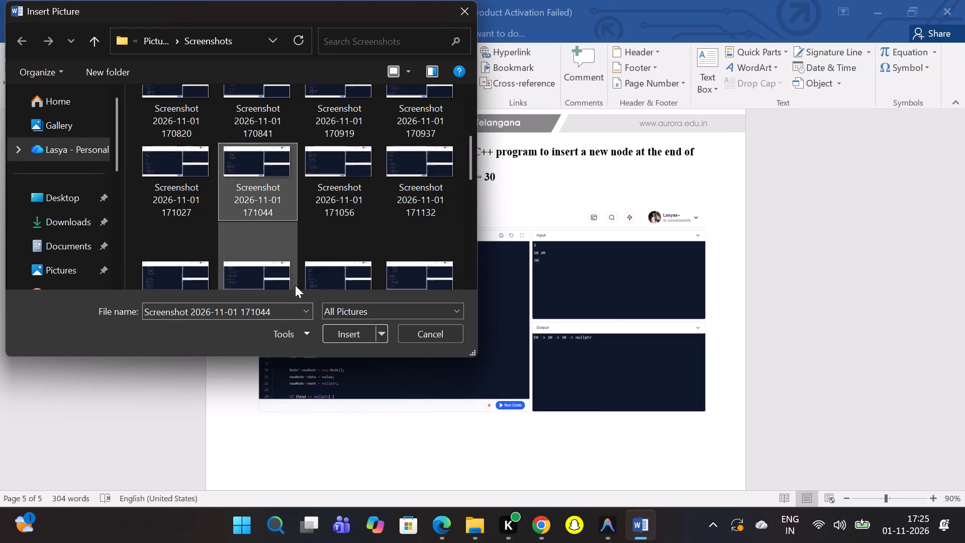
{"action": "left_click", "coordinate": [347, 336]}
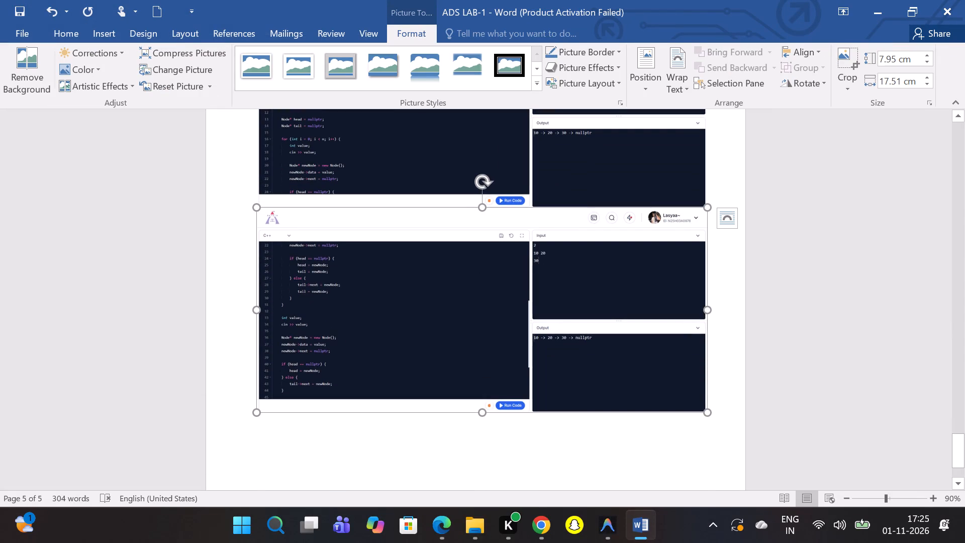
{"action": "left_click", "coordinate": [731, 394]}
{"action": "key", "text": "Return"}
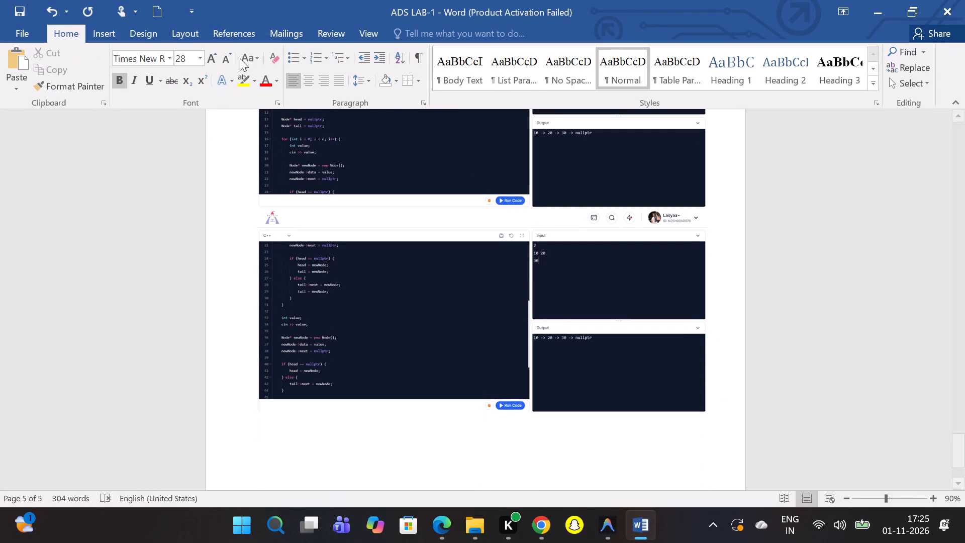
{"action": "left_click", "coordinate": [105, 33]}
{"action": "left_click", "coordinate": [132, 61]}
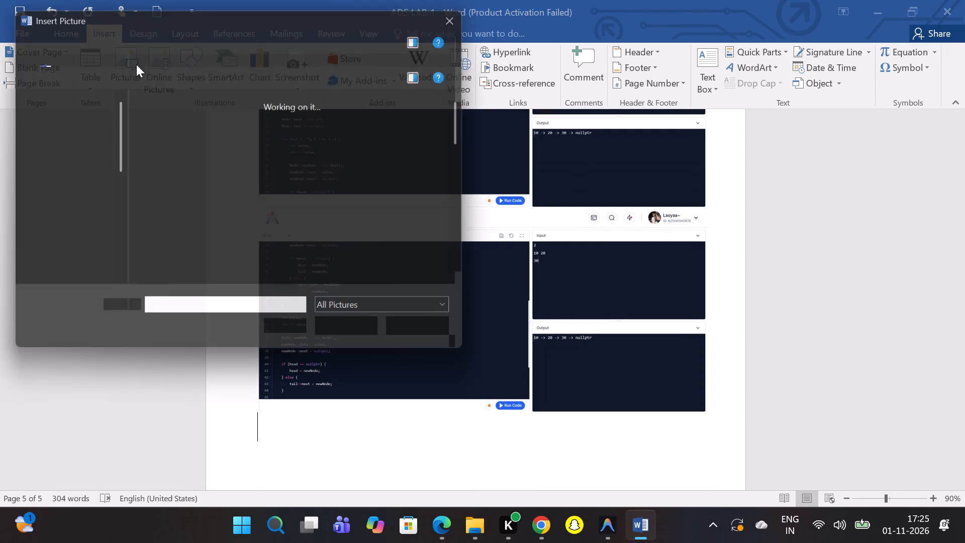
{"action": "left_click_drag", "start_coordinate": [469, 116], "coordinate": [472, 137]}
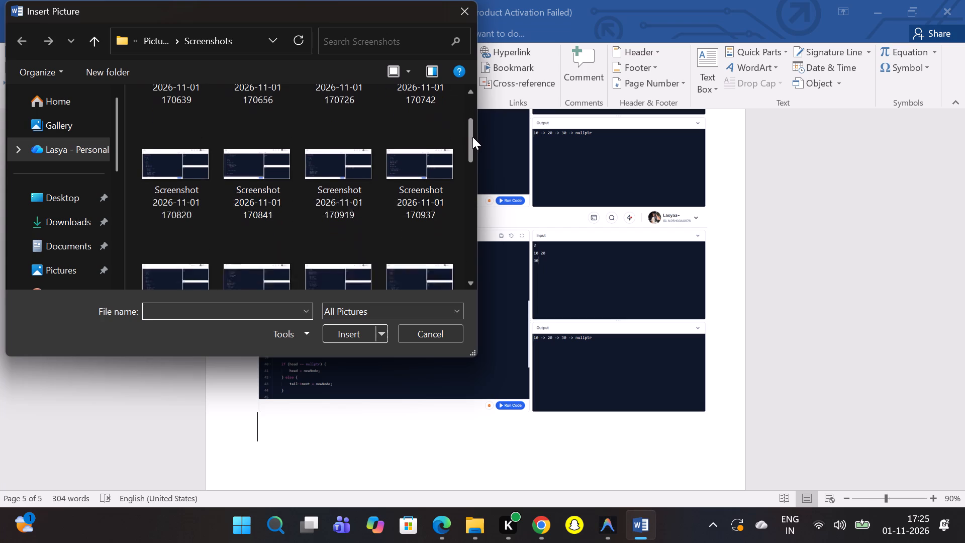
{"action": "left_click_drag", "start_coordinate": [472, 137], "coordinate": [475, 148]}
{"action": "left_click", "coordinate": [335, 205]}
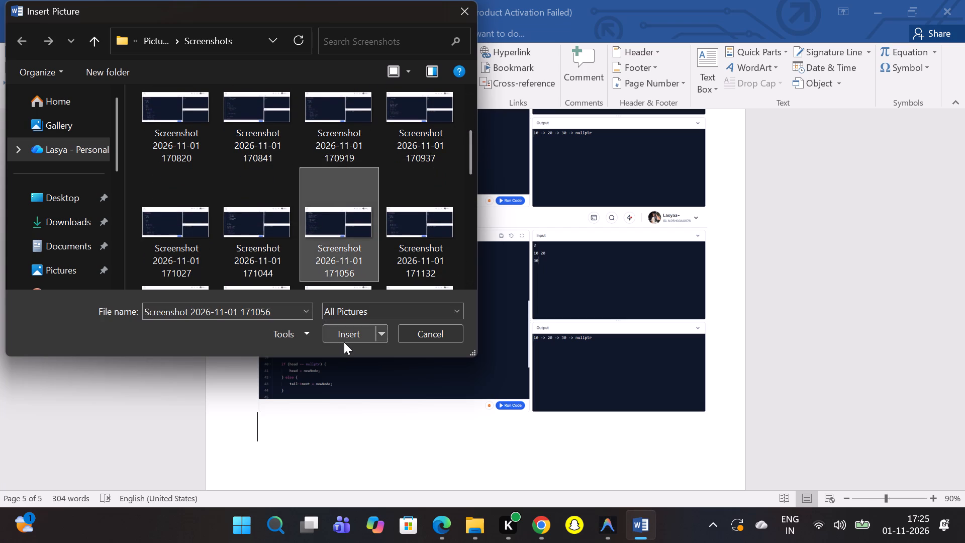
{"action": "left_click", "coordinate": [344, 342]}
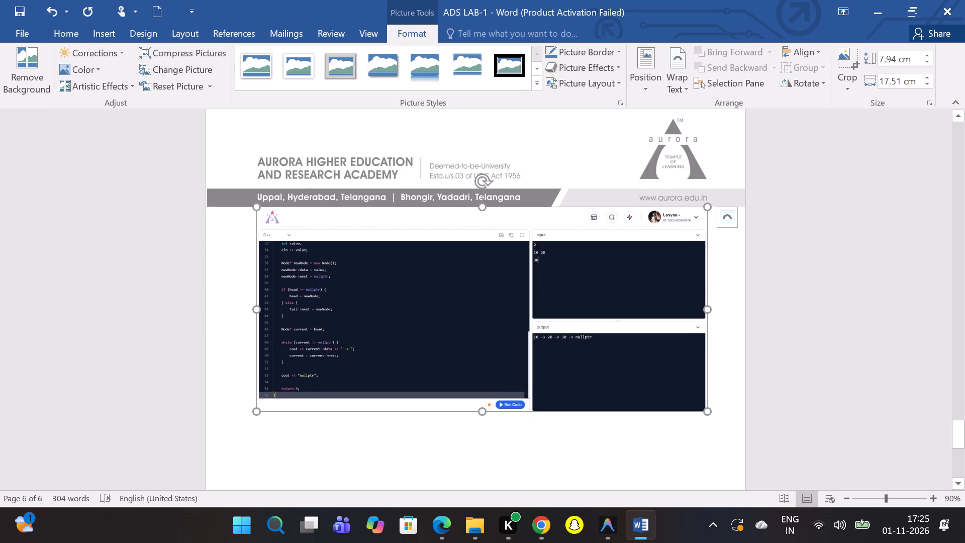
Copy the full Question 6 text from the lab report PDF in Chrome and paste it into the Word report two lines below the last Question 5 screenshot.
{"action": "left_click", "coordinate": [742, 407]}
{"action": "key", "text": "Return"}
{"action": "key", "text": "Return"}
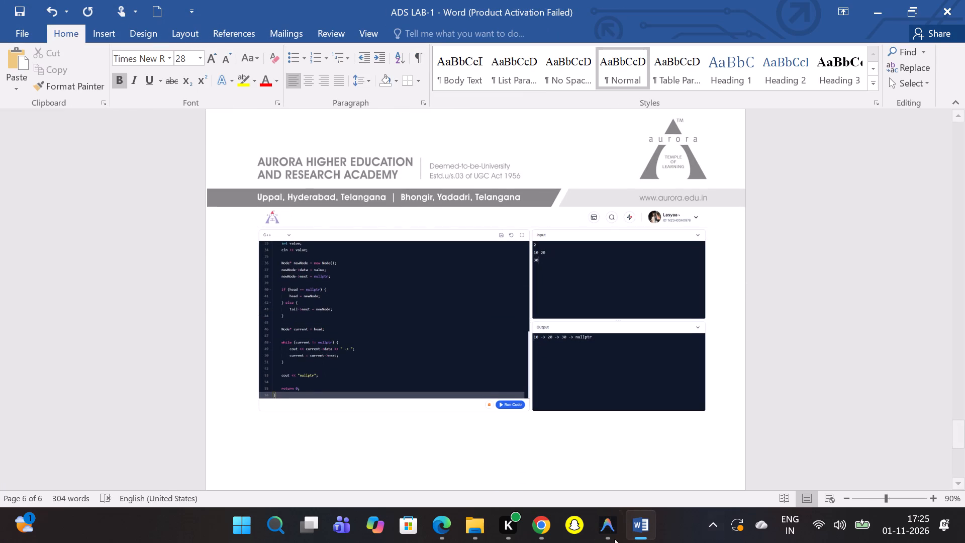
{"action": "left_click", "coordinate": [550, 526]}
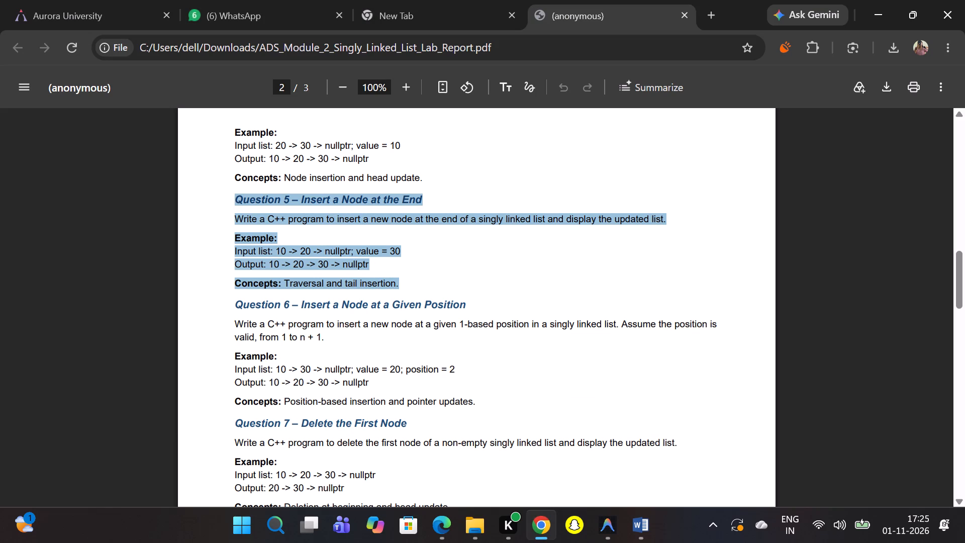
{"action": "left_click_drag", "start_coordinate": [481, 404], "coordinate": [233, 310]}
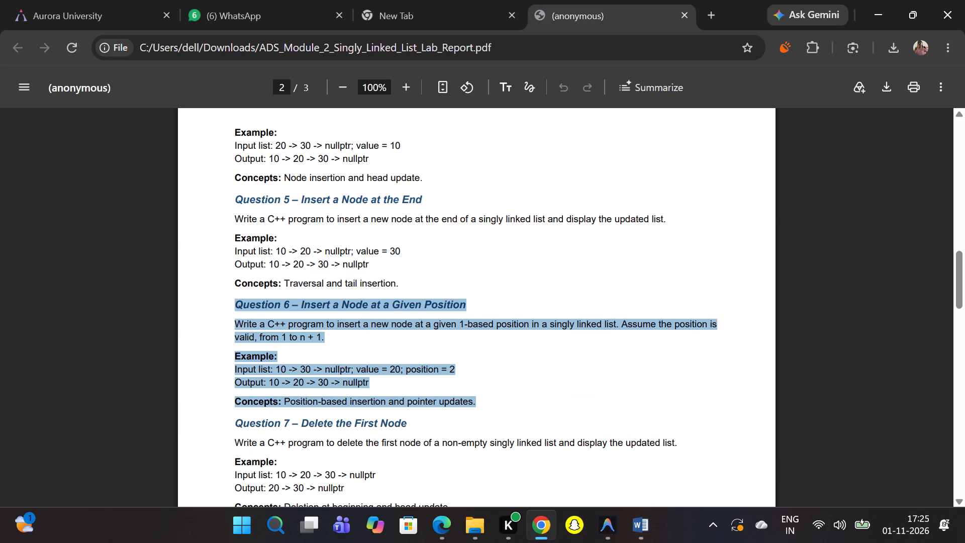
{"action": "left_click_drag", "start_coordinate": [233, 310], "coordinate": [233, 306]}
{"action": "key", "text": "ctrl+c"}
{"action": "left_click", "coordinate": [632, 517]}
{"action": "key", "text": "ctrl+c"}
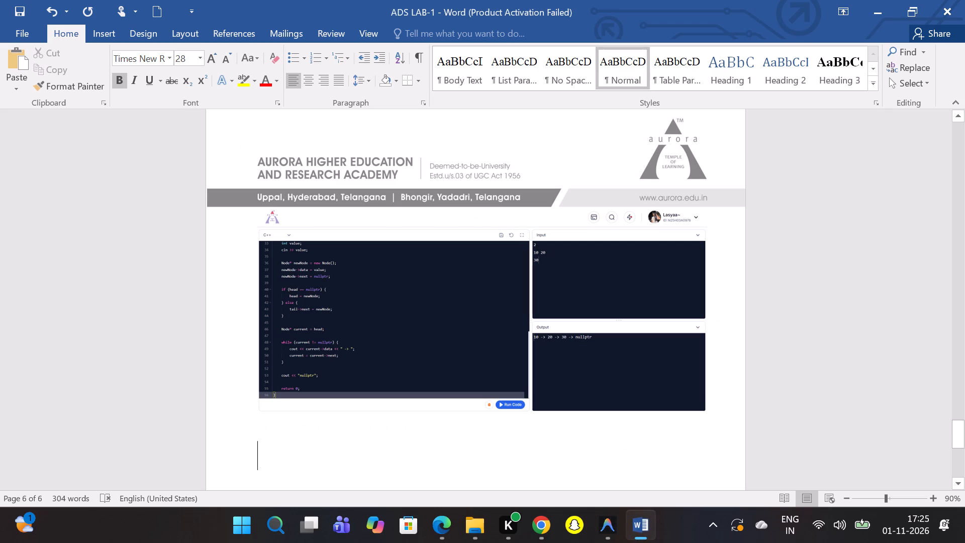
{"action": "key", "text": "ctrl+v"}
Remove the left indent from the Question 6 paragraph, keeping one blank line between it and the screenshot above.
{"action": "scroll", "coordinate": [575, 488], "scroll_direction": "down", "scroll_amount": 1}
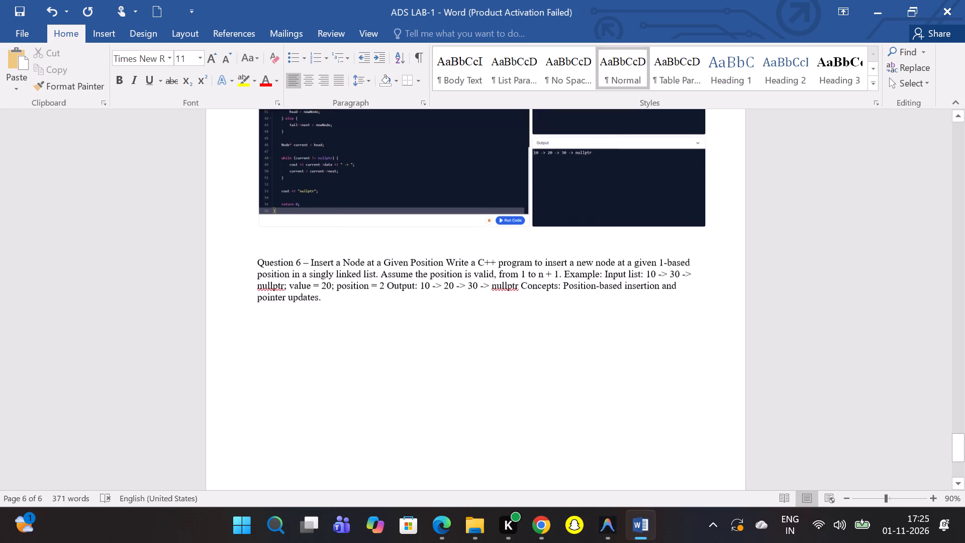
{"action": "left_click", "coordinate": [256, 258]}
{"action": "key", "text": "BackSpace"}
{"action": "key", "text": "BackSpace"}
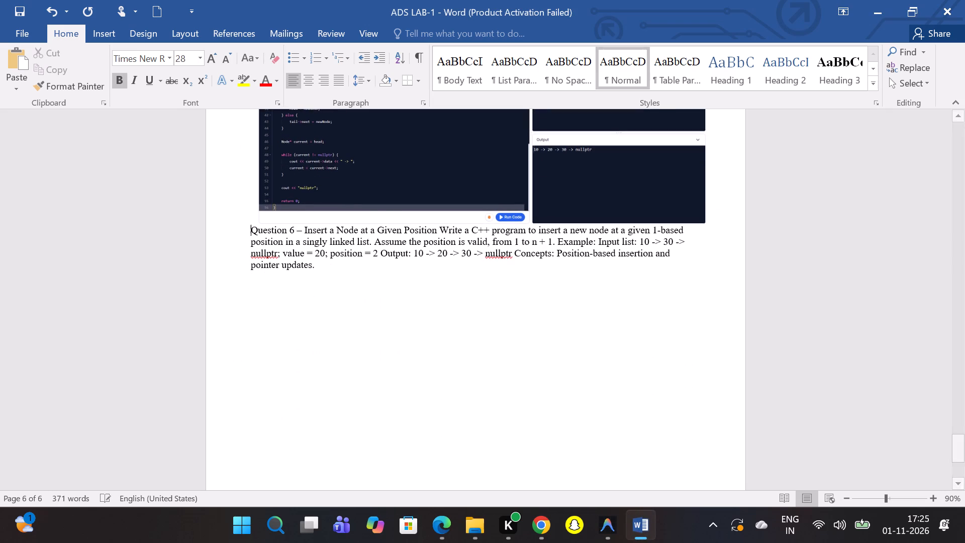
{"action": "key", "text": "Return"}
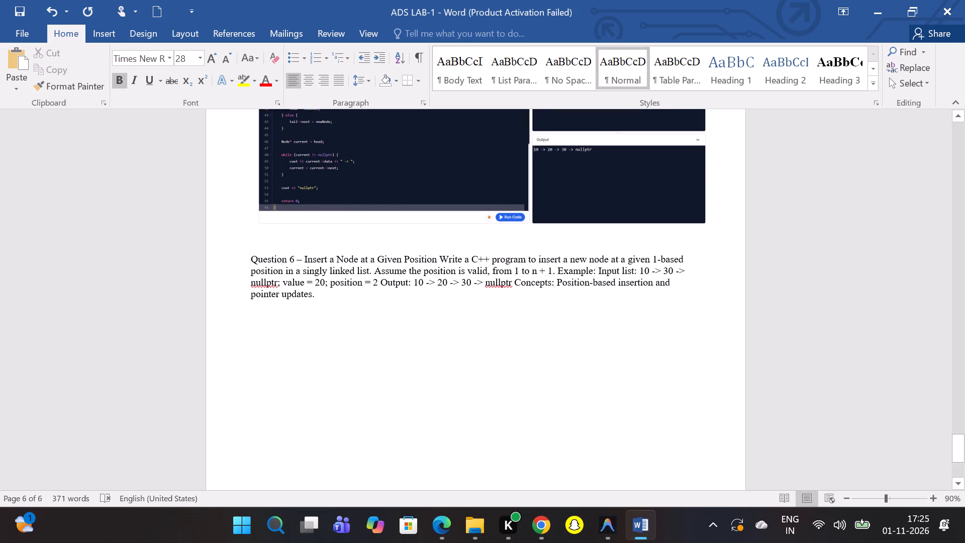
Start Question 6's Example, Output and Concepts texts each on their own line.
{"action": "left_click", "coordinate": [557, 271]}
{"action": "key", "text": "Return"}
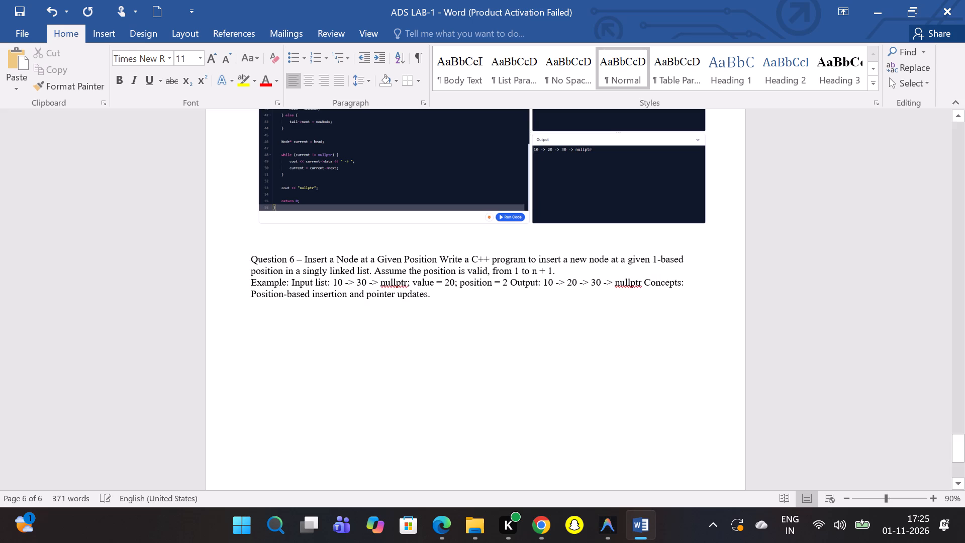
{"action": "left_click", "coordinate": [512, 280]}
{"action": "key", "text": "Return"}
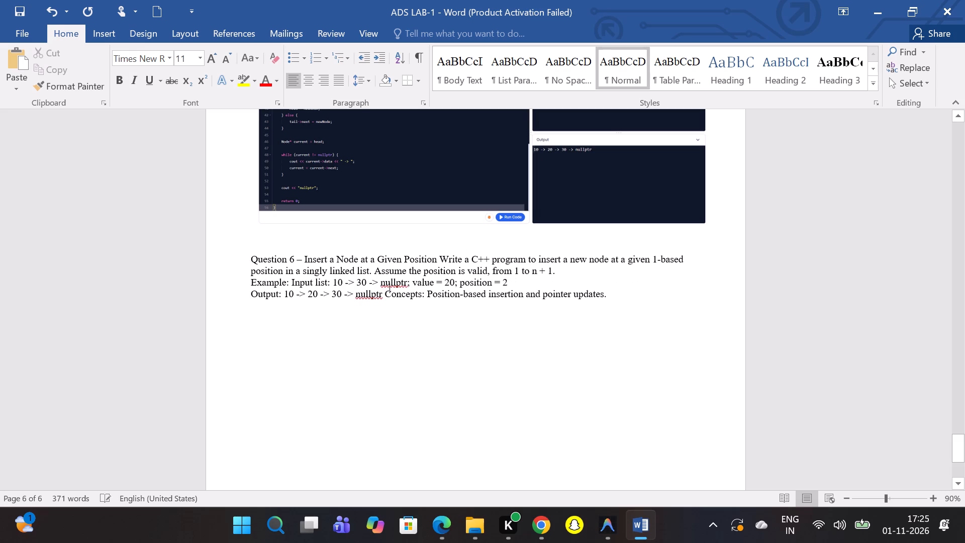
{"action": "left_click", "coordinate": [385, 290]}
{"action": "key", "text": "Return"}
Increase the entire Question 6 text to font size 12 and make it bold.
{"action": "left_click_drag", "start_coordinate": [477, 309], "coordinate": [323, 288]}
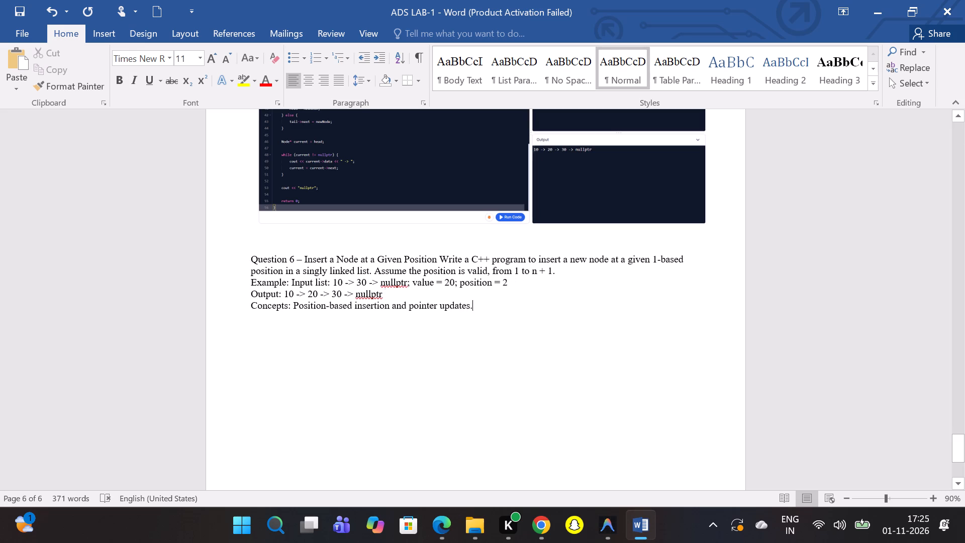
{"action": "left_click_drag", "start_coordinate": [323, 288], "coordinate": [247, 258]}
{"action": "left_click", "coordinate": [339, 214]}
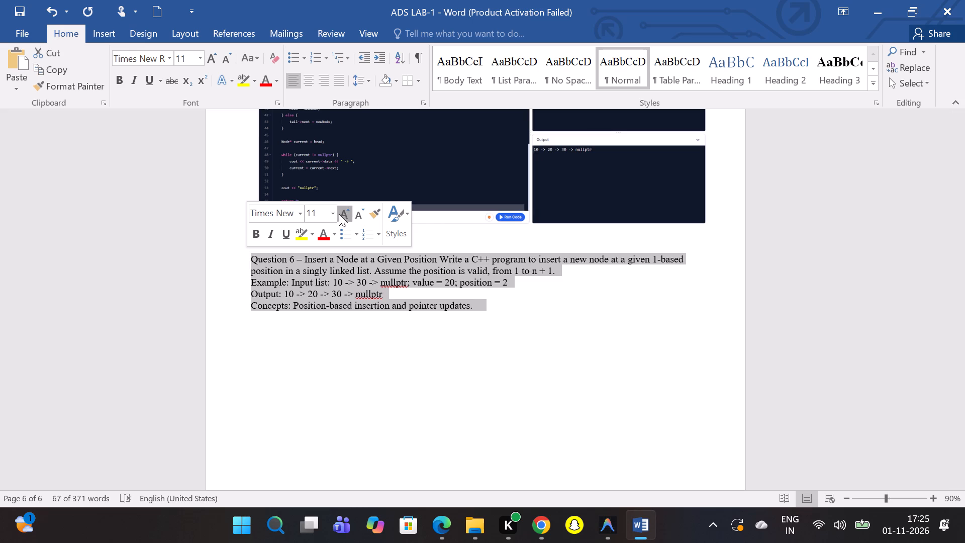
{"action": "left_click", "coordinate": [255, 235]}
{"action": "left_click", "coordinate": [575, 312]}
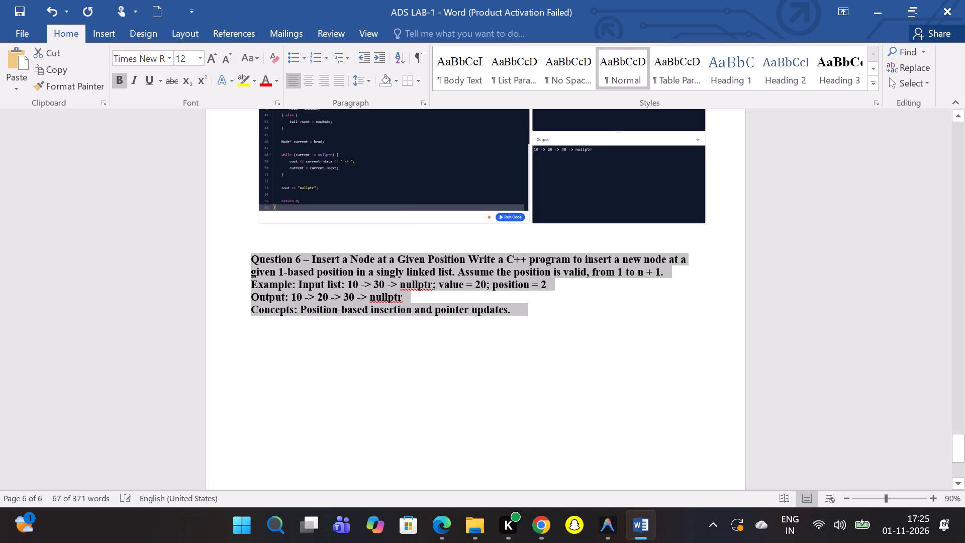
{"action": "key", "text": "Return"}
{"action": "scroll", "coordinate": [575, 312], "scroll_direction": "down", "scroll_amount": 1}
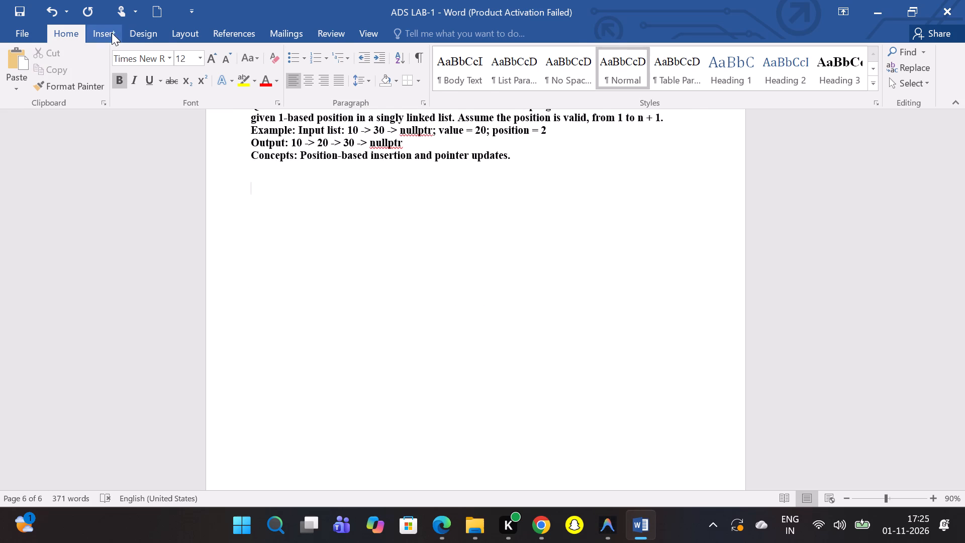
{"action": "left_click", "coordinate": [112, 33]}
{"action": "left_click", "coordinate": [136, 74]}
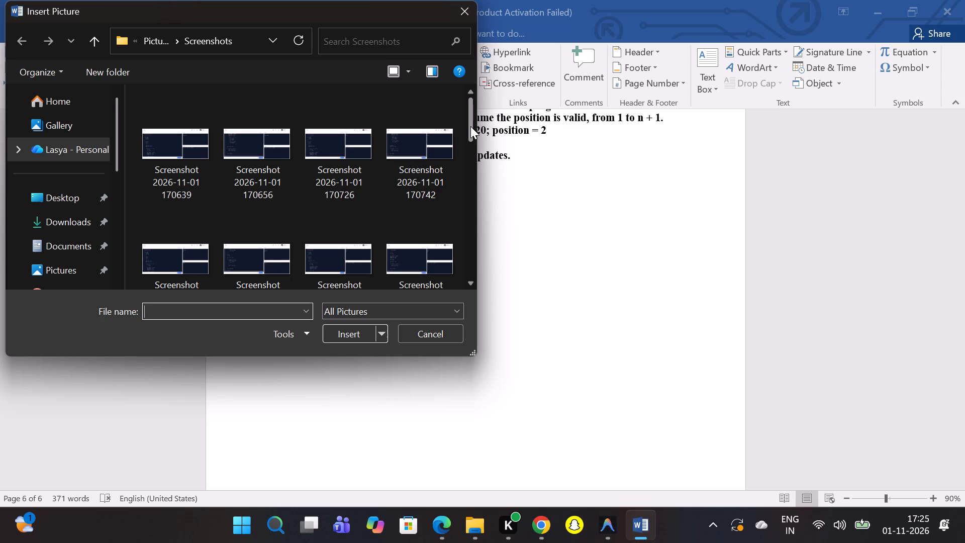
{"action": "left_click_drag", "start_coordinate": [470, 126], "coordinate": [479, 171]}
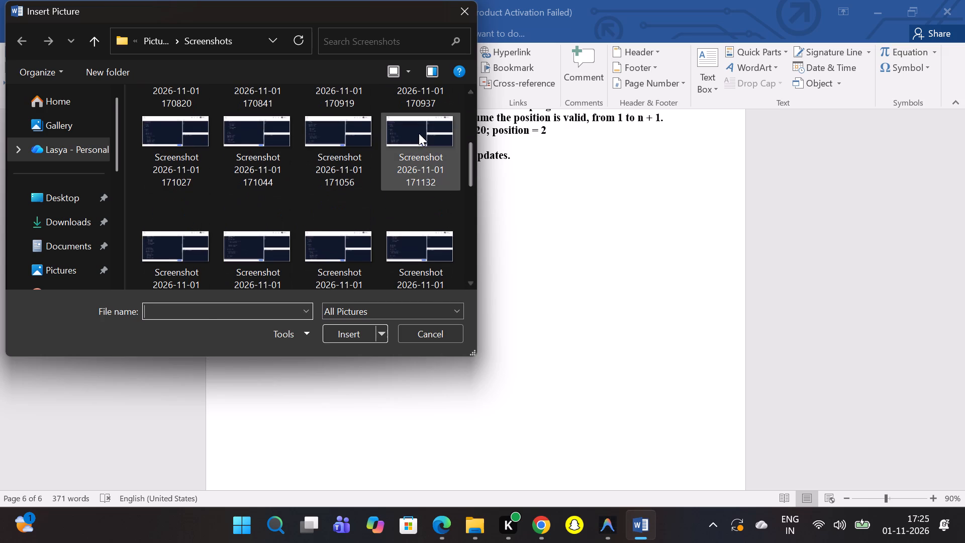
{"action": "left_click", "coordinate": [419, 133]}
{"action": "left_click", "coordinate": [360, 330]}
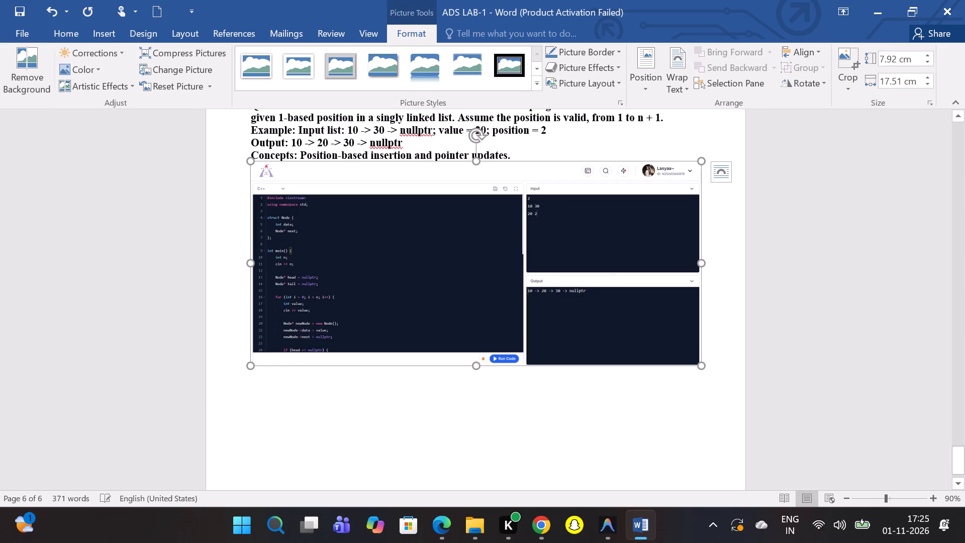
{"action": "left_click", "coordinate": [708, 351]}
{"action": "key", "text": "Return"}
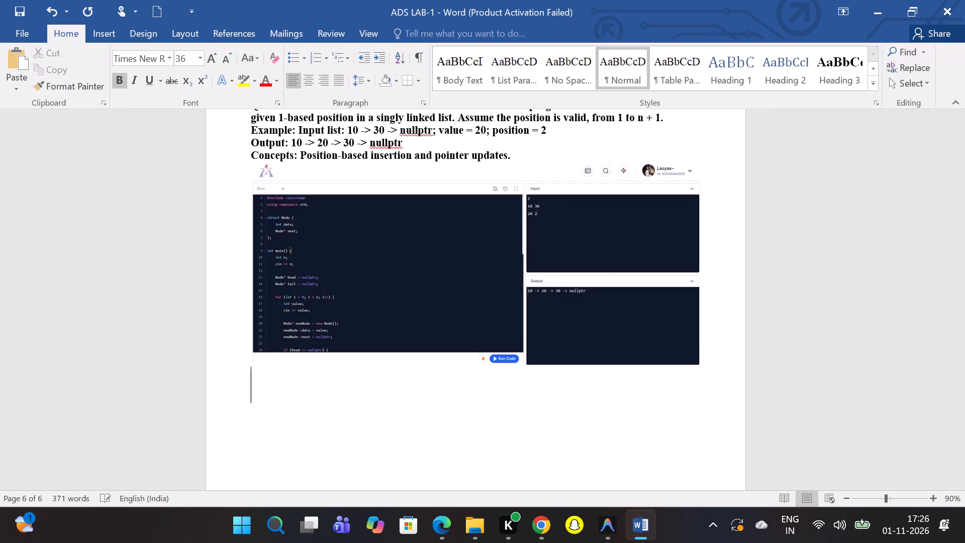
{"action": "left_click", "coordinate": [119, 29]}
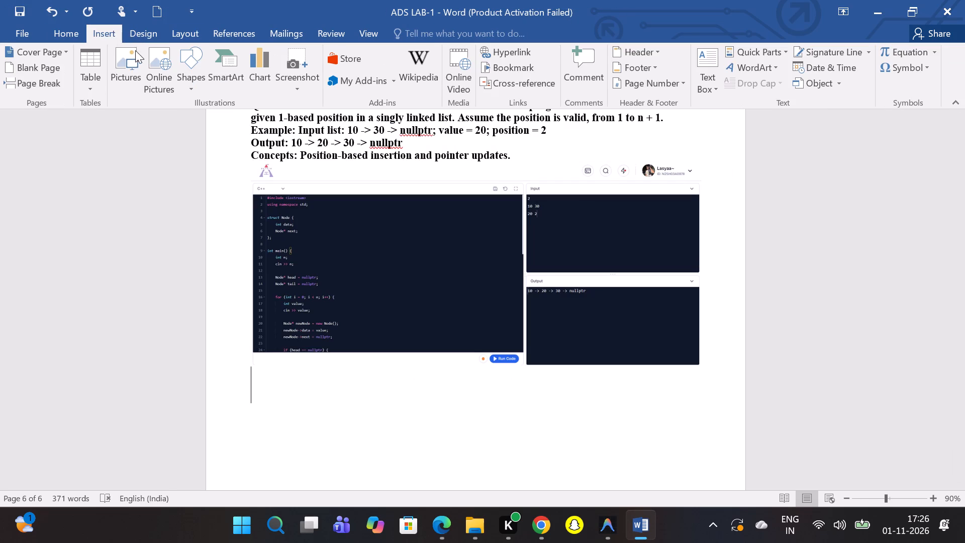
{"action": "left_click", "coordinate": [135, 50]}
{"action": "left_click_drag", "start_coordinate": [472, 130], "coordinate": [482, 206]}
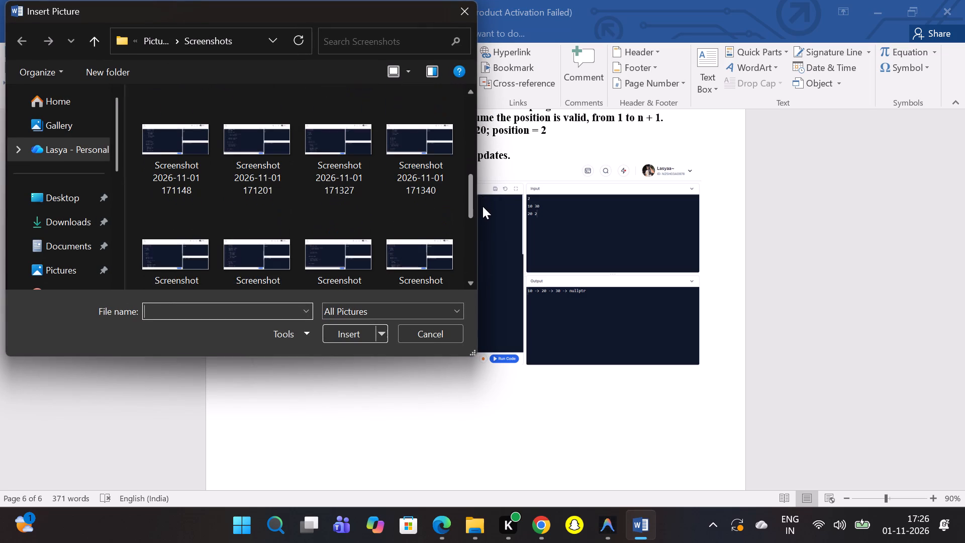
{"action": "left_click_drag", "start_coordinate": [482, 206], "coordinate": [484, 213]}
{"action": "left_click", "coordinate": [164, 113]}
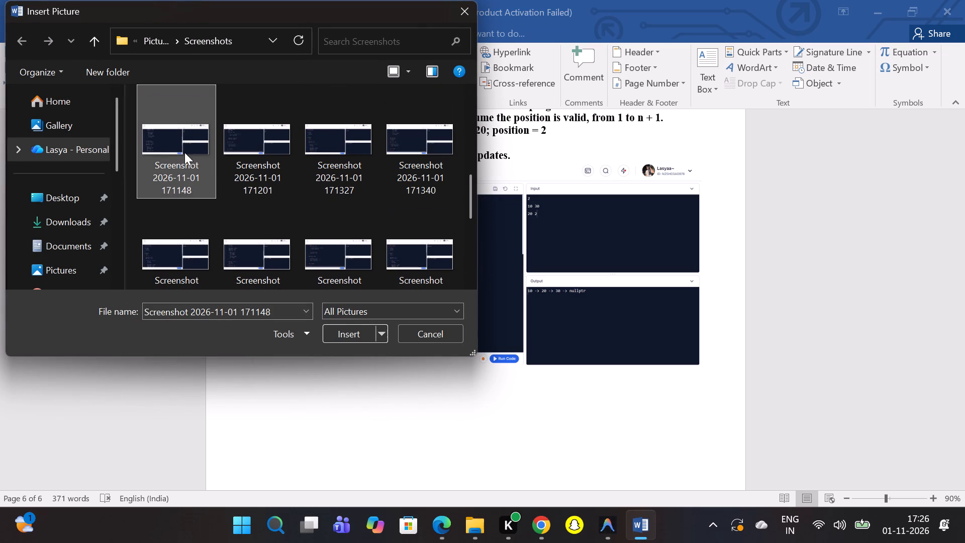
{"action": "left_click", "coordinate": [354, 330]}
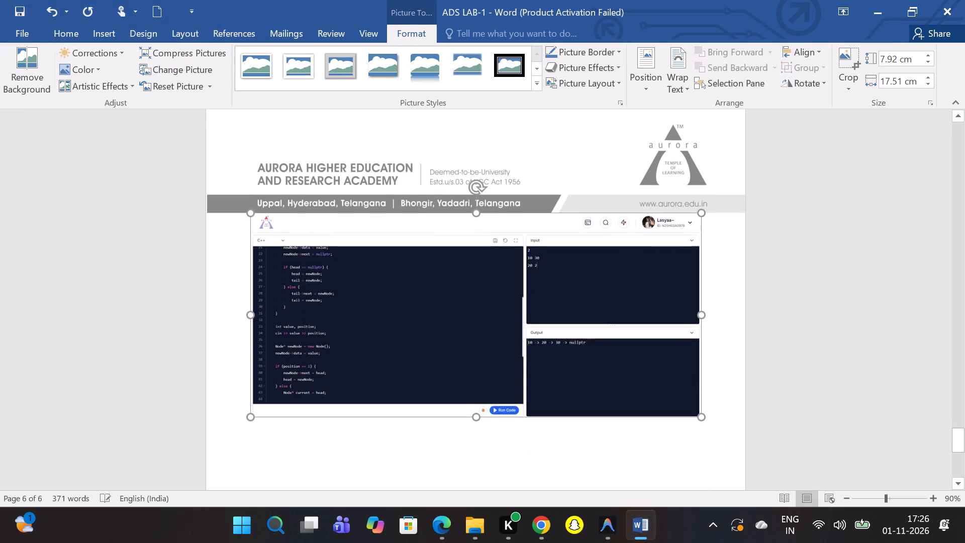
{"action": "scroll", "coordinate": [354, 330], "scroll_direction": "down", "scroll_amount": 2}
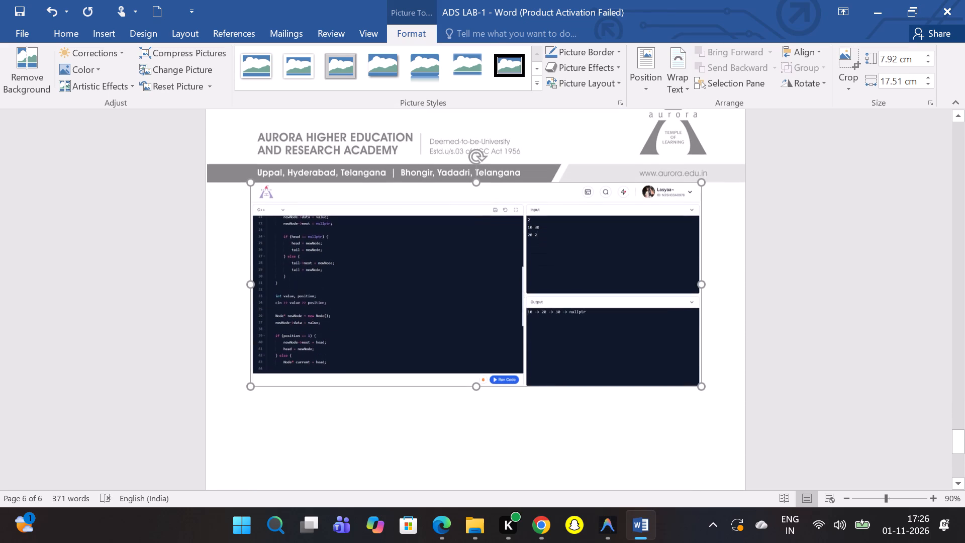
{"action": "left_click", "coordinate": [722, 371]}
{"action": "key", "text": "Return"}
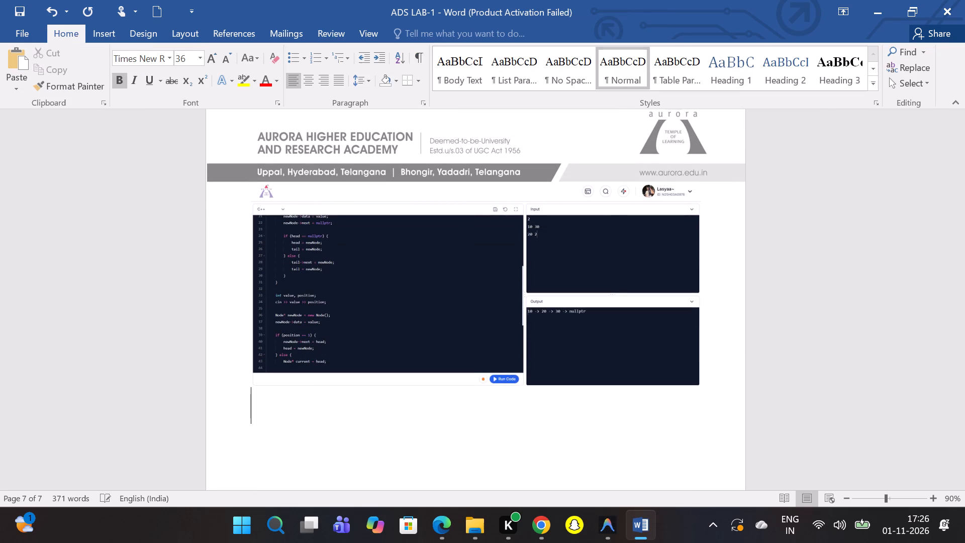
{"action": "left_click", "coordinate": [96, 32]}
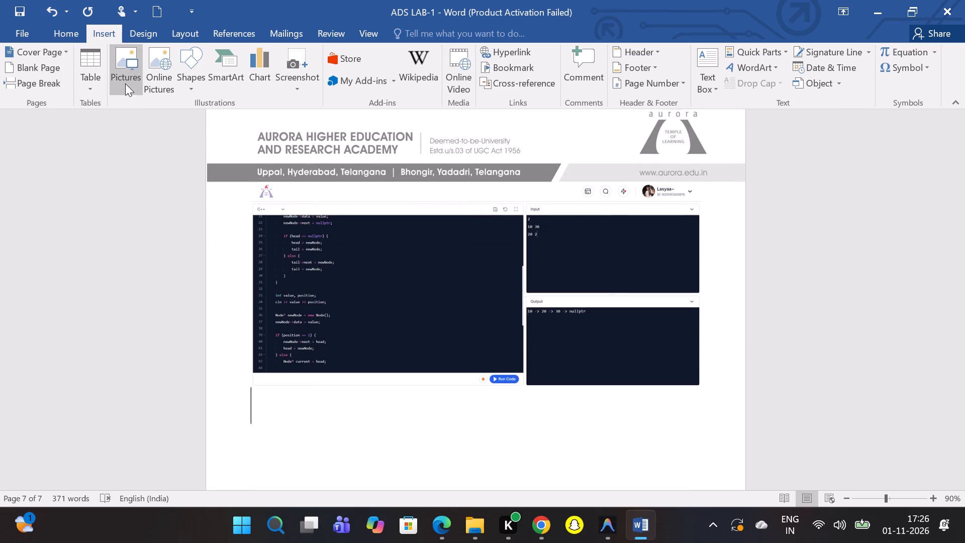
{"action": "left_click", "coordinate": [125, 83]}
{"action": "left_click_drag", "start_coordinate": [470, 125], "coordinate": [470, 127]}
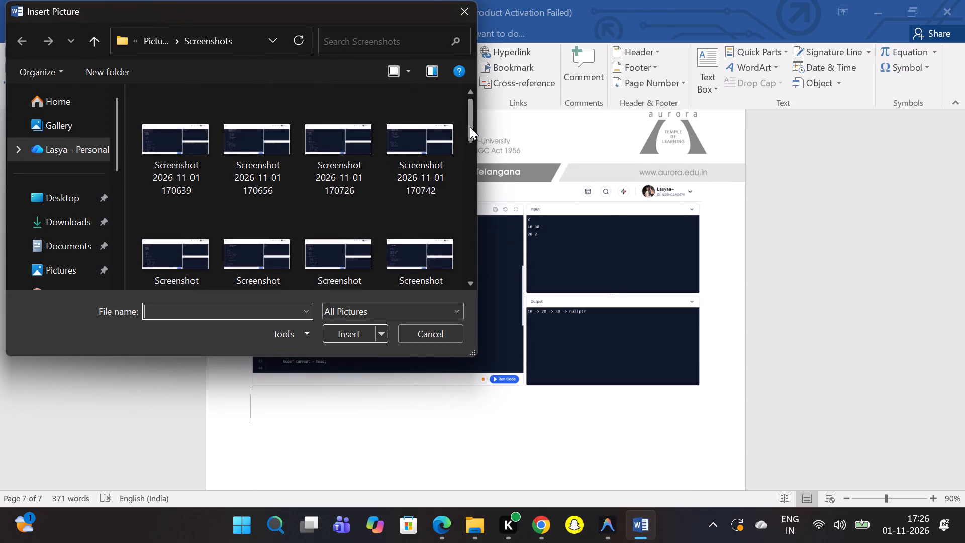
{"action": "left_click_drag", "start_coordinate": [470, 127], "coordinate": [478, 183]}
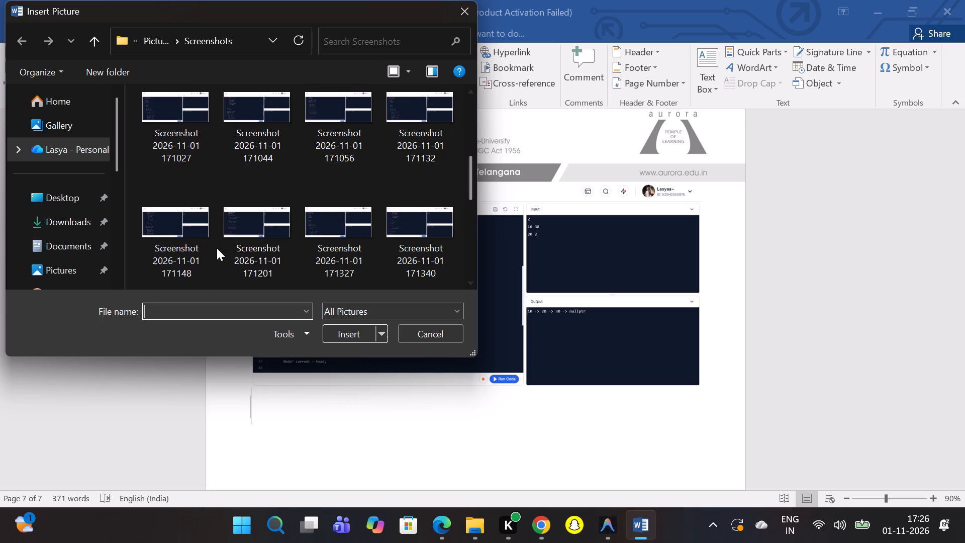
{"action": "left_click", "coordinate": [274, 212]}
{"action": "left_click", "coordinate": [357, 336]}
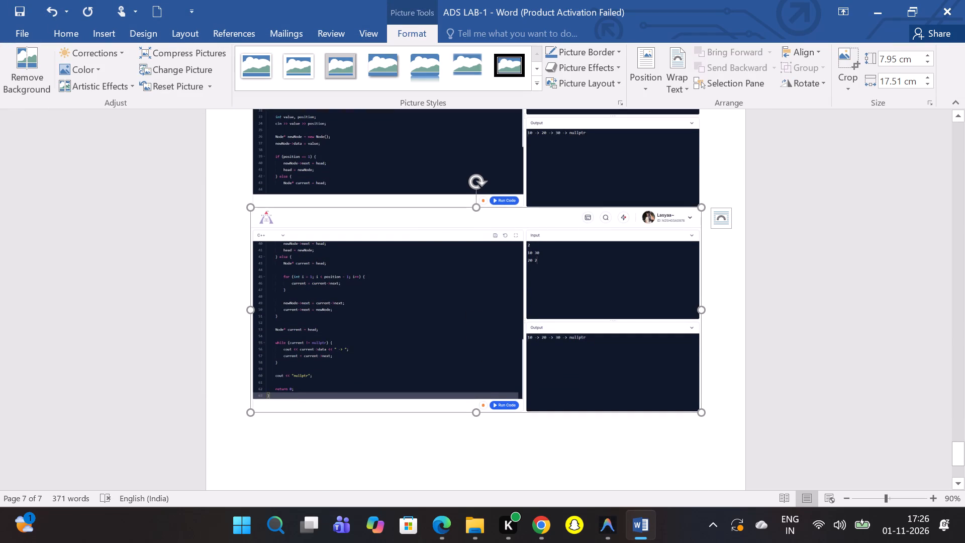
Add one blank line below the third Question 6 code screenshot.
{"action": "left_click", "coordinate": [709, 410]}
{"action": "key", "text": "Return"}
{"action": "key", "text": "Return"}
{"action": "scroll", "coordinate": [709, 410], "scroll_direction": "down", "scroll_amount": 1}
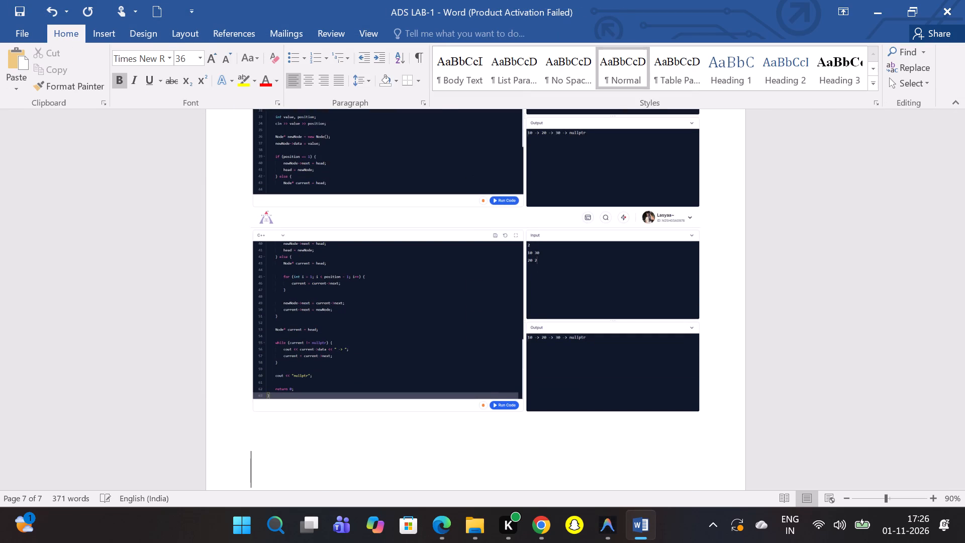
{"action": "scroll", "coordinate": [709, 410], "scroll_direction": "down", "scroll_amount": 2}
{"action": "key", "text": "BackSpace"}
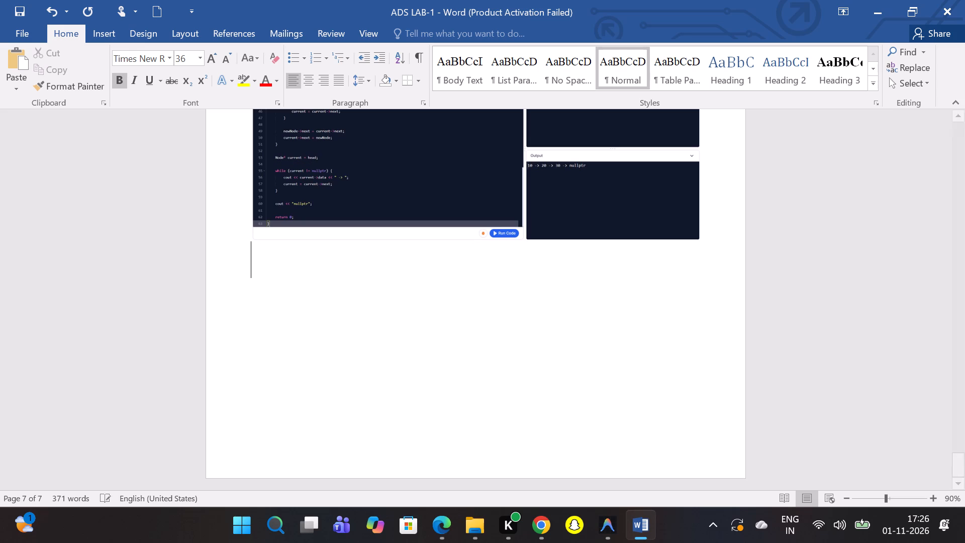
Try to add blank lines above the second Question 6 code screenshot on page 7.
{"action": "scroll", "coordinate": [475, 236], "scroll_direction": "up", "scroll_amount": 1}
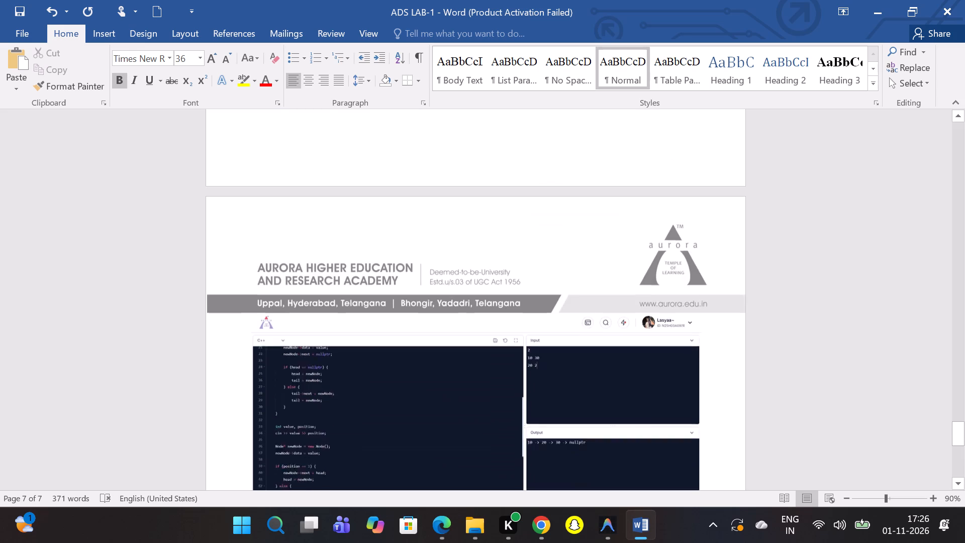
{"action": "scroll", "coordinate": [475, 236], "scroll_direction": "up", "scroll_amount": 1}
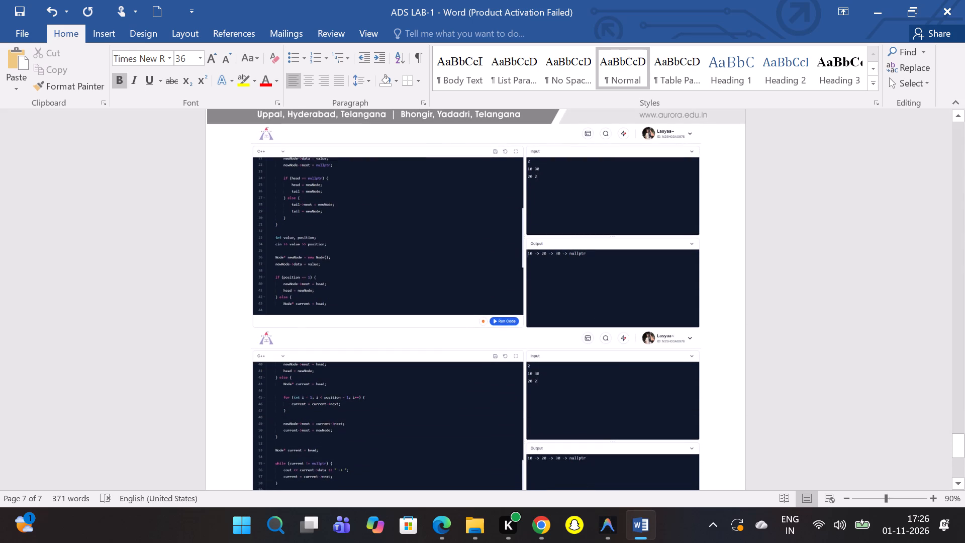
{"action": "left_click", "coordinate": [242, 134]}
{"action": "key", "text": "Return"}
{"action": "key", "text": "Return"}
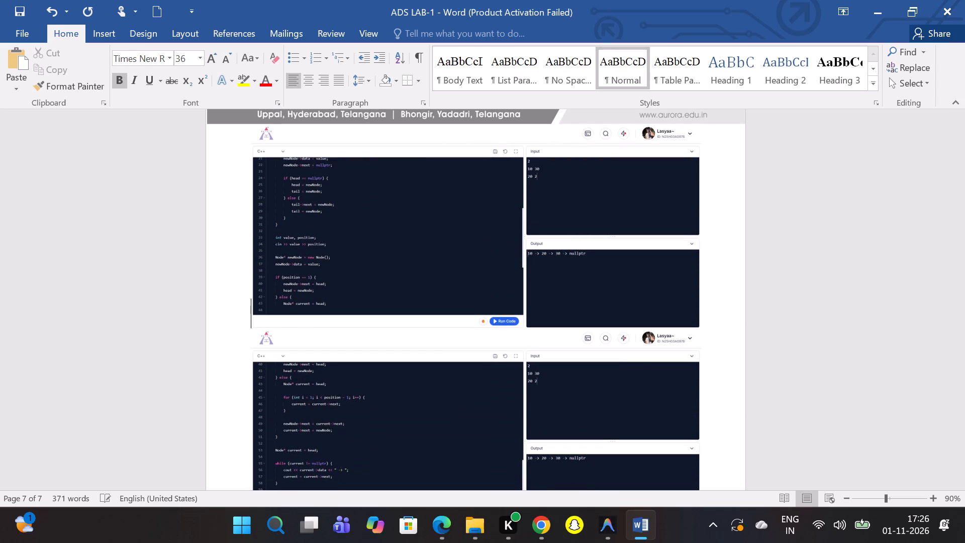
{"action": "scroll", "coordinate": [242, 134], "scroll_direction": "up", "scroll_amount": 1}
{"action": "left_click", "coordinate": [268, 230]}
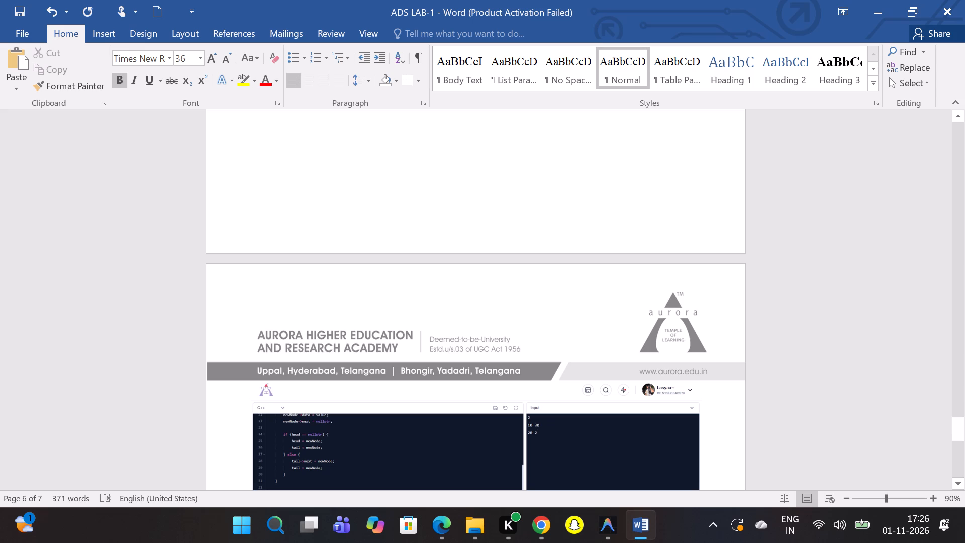
{"action": "key", "text": "Return"}
{"action": "key", "text": "Return"}
Add a blank line between the second and third Question 6 code screenshots.
{"action": "scroll", "coordinate": [268, 230], "scroll_direction": "down", "scroll_amount": 2}
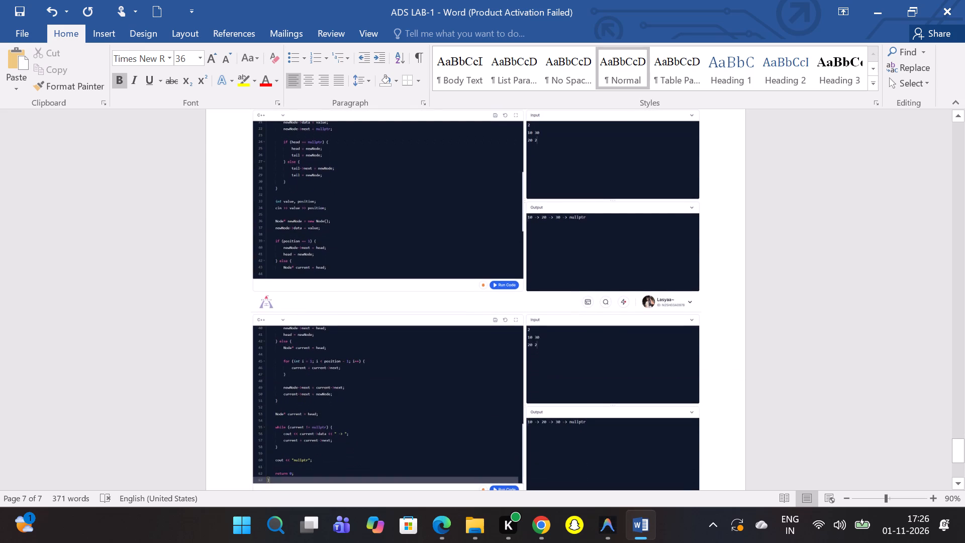
{"action": "left_click", "coordinate": [711, 271]}
{"action": "key", "text": "Return"}
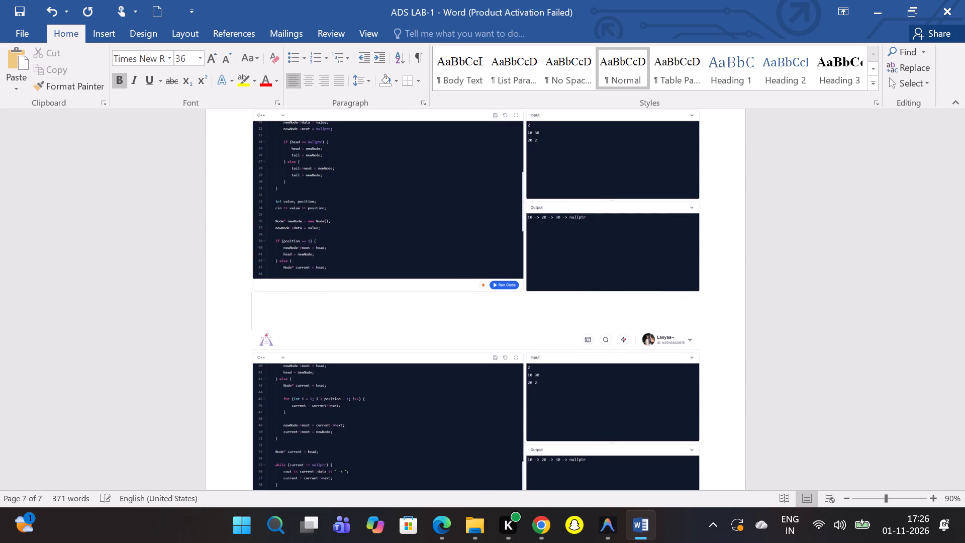
Add blank lines below the third Question 6 code screenshot until a new page 8 starts.
{"action": "scroll", "coordinate": [711, 271], "scroll_direction": "down", "scroll_amount": 2}
{"action": "scroll", "coordinate": [642, 370], "scroll_direction": "down", "scroll_amount": 2}
{"action": "left_click", "coordinate": [302, 416]}
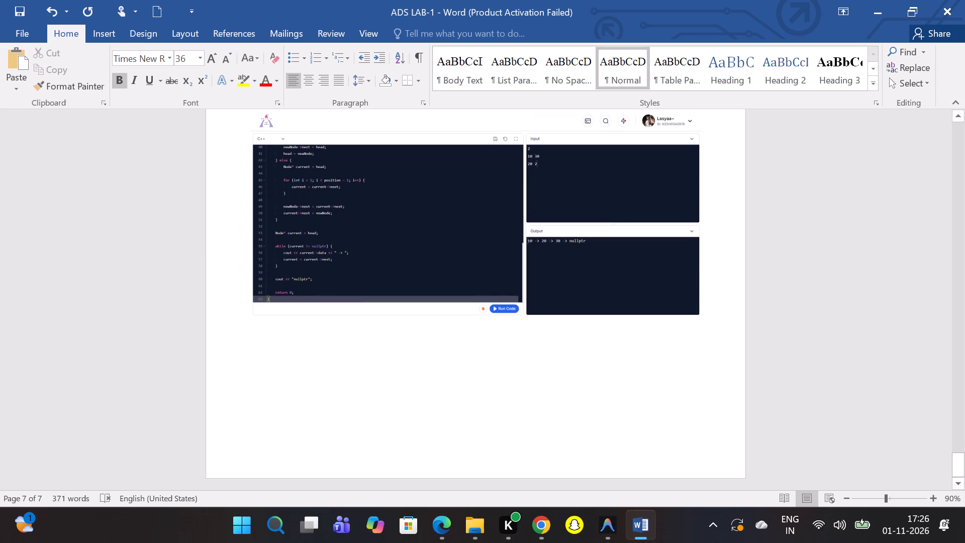
{"action": "key", "text": "Return"}
{"action": "key", "text": "Return"}
{"action": "key", "text": "Return"}
{"action": "key", "text": "Return"}
{"action": "key", "text": "Return"}
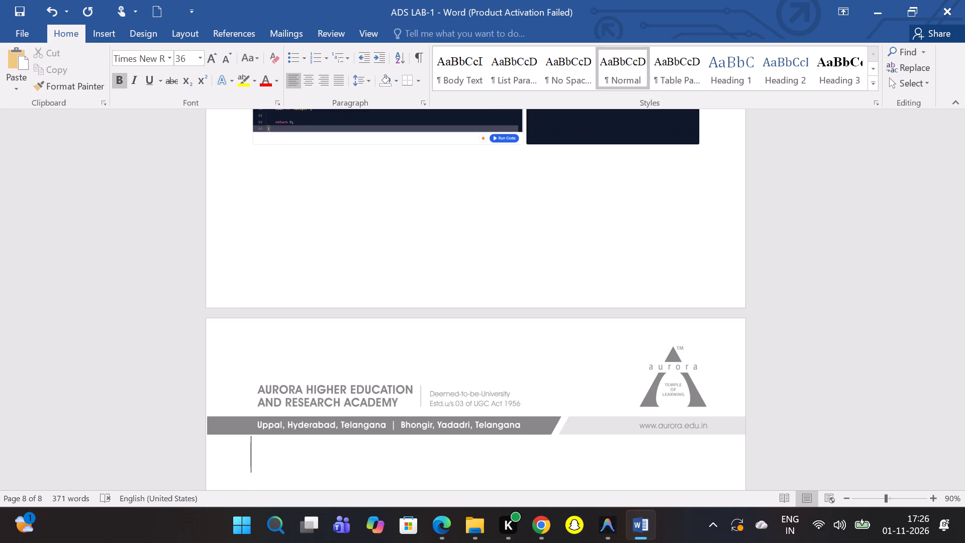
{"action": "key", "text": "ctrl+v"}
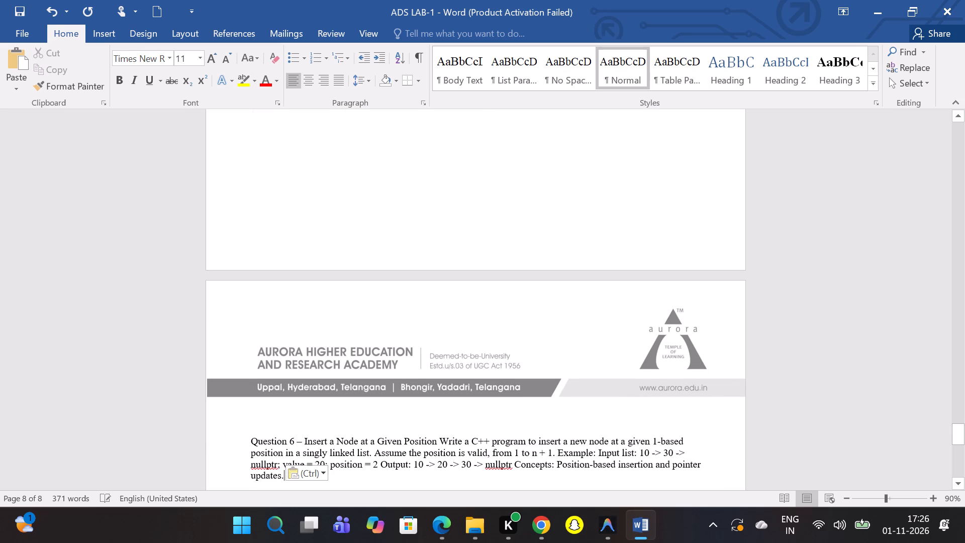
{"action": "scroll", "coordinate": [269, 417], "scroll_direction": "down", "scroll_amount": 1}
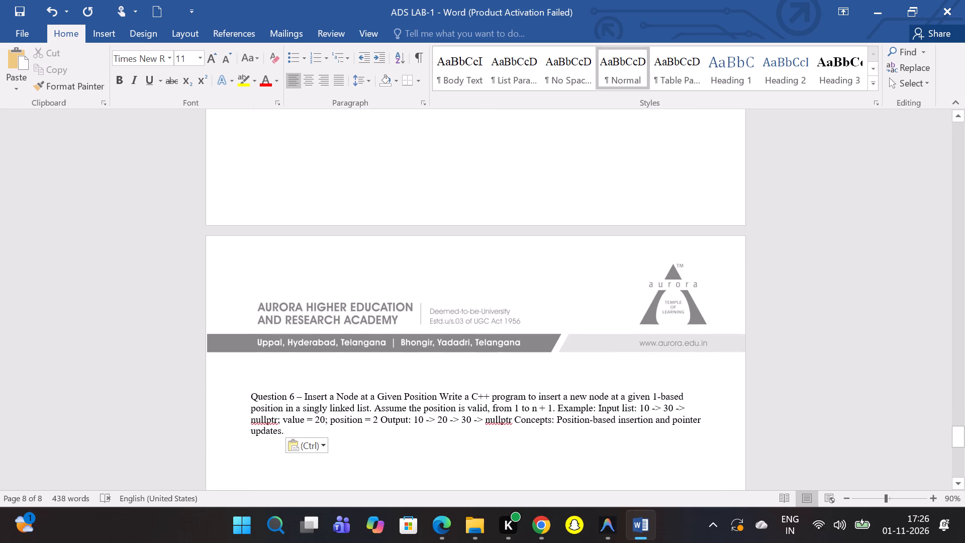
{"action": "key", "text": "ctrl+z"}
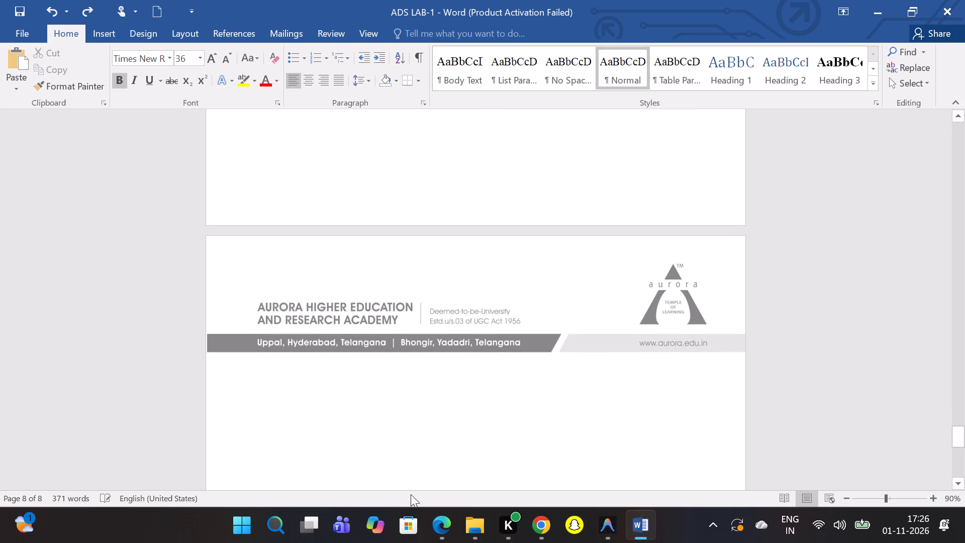
Copy the full Question 7 – Delete the First Node text from the PDF in Chrome and paste it on page 8 in Word.
{"action": "left_click", "coordinate": [528, 528]}
{"action": "scroll", "coordinate": [528, 528], "scroll_direction": "down", "scroll_amount": 1}
{"action": "scroll", "coordinate": [549, 362], "scroll_direction": "down", "scroll_amount": 2}
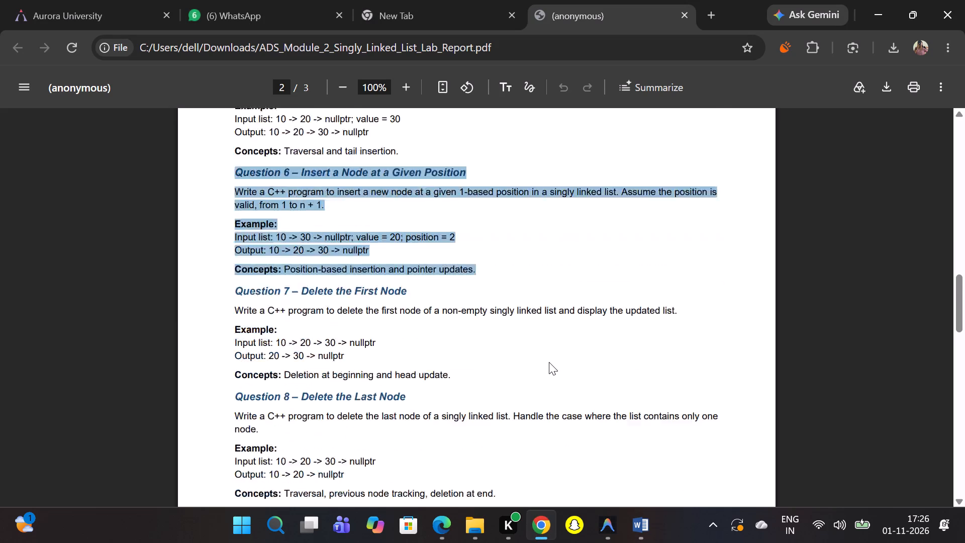
{"action": "scroll", "coordinate": [549, 362], "scroll_direction": "down", "scroll_amount": 1}
{"action": "left_click_drag", "start_coordinate": [455, 289], "coordinate": [247, 201]}
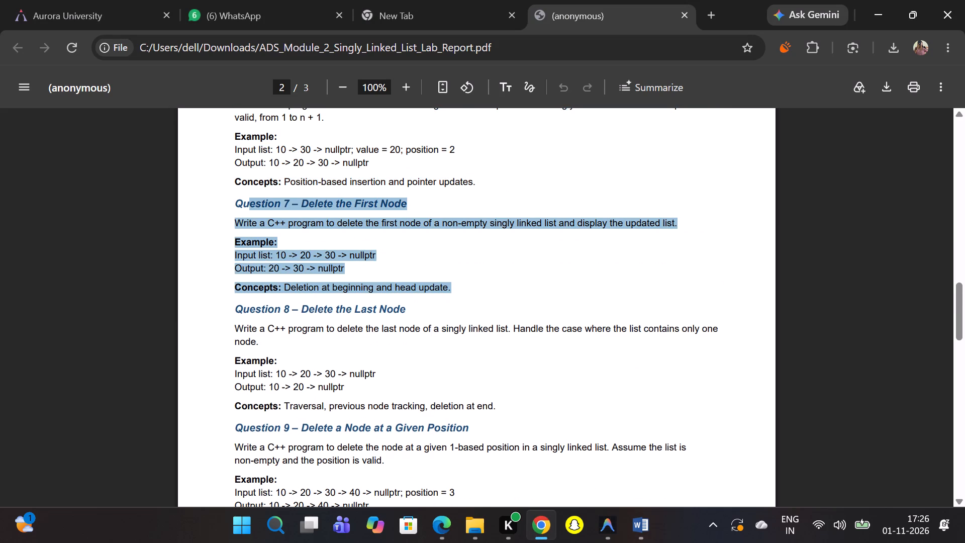
{"action": "left_click_drag", "start_coordinate": [247, 201], "coordinate": [230, 200]}
{"action": "key", "text": "ctrl+v"}
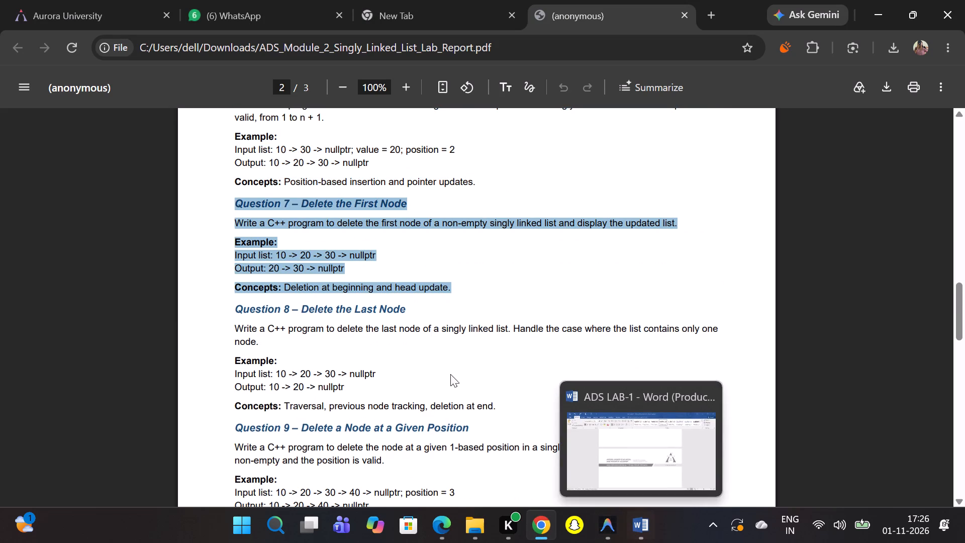
{"action": "key", "text": "ctrl+c"}
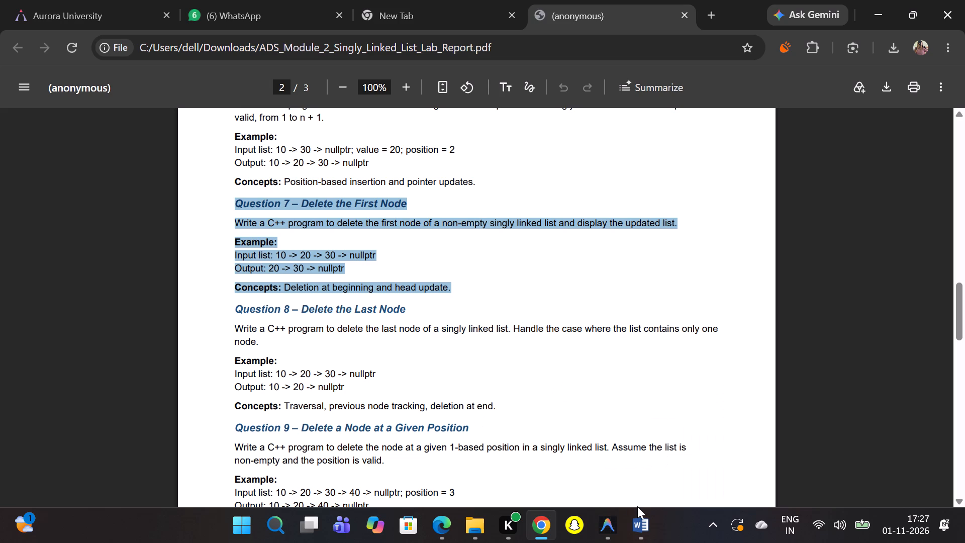
{"action": "left_click_drag", "start_coordinate": [638, 506], "coordinate": [637, 515]}
{"action": "left_click", "coordinate": [637, 515]}
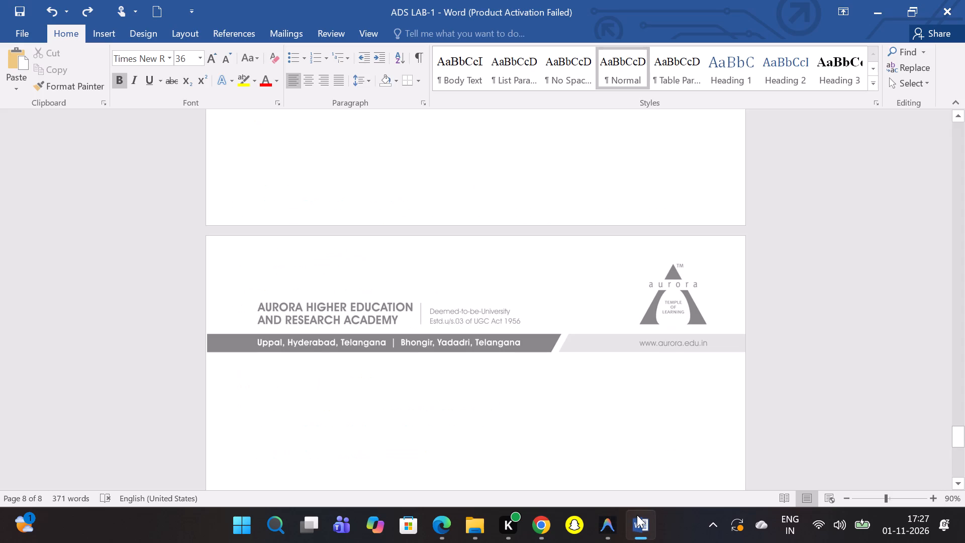
{"action": "key", "text": "ctrl+v"}
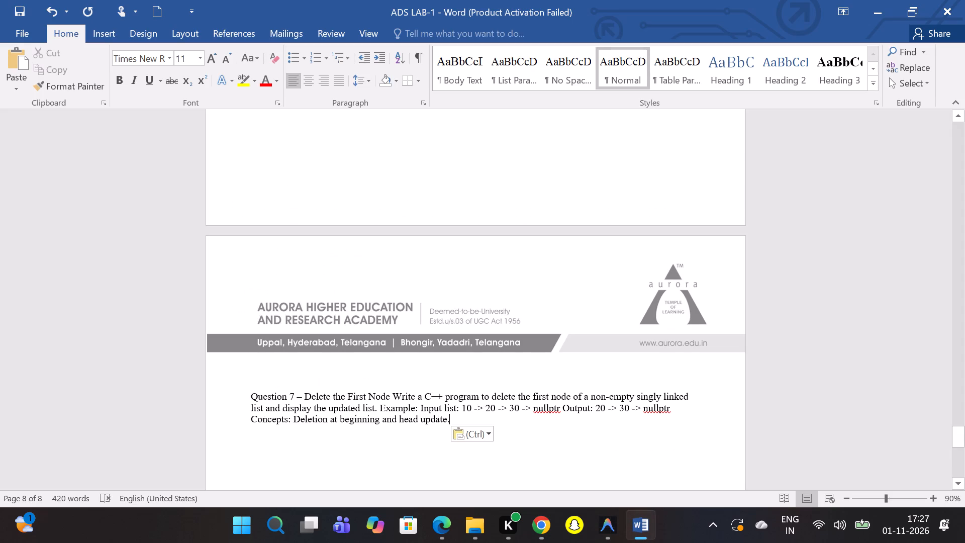
Start Question 7's Example, Output and Concepts texts each on their own line.
{"action": "left_click", "coordinate": [378, 407]}
{"action": "key", "text": "Return"}
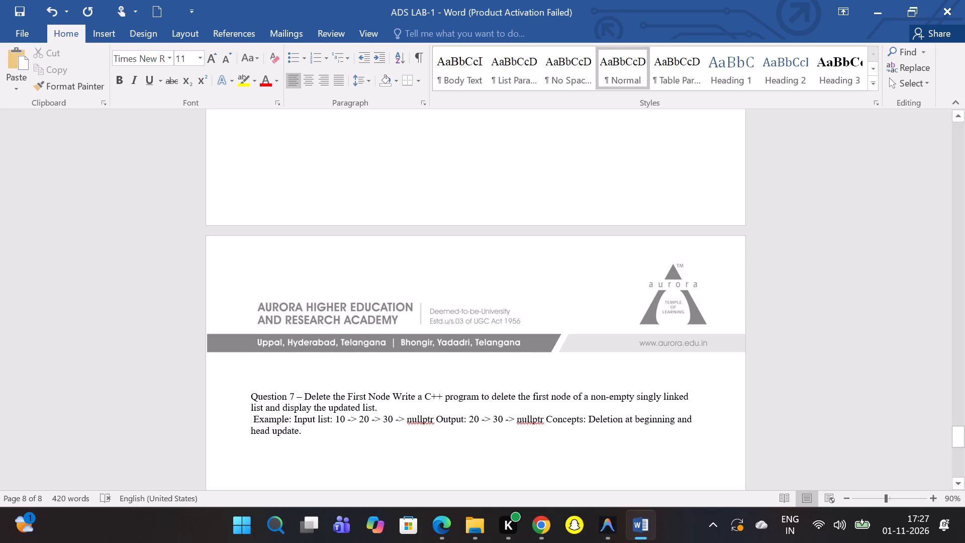
{"action": "left_click", "coordinate": [435, 421]}
{"action": "key", "text": "Return"}
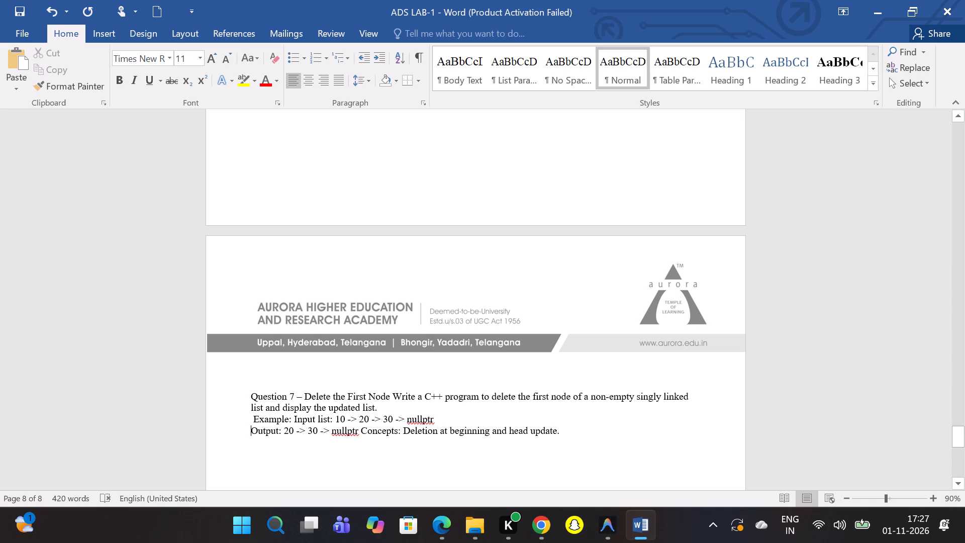
{"action": "left_click", "coordinate": [361, 426]}
{"action": "key", "text": "Return"}
Make the entire Question 7 text bold and increase it to font size 12.
{"action": "left_click_drag", "start_coordinate": [462, 449], "coordinate": [317, 419]}
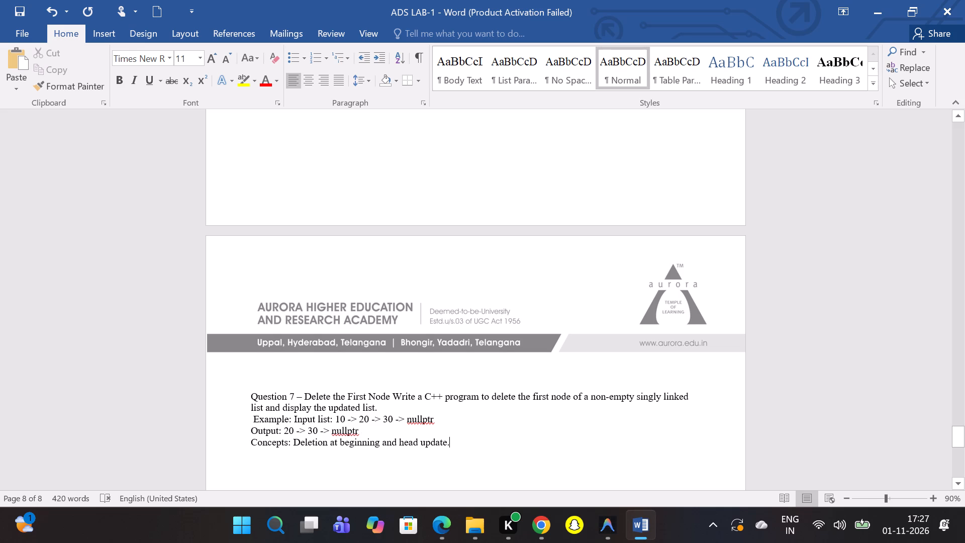
{"action": "left_click_drag", "start_coordinate": [317, 419], "coordinate": [223, 389]}
{"action": "left_click_drag", "start_coordinate": [320, 350], "coordinate": [231, 366]}
{"action": "left_click", "coordinate": [231, 366]}
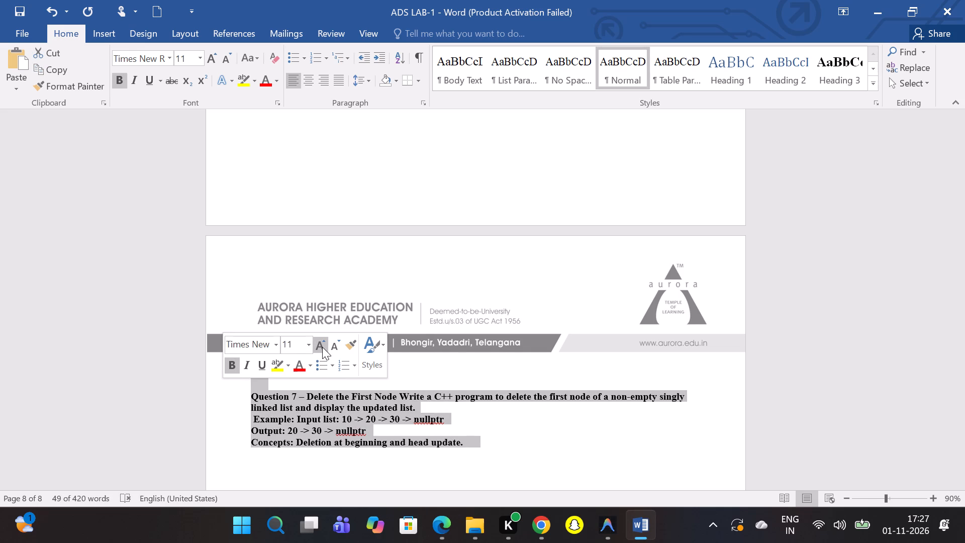
{"action": "left_click", "coordinate": [322, 347]}
{"action": "left_click", "coordinate": [533, 463]}
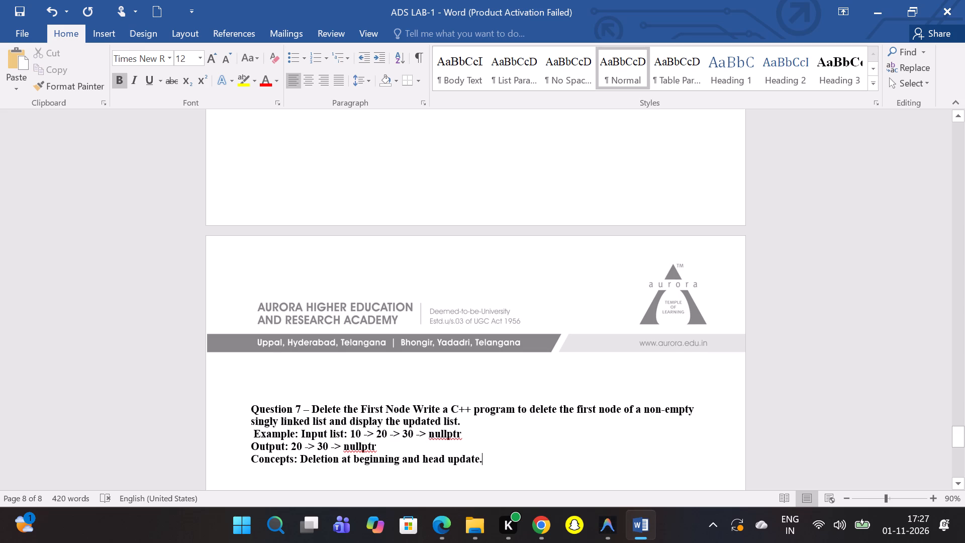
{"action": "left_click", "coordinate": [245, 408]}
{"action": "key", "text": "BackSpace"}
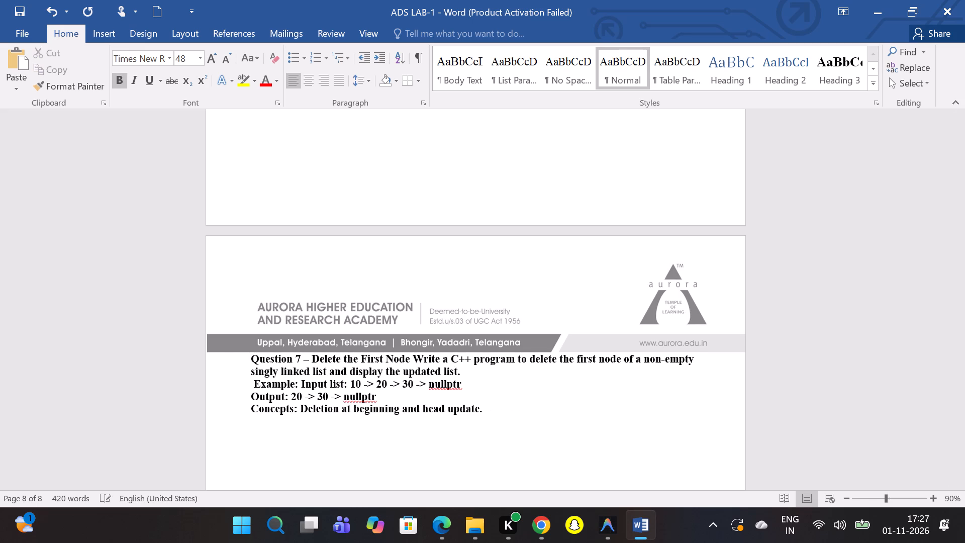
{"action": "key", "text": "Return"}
{"action": "left_click", "coordinate": [514, 466]}
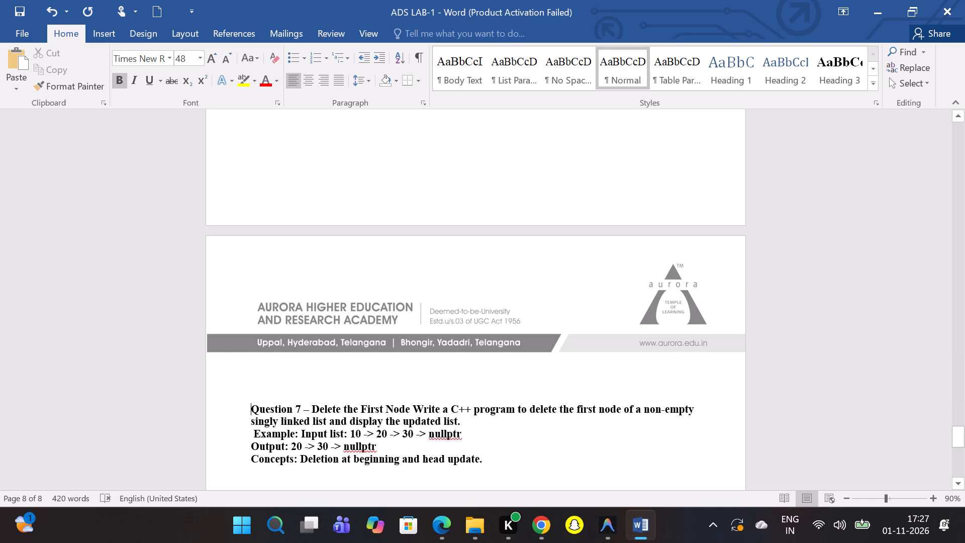
{"action": "scroll", "coordinate": [514, 466], "scroll_direction": "down", "scroll_amount": 3}
{"action": "scroll", "coordinate": [514, 466], "scroll_direction": "down", "scroll_amount": 1, "text": "ctrl"}
{"action": "key", "text": "Return"}
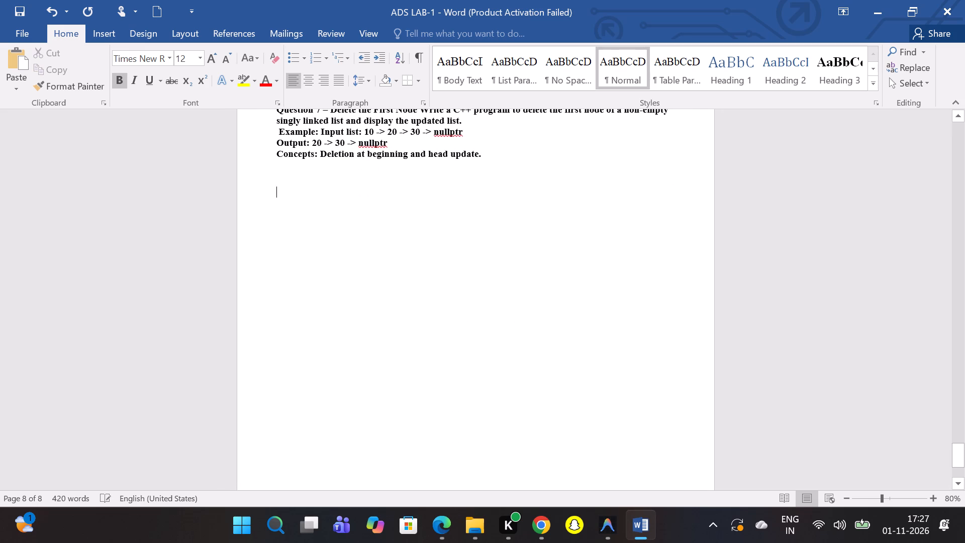
{"action": "left_click", "coordinate": [113, 36]}
{"action": "left_click", "coordinate": [122, 60]}
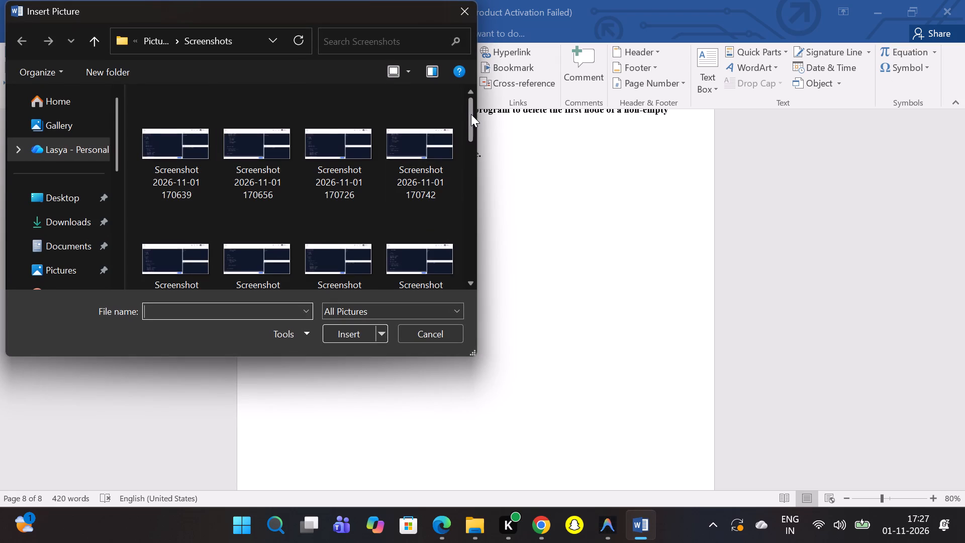
{"action": "left_click_drag", "start_coordinate": [471, 114], "coordinate": [476, 151]}
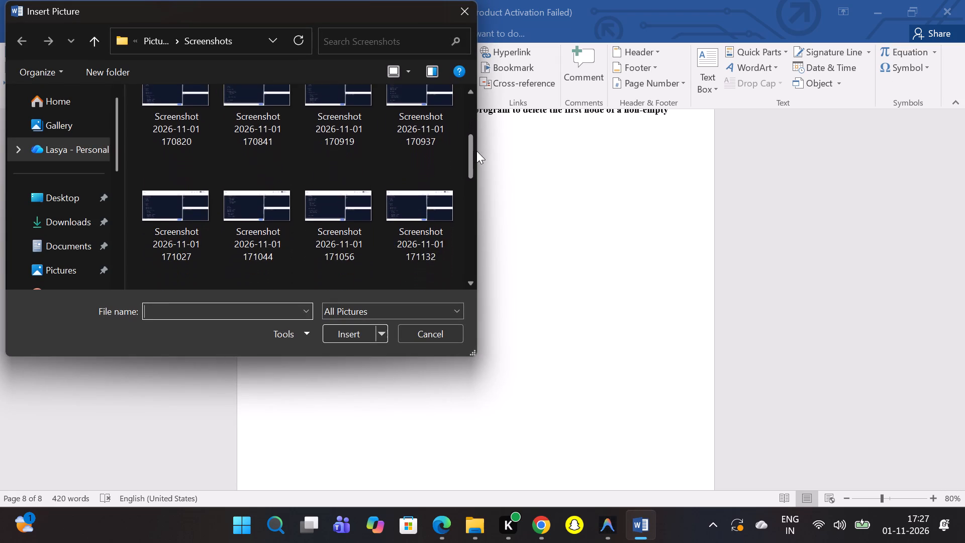
{"action": "left_click_drag", "start_coordinate": [476, 151], "coordinate": [482, 178]}
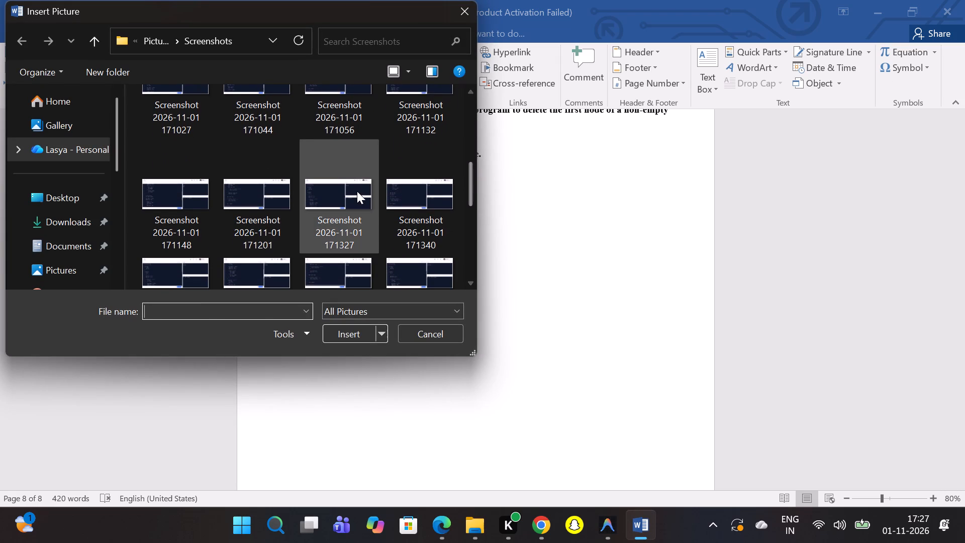
{"action": "left_click", "coordinate": [357, 191]}
{"action": "left_click", "coordinate": [360, 330]}
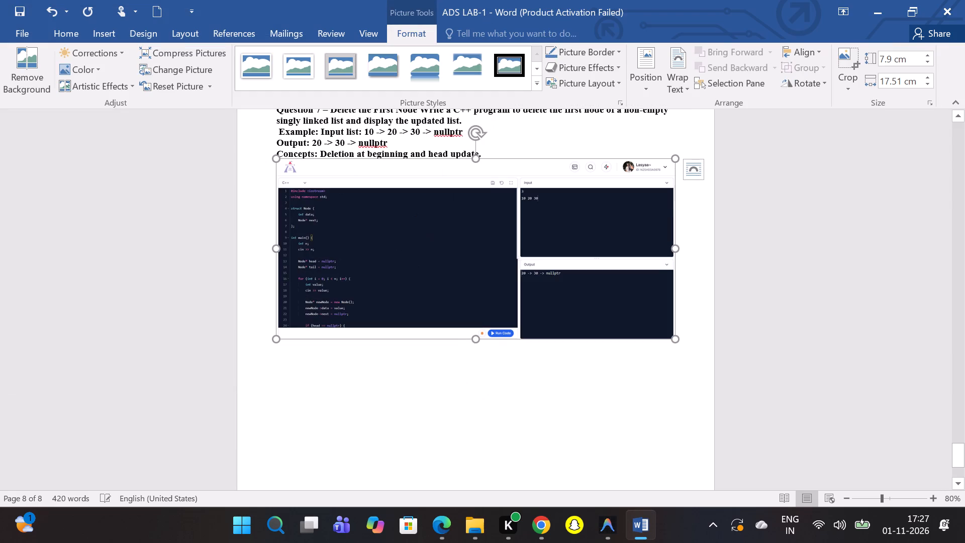
{"action": "left_click", "coordinate": [687, 330]}
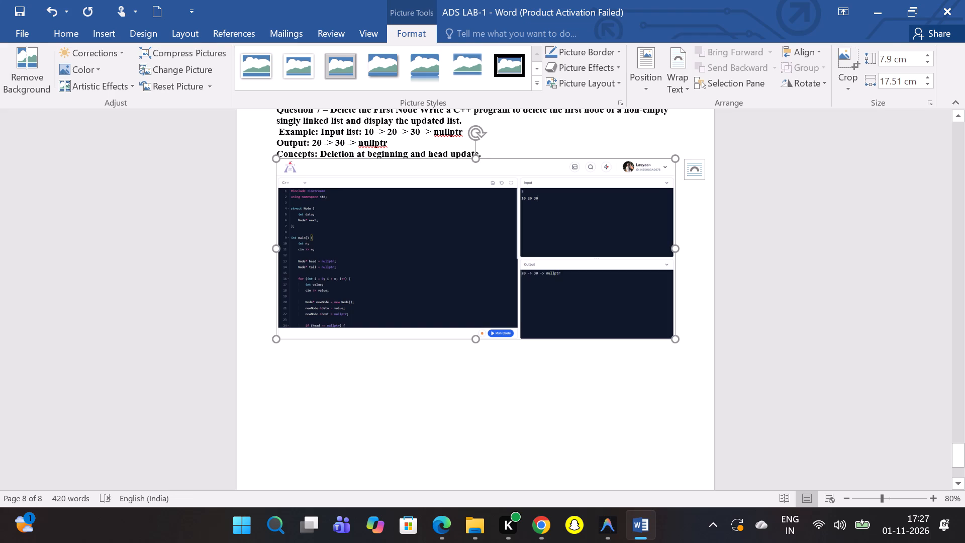
{"action": "key", "text": "Return"}
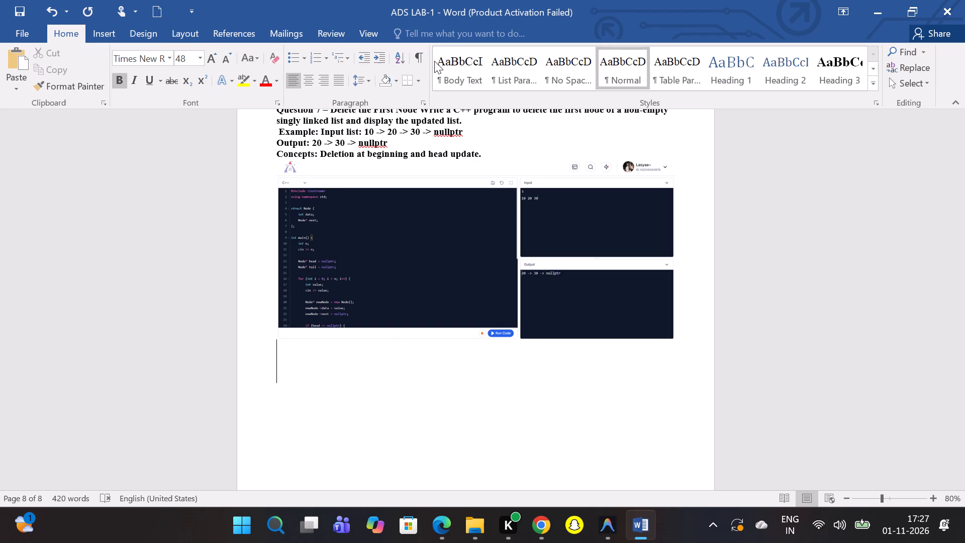
{"action": "key", "text": "Return"}
{"action": "left_click", "coordinate": [106, 30]}
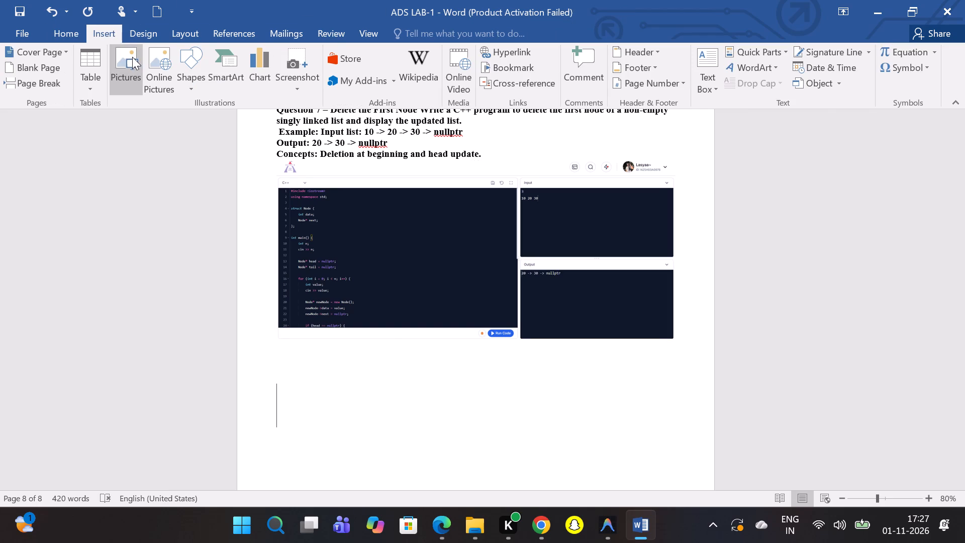
{"action": "left_click", "coordinate": [132, 57]}
{"action": "left_click_drag", "start_coordinate": [473, 119], "coordinate": [482, 194]}
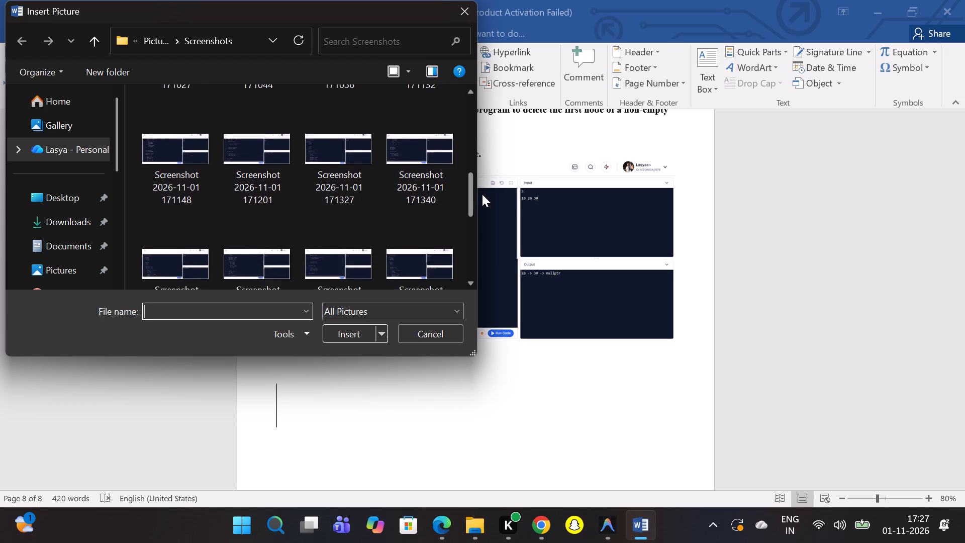
{"action": "left_click_drag", "start_coordinate": [482, 194], "coordinate": [484, 209]}
{"action": "left_click", "coordinate": [185, 196]}
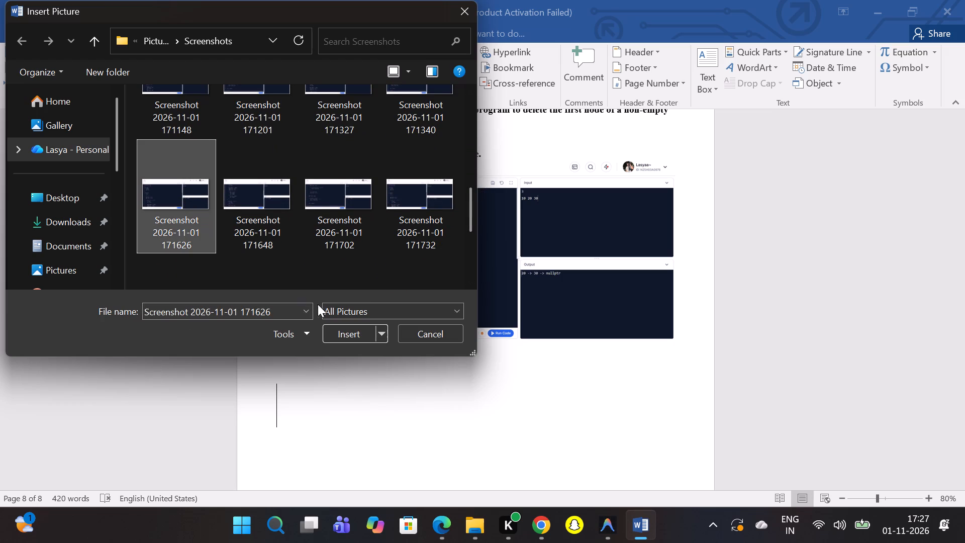
{"action": "left_click", "coordinate": [347, 332]}
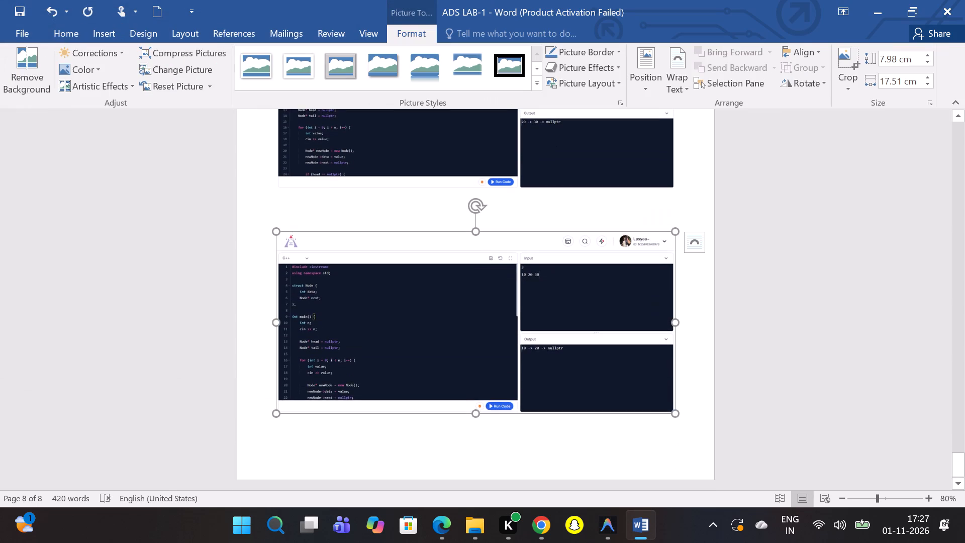
Add blank lines below the second screenshot on page 8 until page 9 starts.
{"action": "left_click", "coordinate": [691, 399]}
{"action": "key", "text": "Return"}
{"action": "key", "text": "Return"}
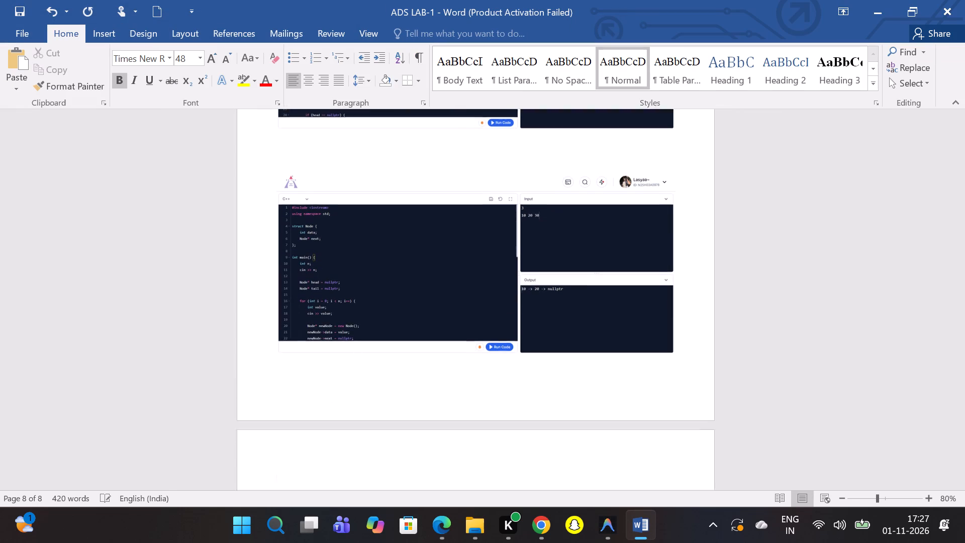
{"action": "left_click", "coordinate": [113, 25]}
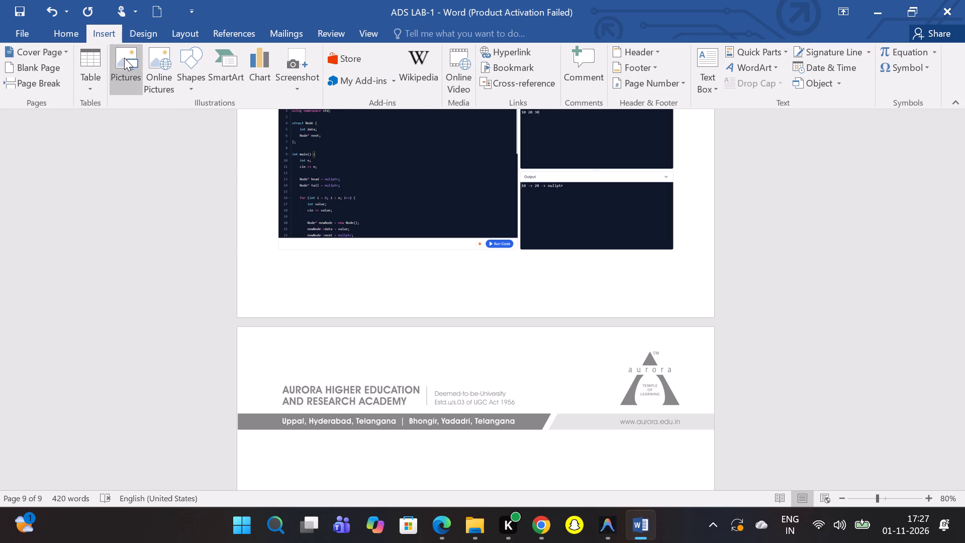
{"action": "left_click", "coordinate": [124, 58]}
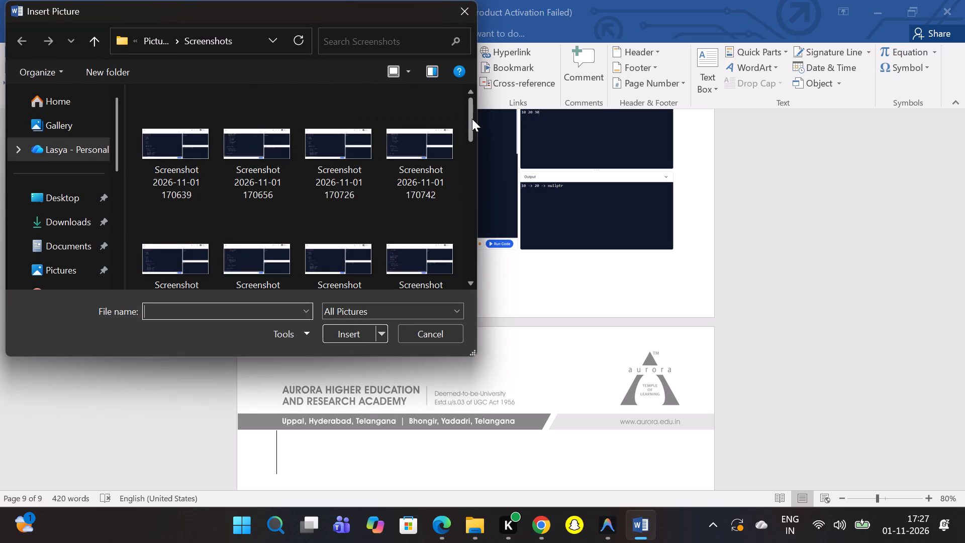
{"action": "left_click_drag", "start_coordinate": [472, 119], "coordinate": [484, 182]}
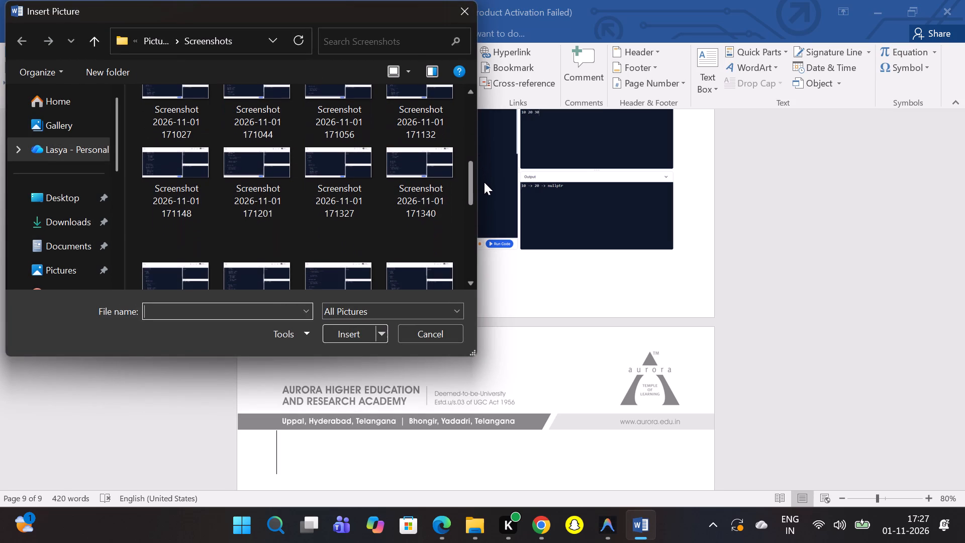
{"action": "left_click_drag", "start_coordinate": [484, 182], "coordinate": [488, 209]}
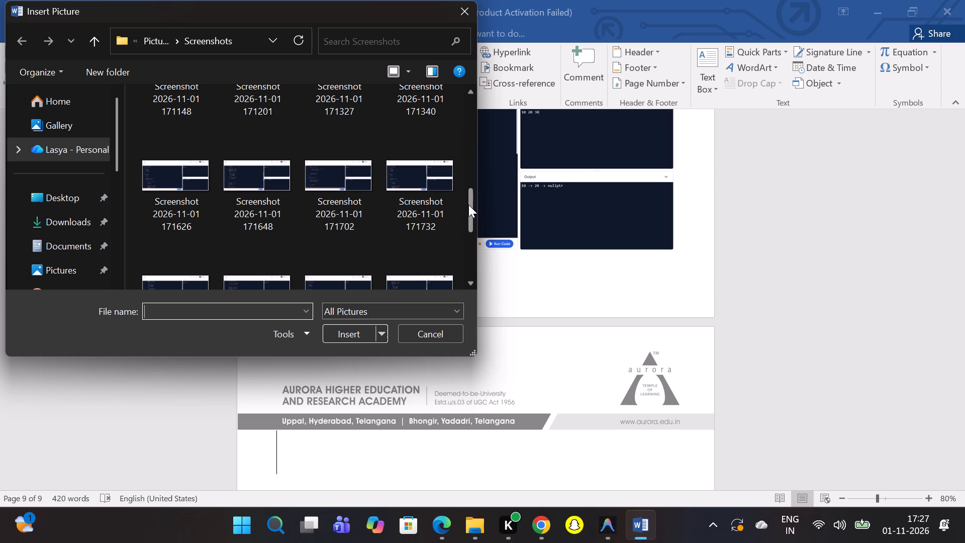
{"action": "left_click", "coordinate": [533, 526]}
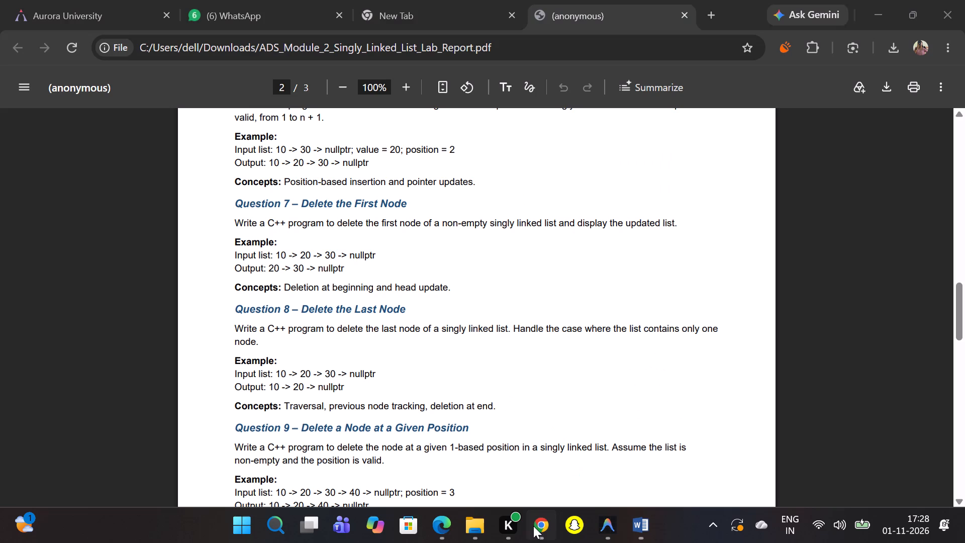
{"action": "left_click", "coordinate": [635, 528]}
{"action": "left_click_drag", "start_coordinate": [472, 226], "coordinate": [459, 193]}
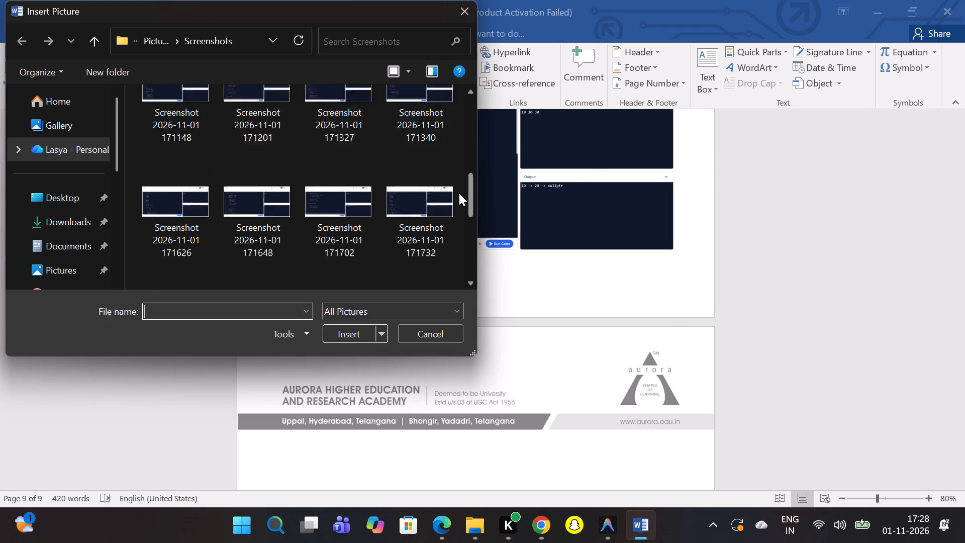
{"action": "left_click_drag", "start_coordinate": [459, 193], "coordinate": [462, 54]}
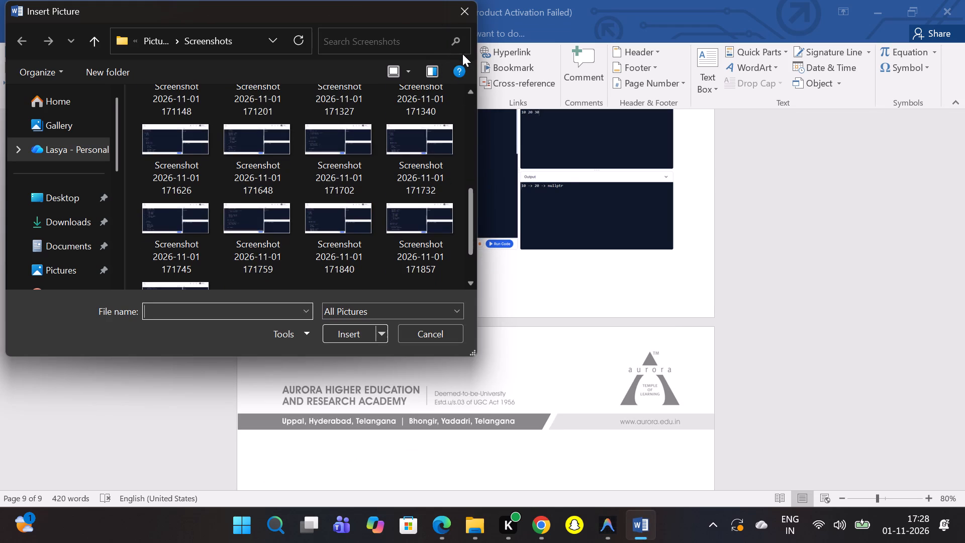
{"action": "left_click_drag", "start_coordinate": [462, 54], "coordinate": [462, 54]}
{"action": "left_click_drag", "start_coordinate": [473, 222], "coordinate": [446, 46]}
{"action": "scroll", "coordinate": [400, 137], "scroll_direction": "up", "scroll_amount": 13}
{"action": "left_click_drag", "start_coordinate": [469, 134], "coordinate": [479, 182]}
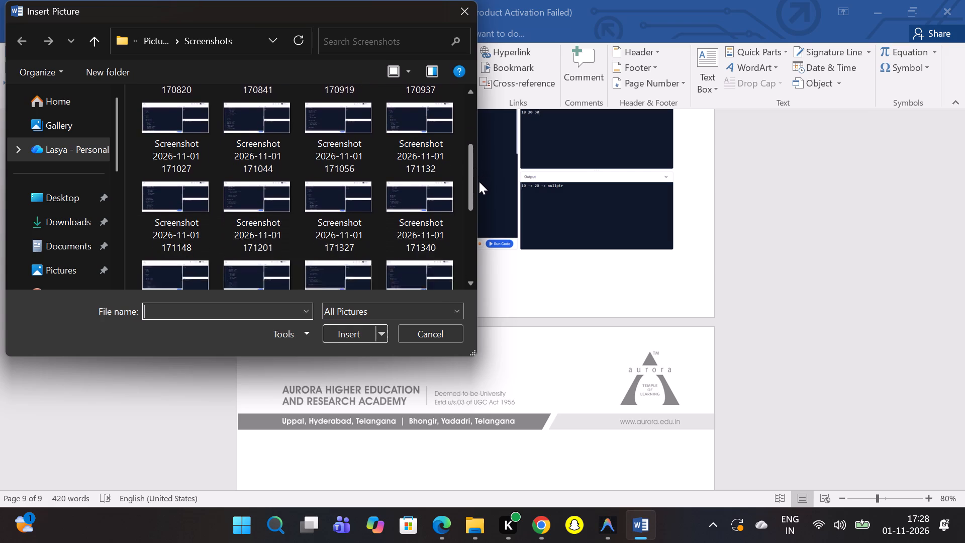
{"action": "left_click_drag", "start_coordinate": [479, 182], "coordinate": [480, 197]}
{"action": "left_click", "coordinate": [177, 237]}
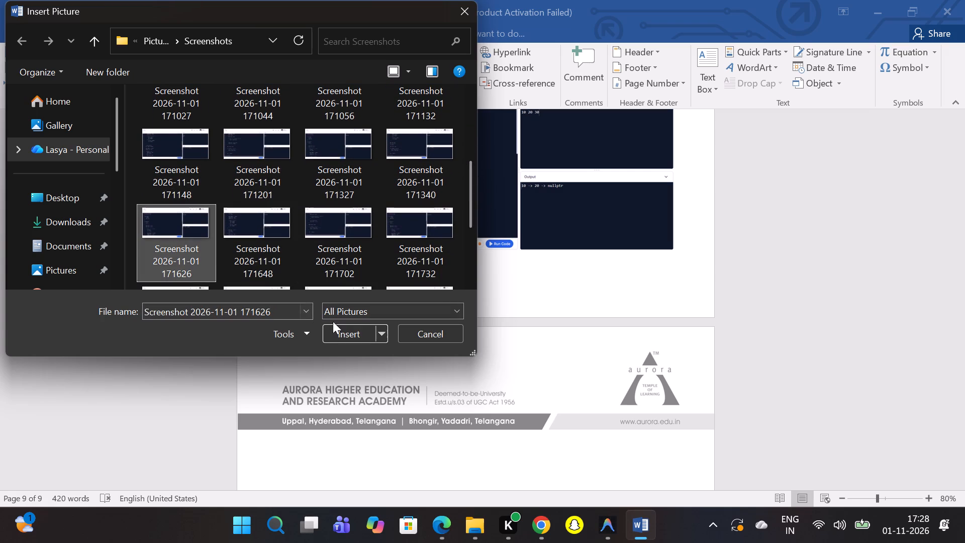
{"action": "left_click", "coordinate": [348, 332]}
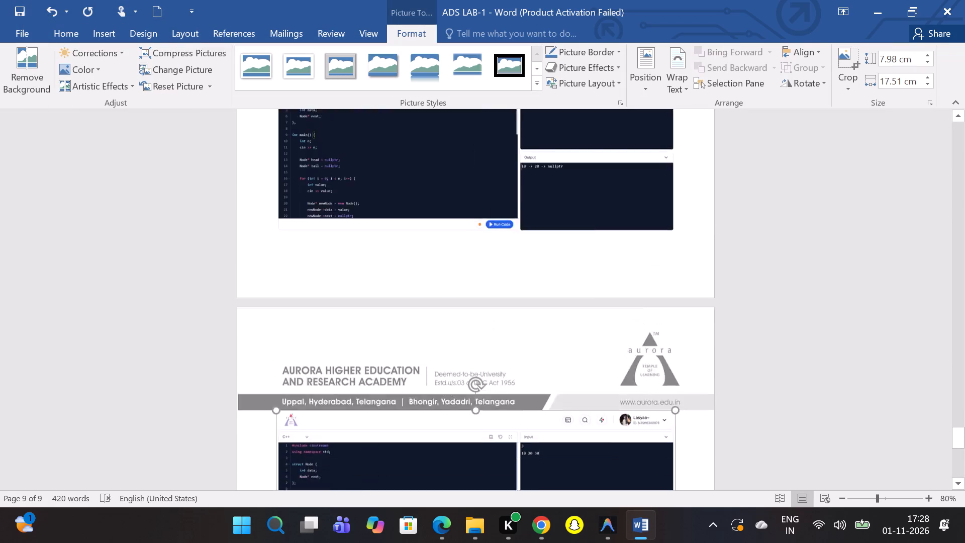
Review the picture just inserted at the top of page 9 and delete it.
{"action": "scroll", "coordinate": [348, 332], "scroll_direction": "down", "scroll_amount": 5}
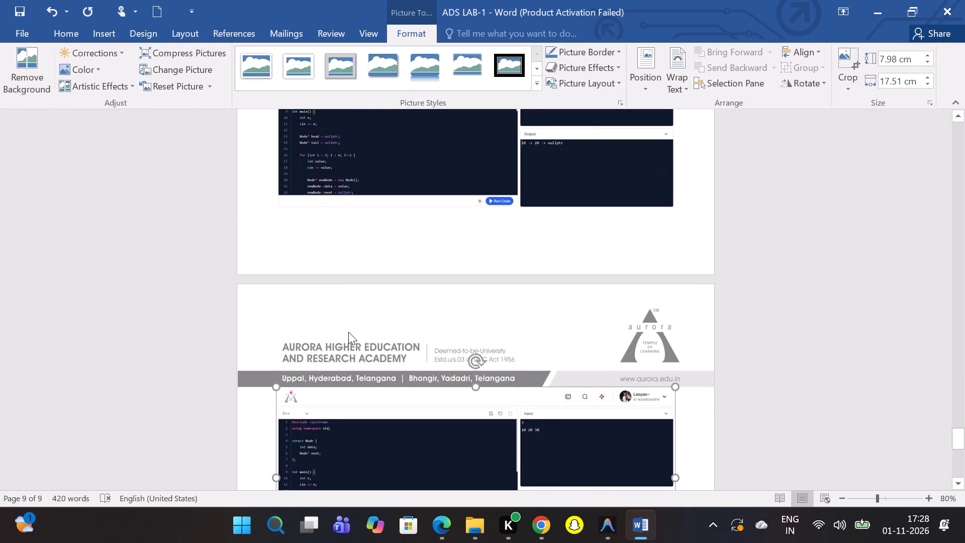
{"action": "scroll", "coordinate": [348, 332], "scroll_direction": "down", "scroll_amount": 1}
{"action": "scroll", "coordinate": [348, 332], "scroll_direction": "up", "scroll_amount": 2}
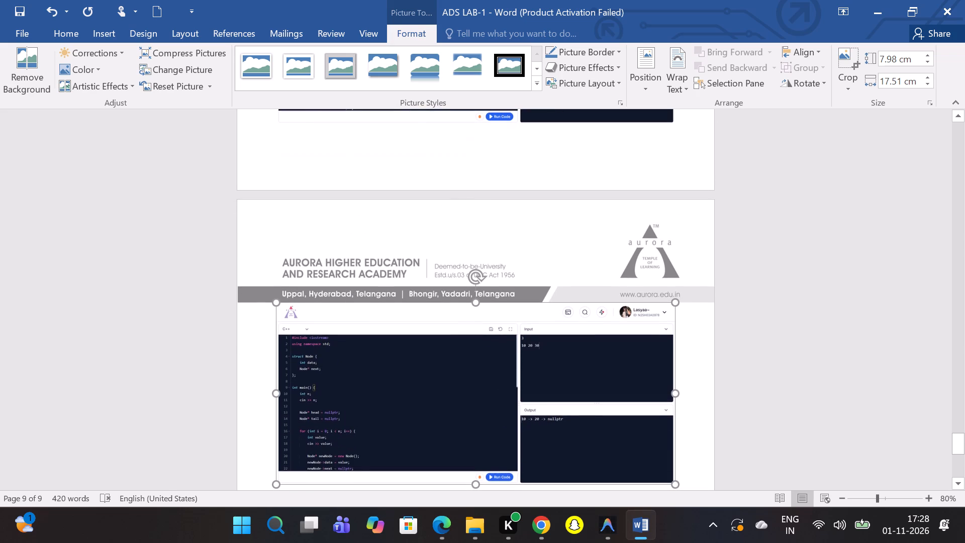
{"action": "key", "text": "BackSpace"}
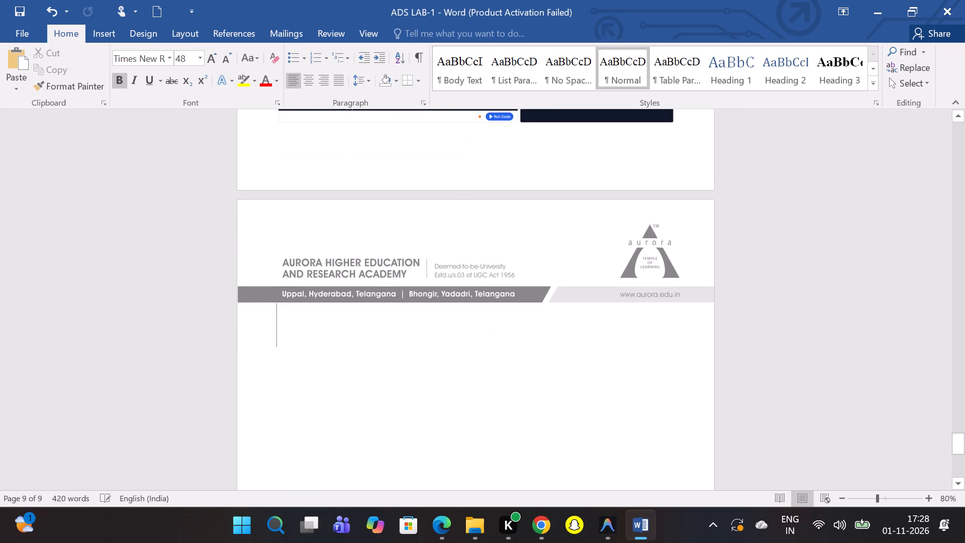
{"action": "left_click", "coordinate": [109, 28]}
{"action": "left_click", "coordinate": [133, 75]}
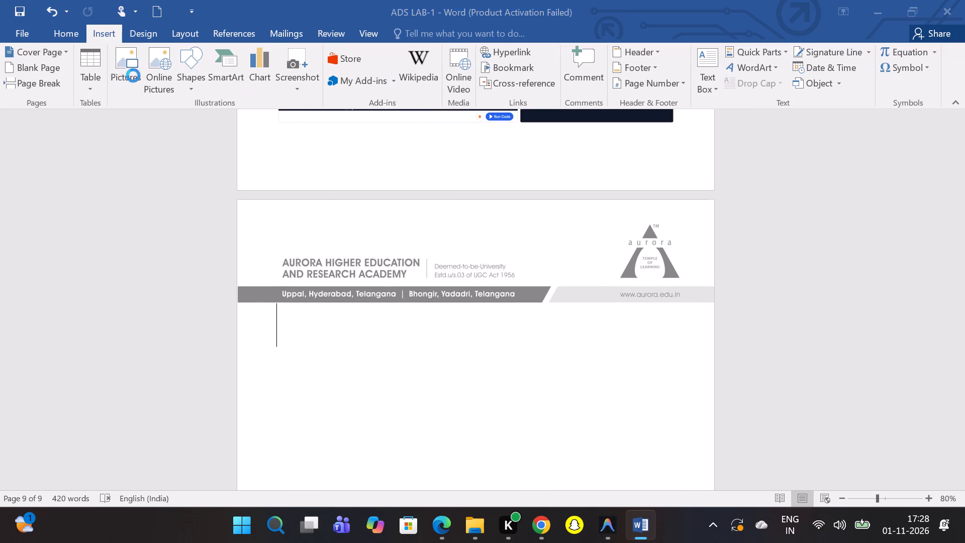
{"action": "left_click_drag", "start_coordinate": [472, 124], "coordinate": [471, 160]}
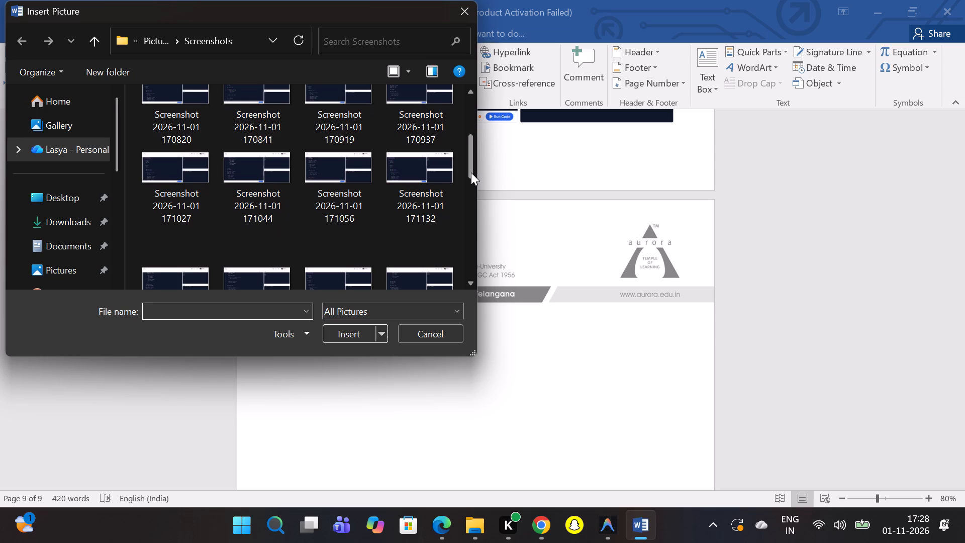
{"action": "left_click", "coordinate": [415, 260]}
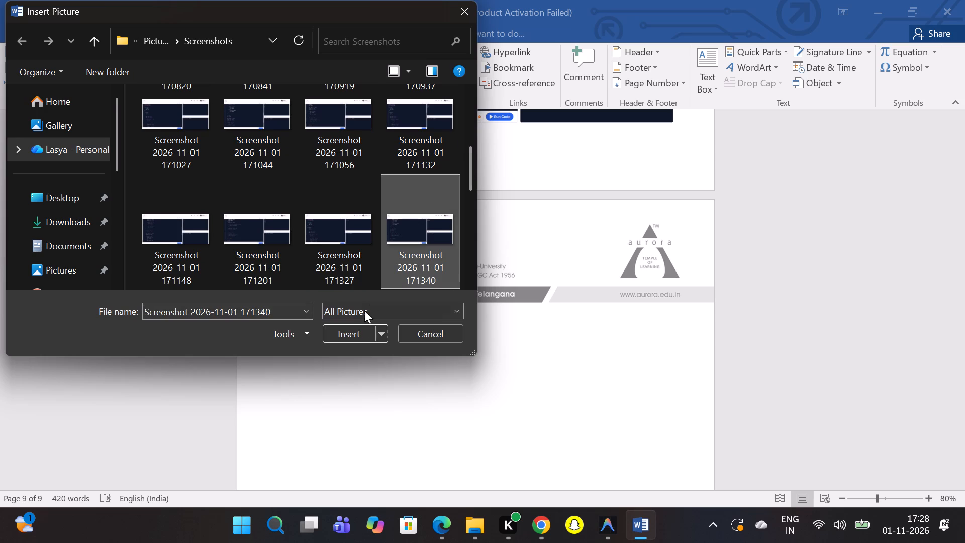
{"action": "left_click", "coordinate": [349, 334]}
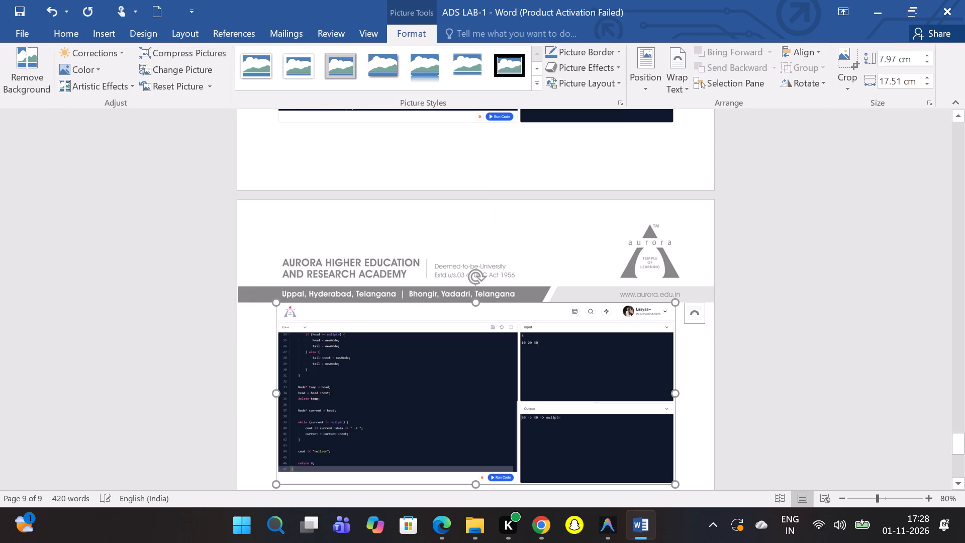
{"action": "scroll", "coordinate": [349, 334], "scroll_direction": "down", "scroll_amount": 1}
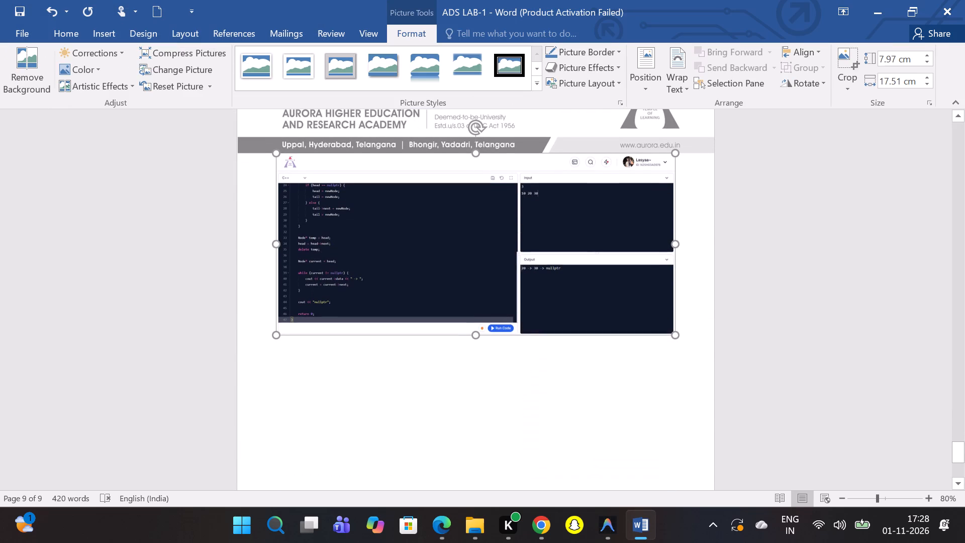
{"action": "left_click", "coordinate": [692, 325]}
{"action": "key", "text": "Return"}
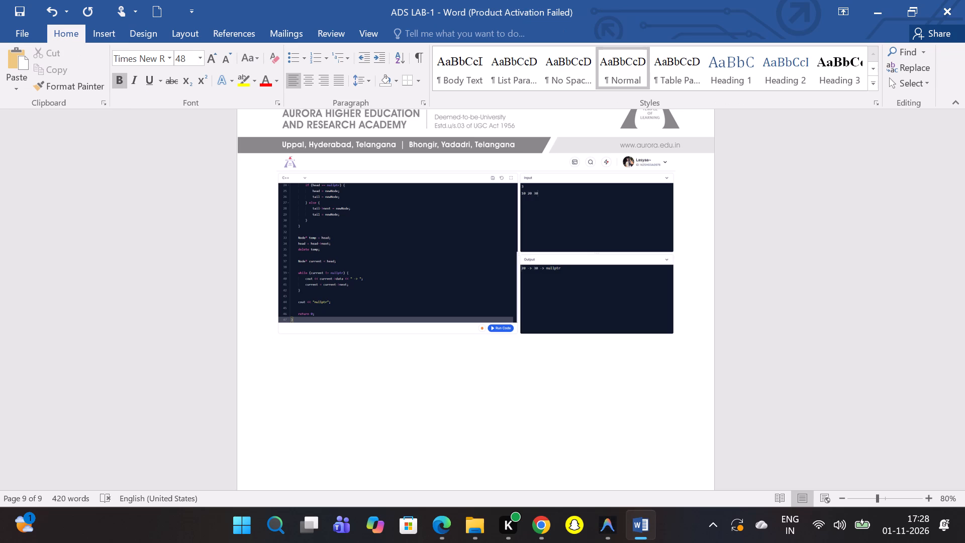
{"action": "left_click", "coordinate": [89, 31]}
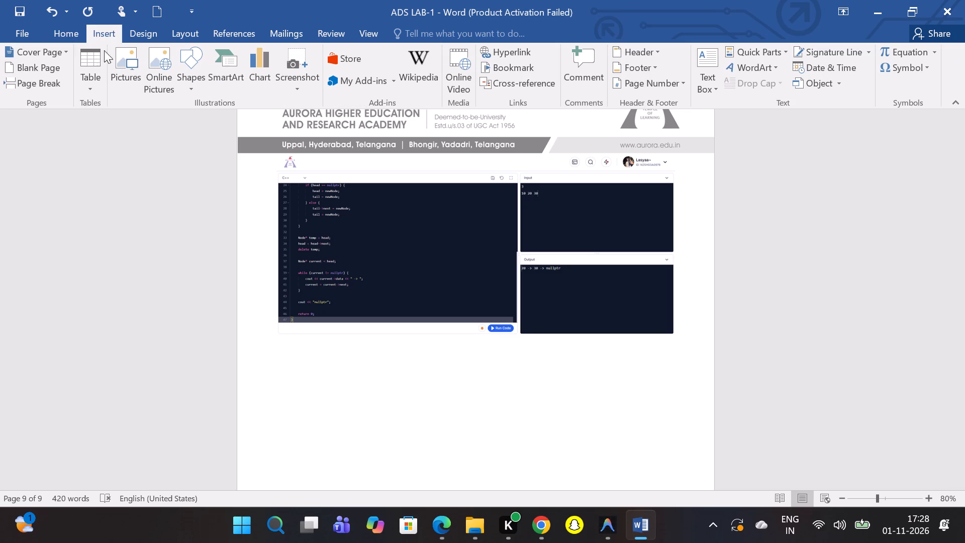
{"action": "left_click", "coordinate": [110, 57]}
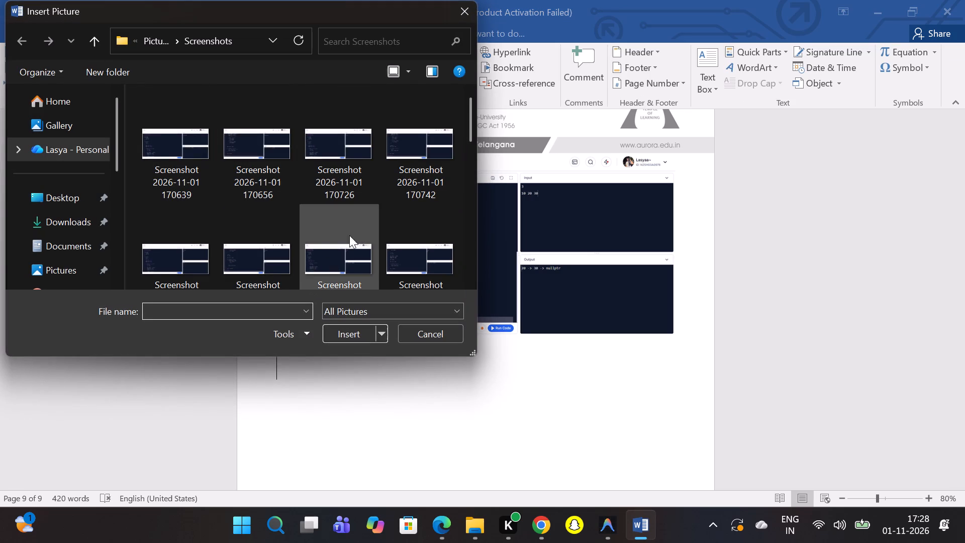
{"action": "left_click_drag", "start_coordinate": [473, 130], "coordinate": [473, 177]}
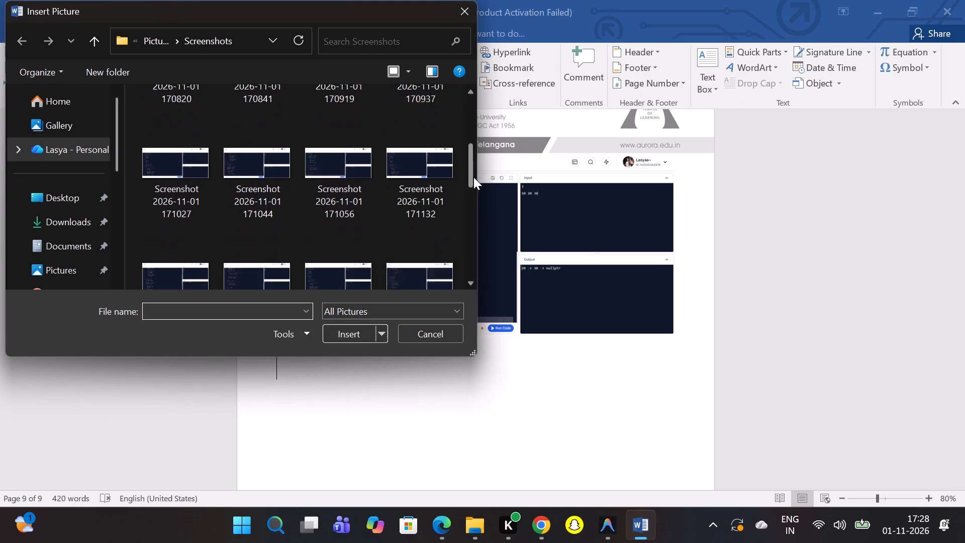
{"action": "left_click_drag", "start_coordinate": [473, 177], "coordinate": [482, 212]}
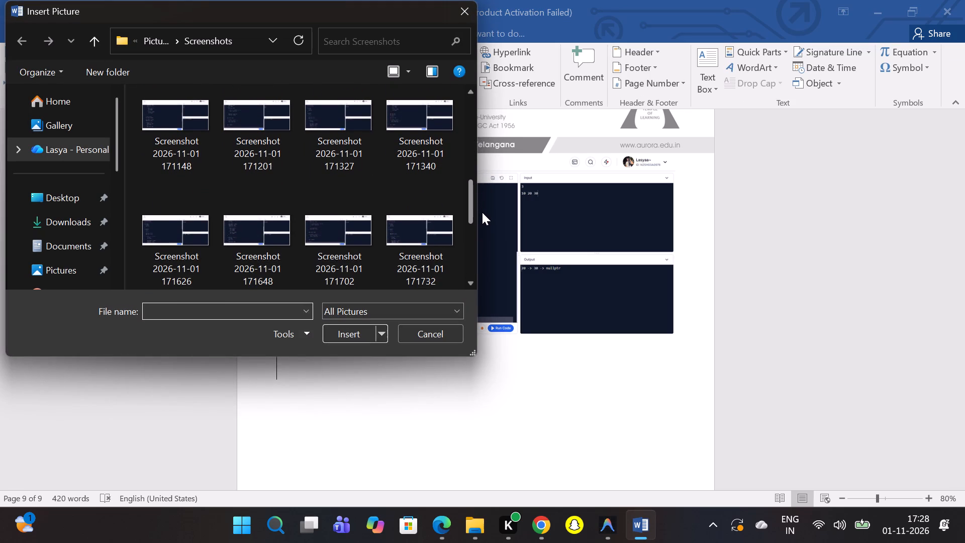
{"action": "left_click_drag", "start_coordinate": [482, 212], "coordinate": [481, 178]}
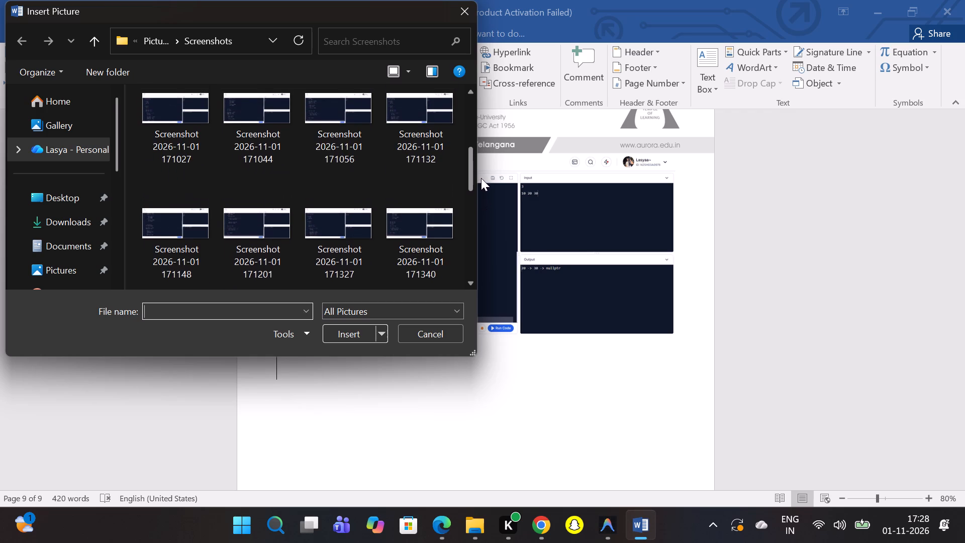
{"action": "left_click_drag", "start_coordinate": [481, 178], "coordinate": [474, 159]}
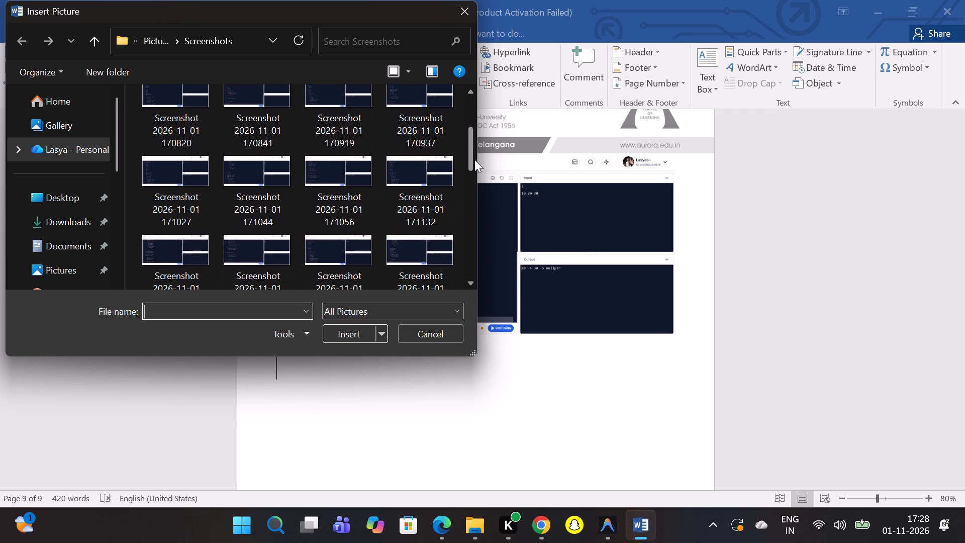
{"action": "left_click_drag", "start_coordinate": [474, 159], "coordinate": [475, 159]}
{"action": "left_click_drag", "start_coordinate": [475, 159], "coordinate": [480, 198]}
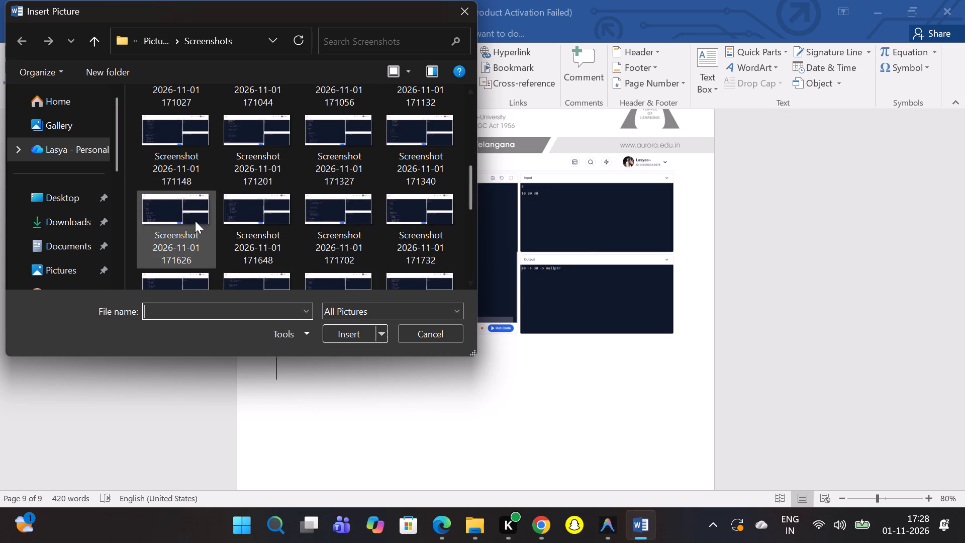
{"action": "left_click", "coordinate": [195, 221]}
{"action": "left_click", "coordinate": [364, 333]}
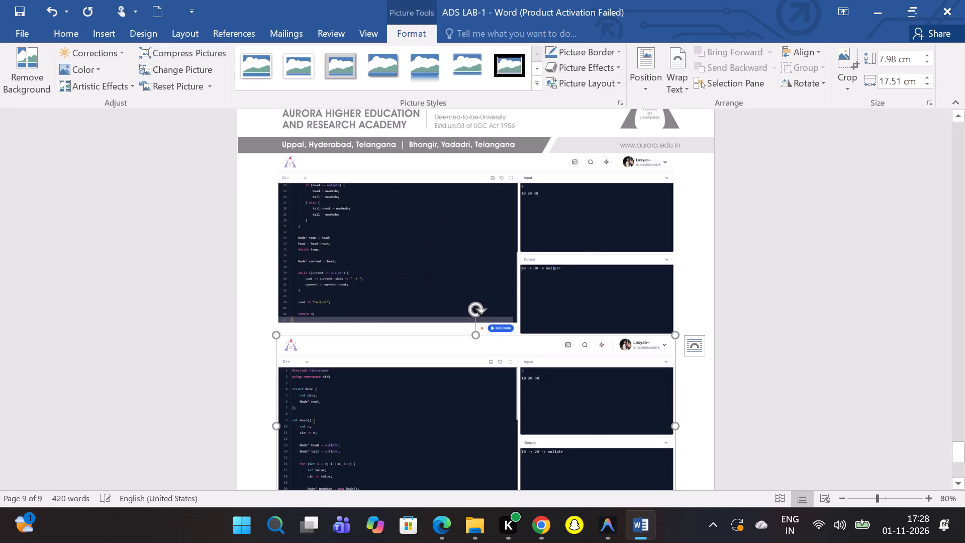
Review the order of the questions and screenshots across all report pages in a zoomed-out view.
{"action": "scroll", "coordinate": [364, 333], "scroll_direction": "up", "scroll_amount": 1}
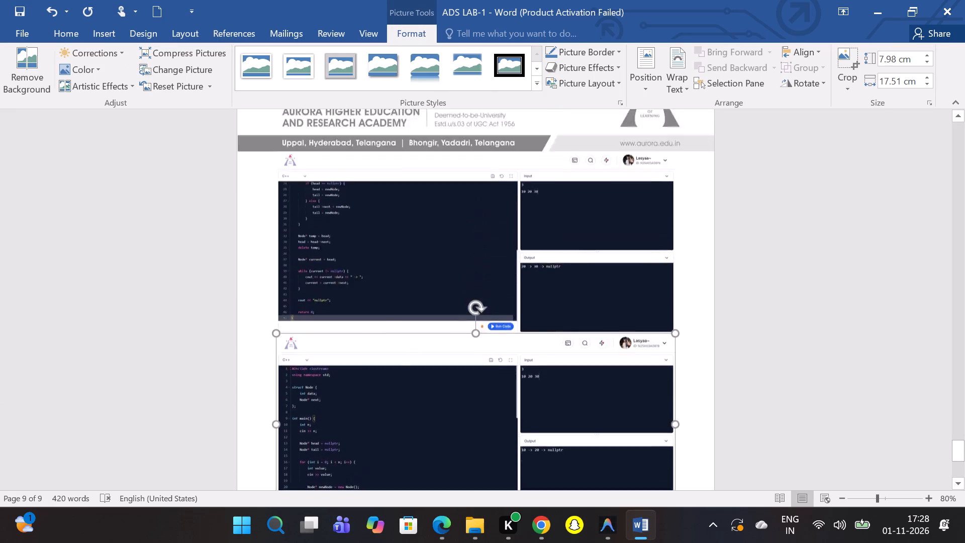
{"action": "scroll", "coordinate": [364, 333], "scroll_direction": "up", "scroll_amount": 1}
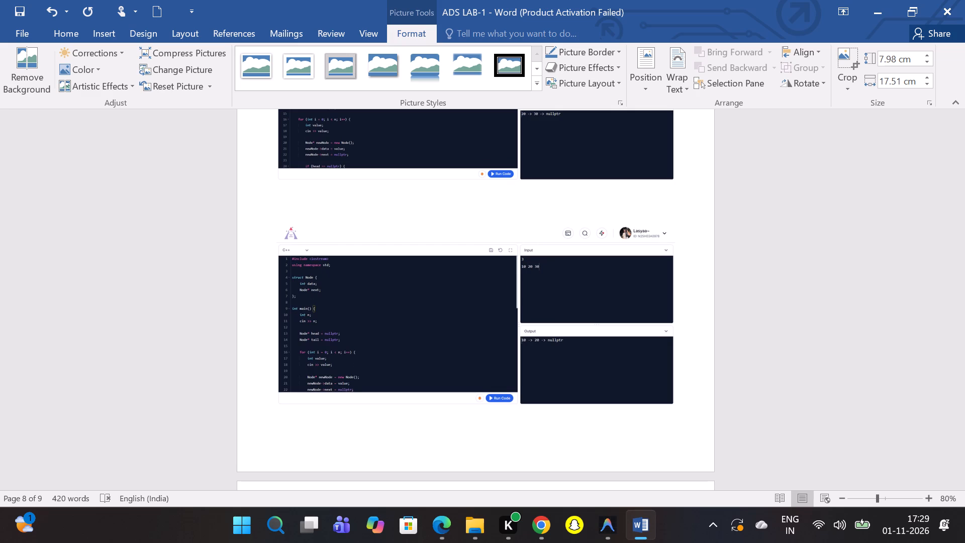
{"action": "scroll", "coordinate": [364, 333], "scroll_direction": "up", "scroll_amount": 20}
{"action": "scroll", "coordinate": [364, 333], "scroll_direction": "up", "scroll_amount": 13}
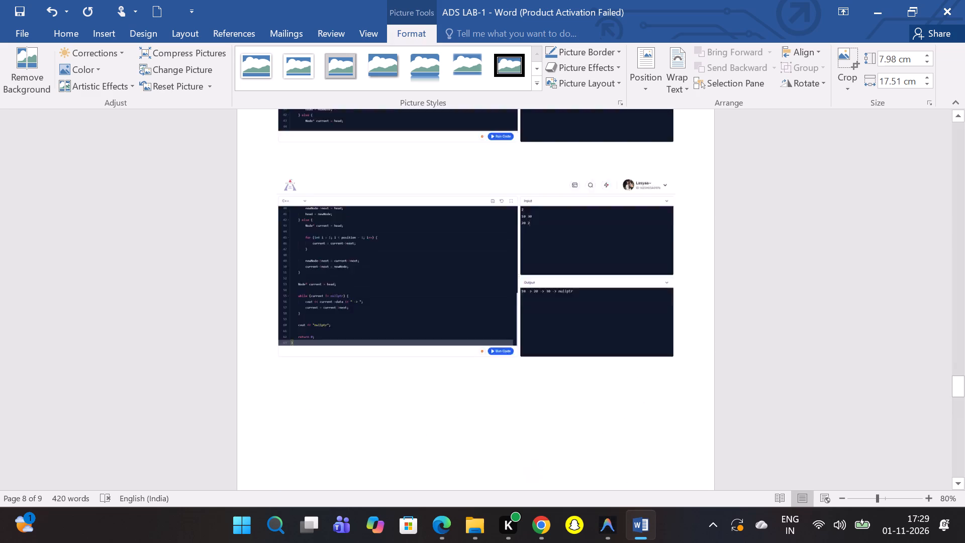
{"action": "scroll", "coordinate": [364, 333], "scroll_direction": "up", "scroll_amount": 20}
{"action": "scroll", "coordinate": [364, 333], "scroll_direction": "up", "scroll_amount": 20}
{"action": "scroll", "coordinate": [364, 333], "scroll_direction": "up", "scroll_amount": 11}
{"action": "scroll", "coordinate": [364, 333], "scroll_direction": "down", "scroll_amount": 5, "text": "ctrl"}
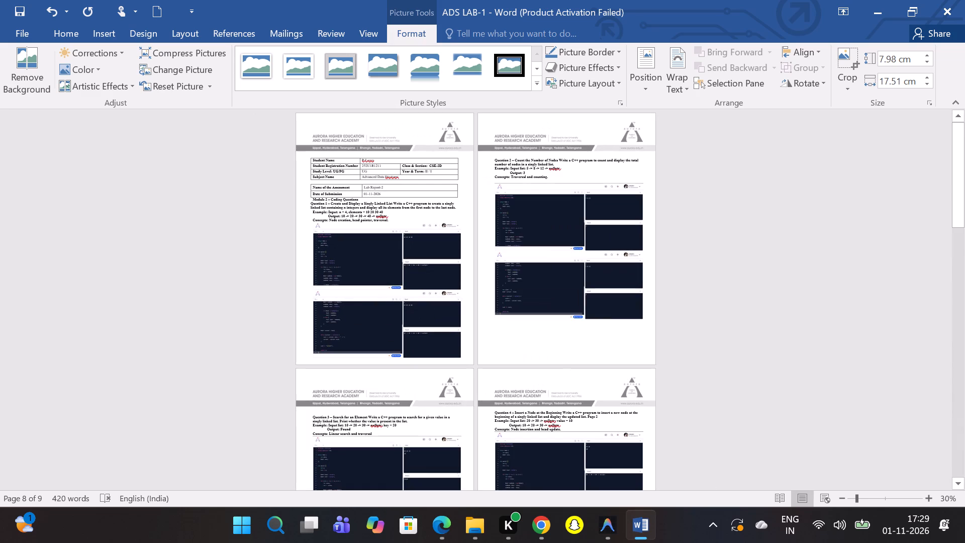
{"action": "scroll", "coordinate": [364, 333], "scroll_direction": "down", "scroll_amount": 3}
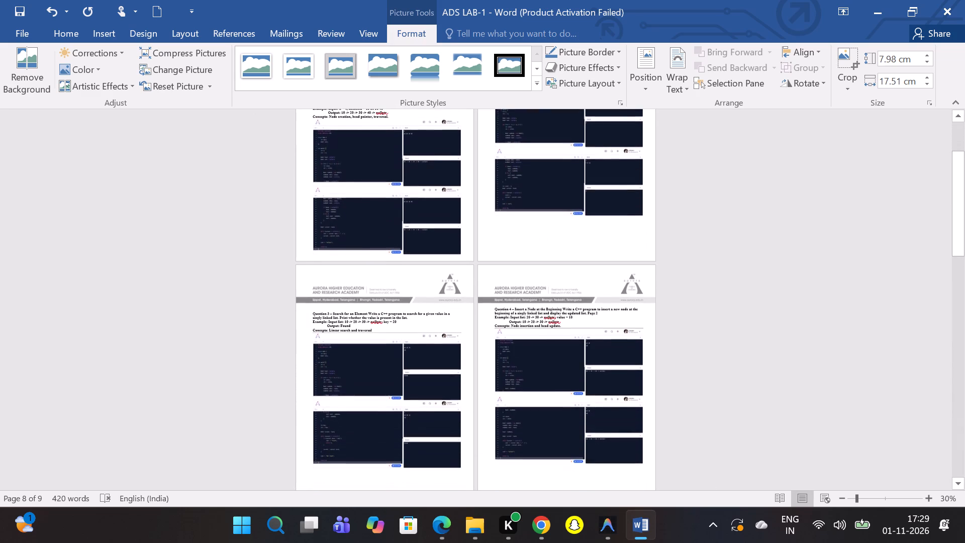
{"action": "scroll", "coordinate": [364, 333], "scroll_direction": "down", "scroll_amount": 5}
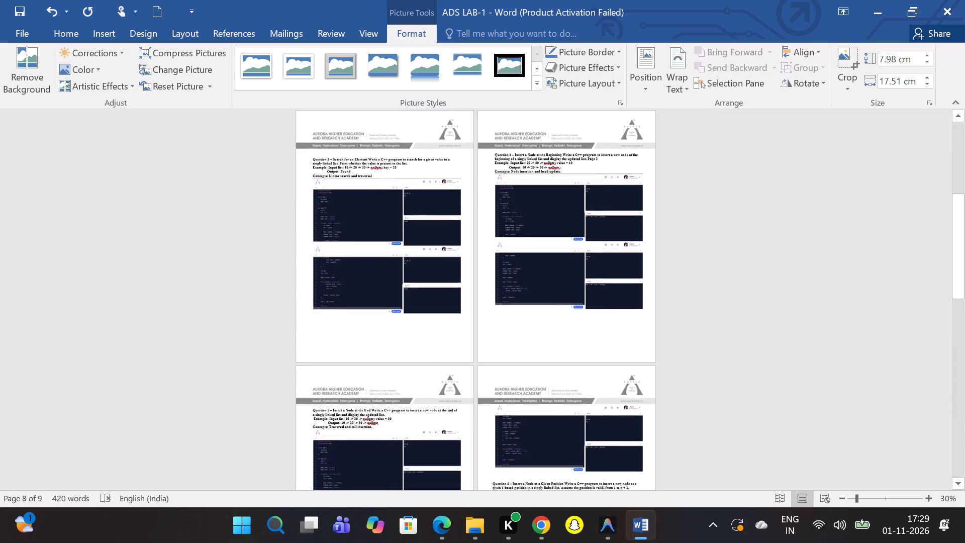
{"action": "scroll", "coordinate": [364, 333], "scroll_direction": "down", "scroll_amount": 11}
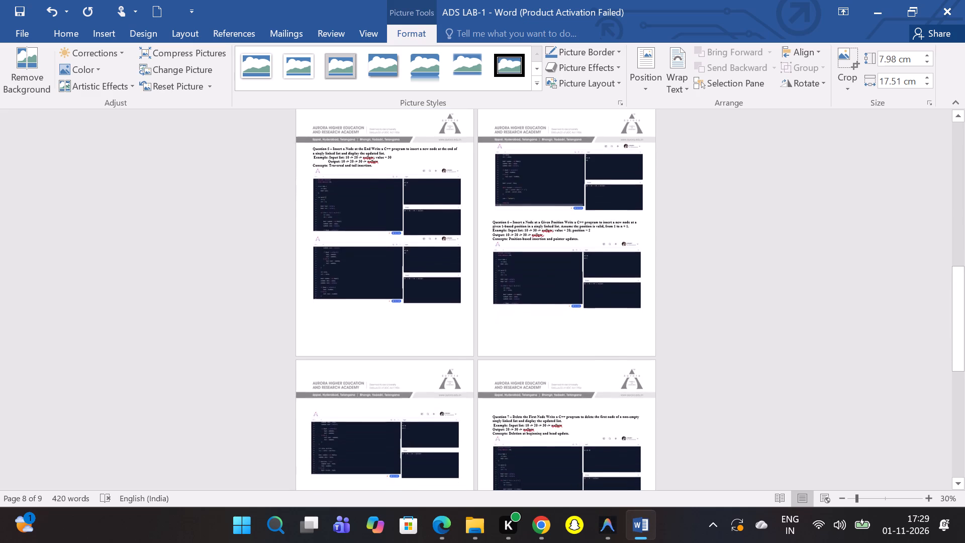
{"action": "scroll", "coordinate": [364, 333], "scroll_direction": "down", "scroll_amount": 3}
{"action": "scroll", "coordinate": [364, 333], "scroll_direction": "up", "scroll_amount": 1}
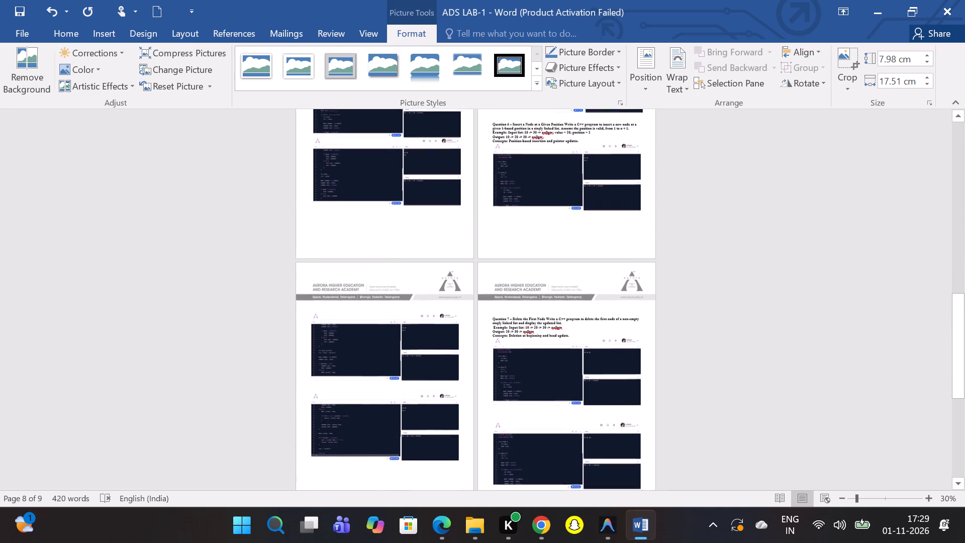
{"action": "scroll", "coordinate": [364, 333], "scroll_direction": "up", "scroll_amount": 2}
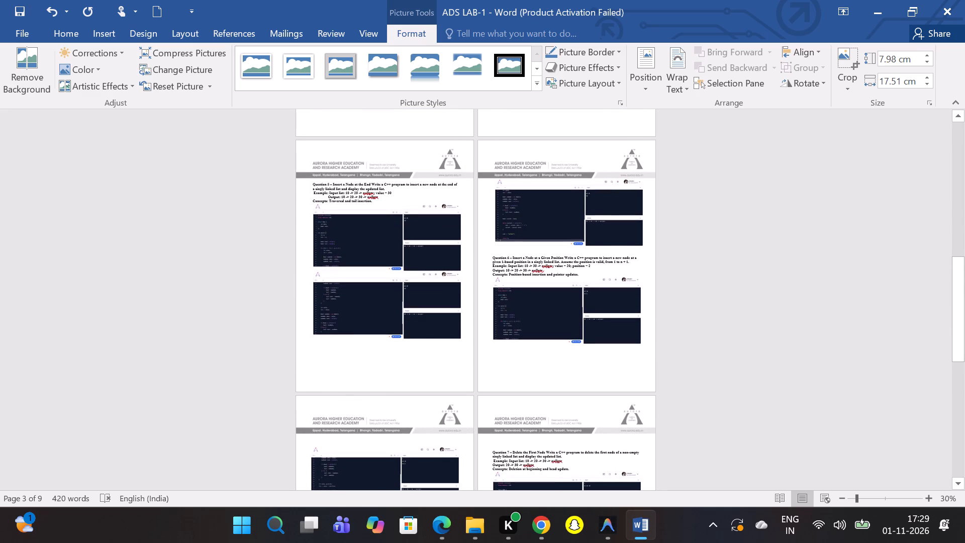
{"action": "scroll", "coordinate": [612, 237], "scroll_direction": "up", "scroll_amount": 5, "text": "ctrl"}
{"action": "scroll", "coordinate": [612, 237], "scroll_direction": "up", "scroll_amount": 5}
Examine the screenshots under Questions 3 to 7 up close, comparing their code and outputs with each question.
{"action": "scroll", "coordinate": [612, 237], "scroll_direction": "down", "scroll_amount": 2, "text": "ctrl"}
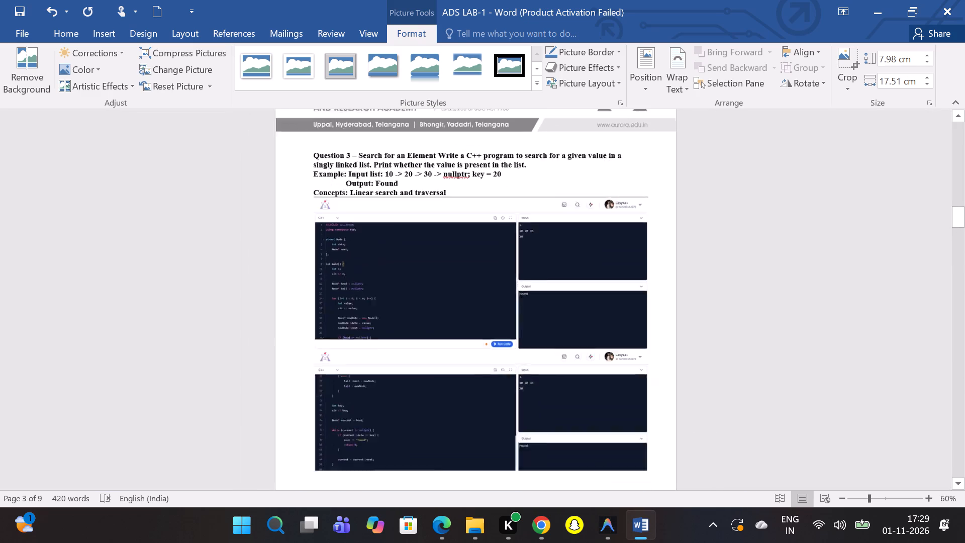
{"action": "scroll", "coordinate": [612, 237], "scroll_direction": "down", "scroll_amount": 2, "text": "ctrl"}
{"action": "scroll", "coordinate": [612, 237], "scroll_direction": "up", "scroll_amount": 5, "text": "ctrl"}
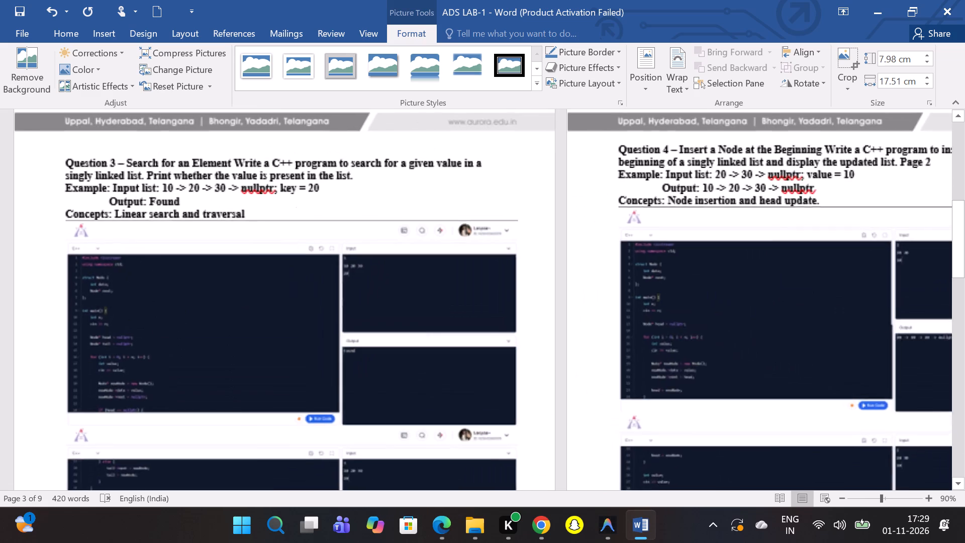
{"action": "scroll", "coordinate": [612, 237], "scroll_direction": "down", "scroll_amount": 11}
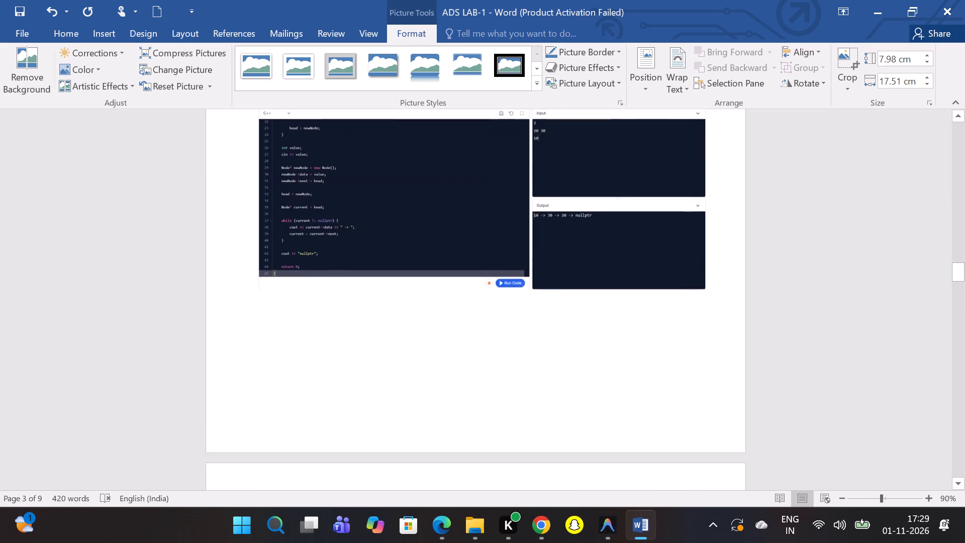
{"action": "scroll", "coordinate": [612, 237], "scroll_direction": "down", "scroll_amount": 4}
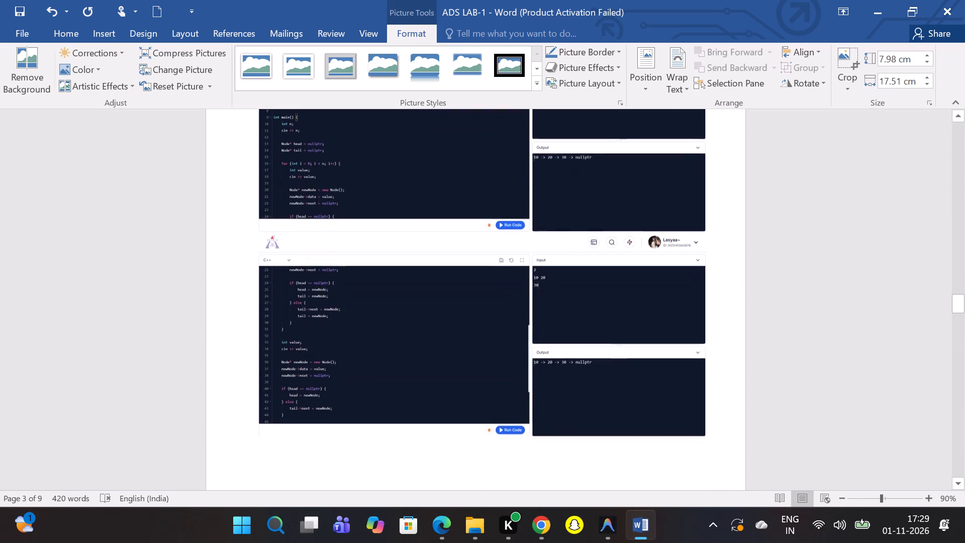
{"action": "scroll", "coordinate": [612, 237], "scroll_direction": "down", "scroll_amount": 5}
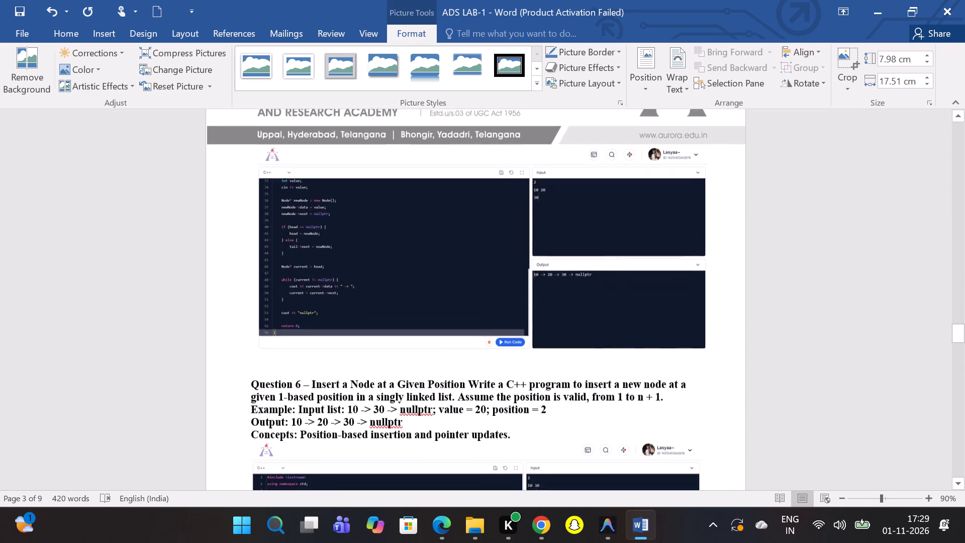
{"action": "scroll", "coordinate": [612, 237], "scroll_direction": "down", "scroll_amount": 6}
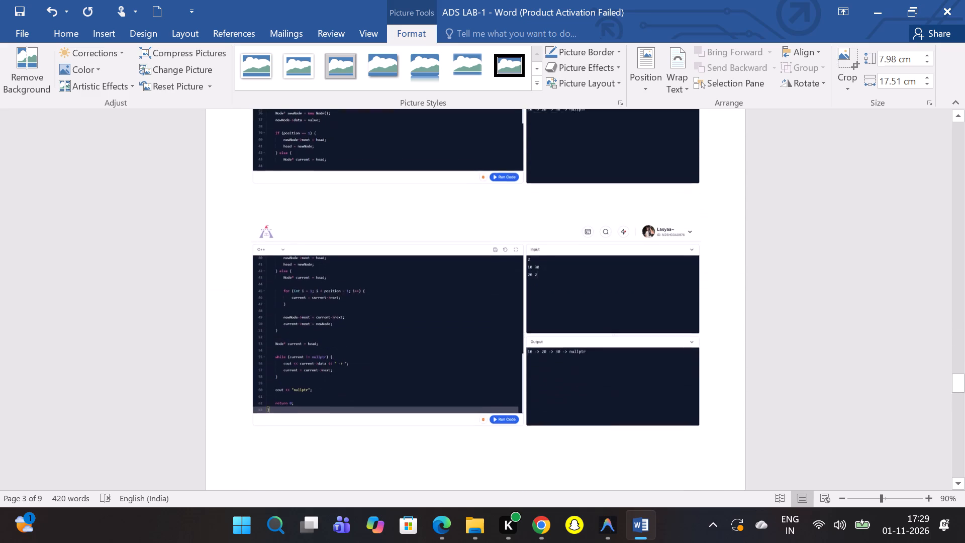
{"action": "scroll", "coordinate": [612, 237], "scroll_direction": "down", "scroll_amount": 4}
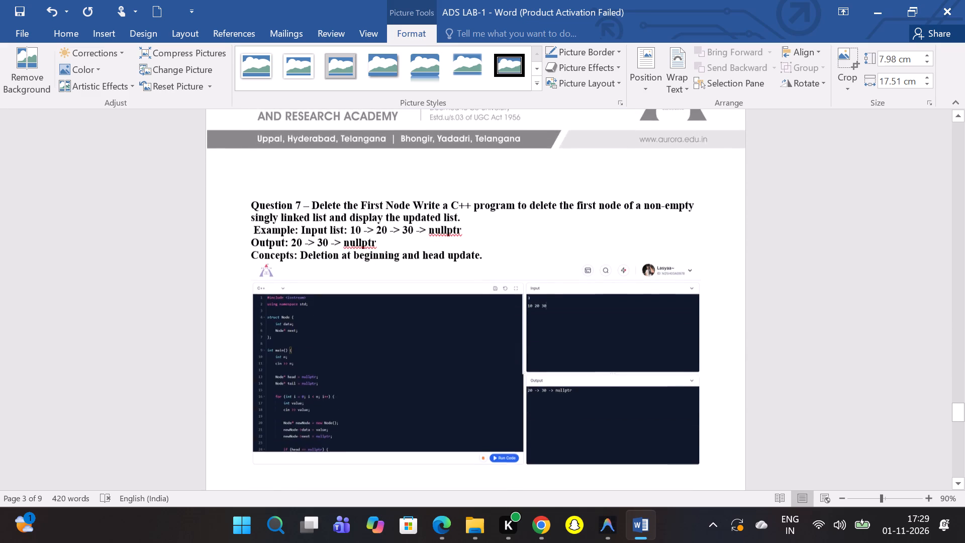
{"action": "scroll", "coordinate": [612, 237], "scroll_direction": "down", "scroll_amount": 3}
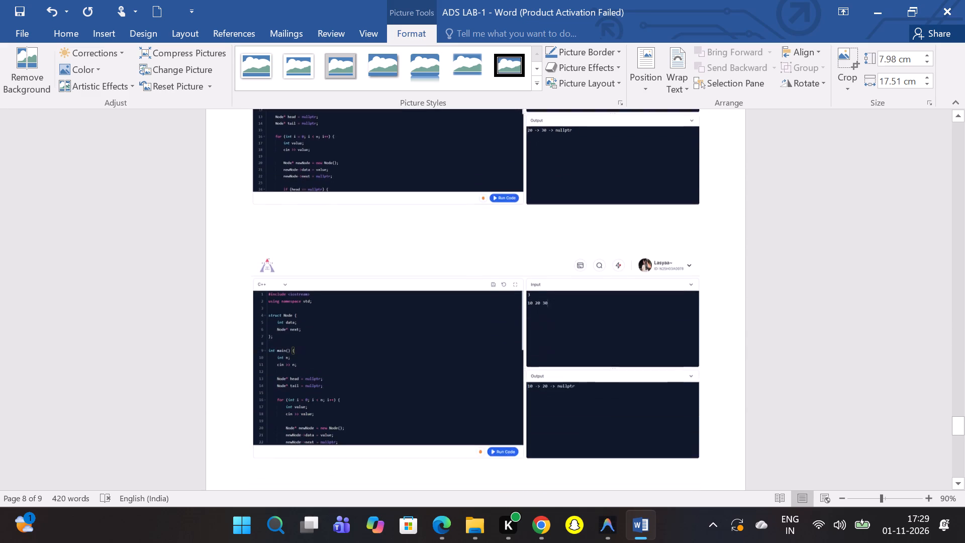
{"action": "scroll", "coordinate": [612, 237], "scroll_direction": "down", "scroll_amount": 1}
{"action": "scroll", "coordinate": [612, 237], "scroll_direction": "up", "scroll_amount": 2}
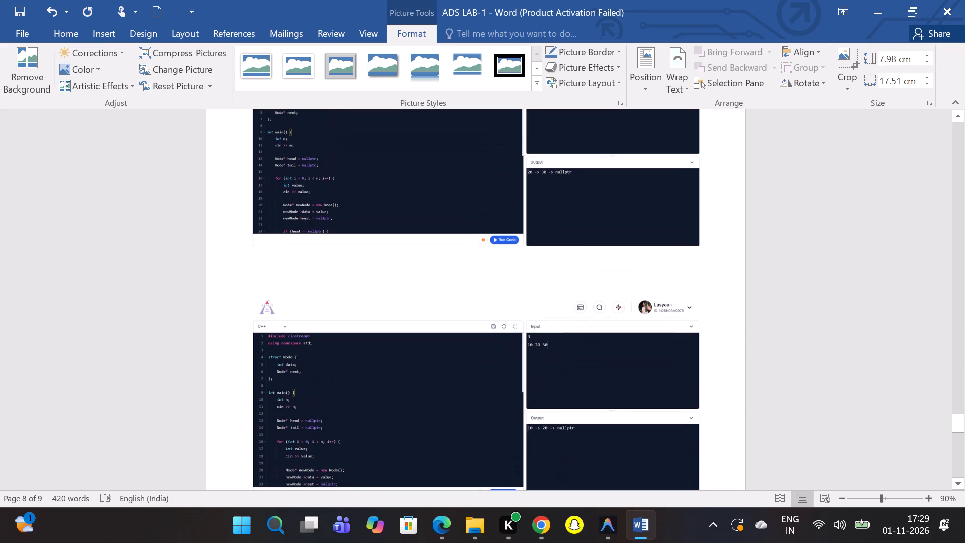
{"action": "scroll", "coordinate": [612, 237], "scroll_direction": "down", "scroll_amount": 1}
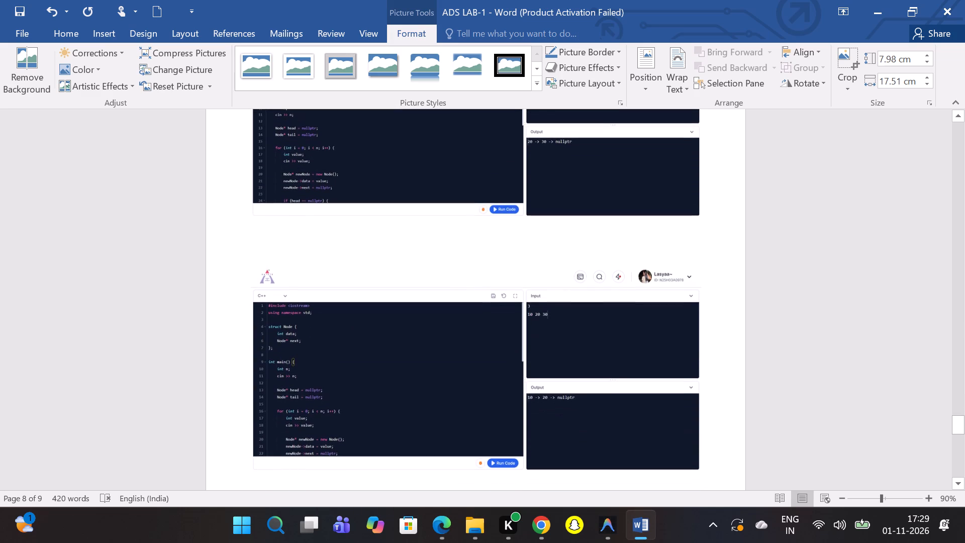
Delete the second screenshot under Question 7 on page 8 and both screenshots on page 9.
{"action": "left_click", "coordinate": [548, 330]}
{"action": "key", "text": "BackSpace"}
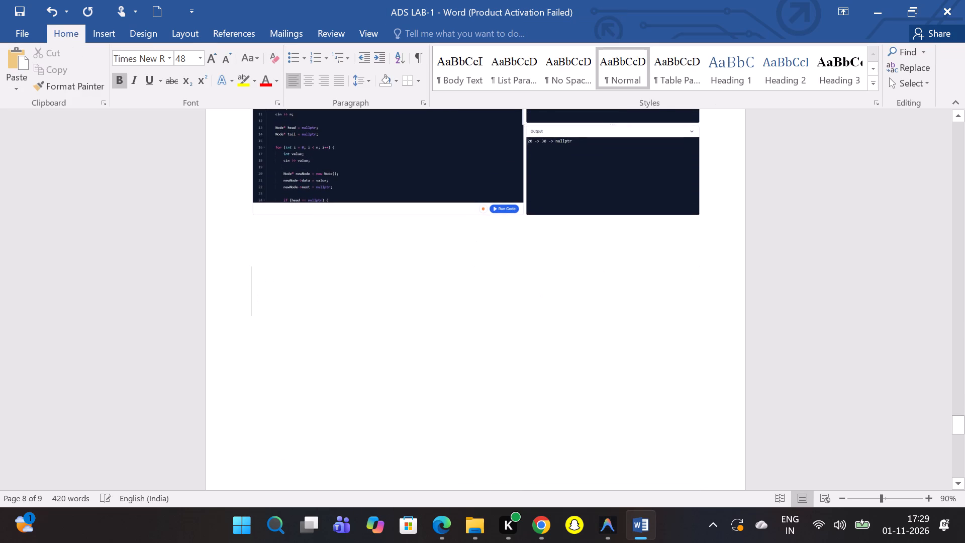
{"action": "scroll", "coordinate": [548, 330], "scroll_direction": "down", "scroll_amount": 3}
{"action": "scroll", "coordinate": [548, 330], "scroll_direction": "up", "scroll_amount": 2}
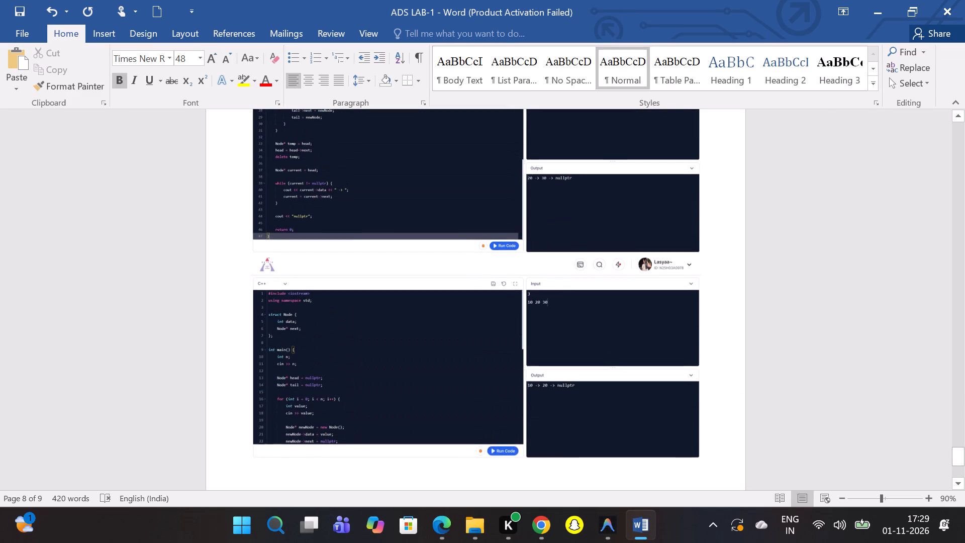
{"action": "left_click", "coordinate": [548, 330]}
{"action": "key", "text": "BackSpace"}
{"action": "left_click", "coordinate": [560, 220]}
{"action": "key", "text": "BackSpace"}
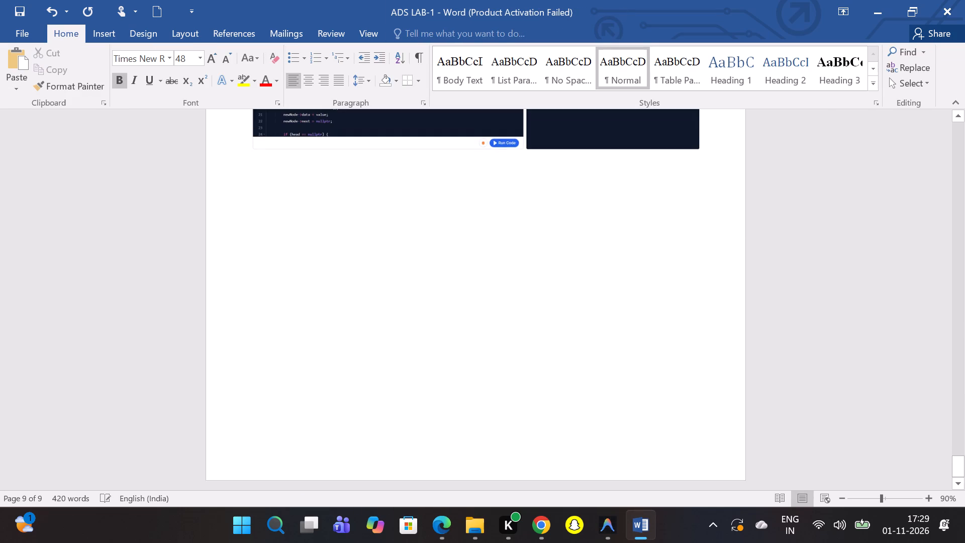
Remove the extra blank lines below the Question 7 screenshot on page 8, leaving one new line for a picture.
{"action": "scroll", "coordinate": [560, 220], "scroll_direction": "down", "scroll_amount": 8, "text": "ctrl"}
{"action": "scroll", "coordinate": [560, 220], "scroll_direction": "down", "scroll_amount": 3}
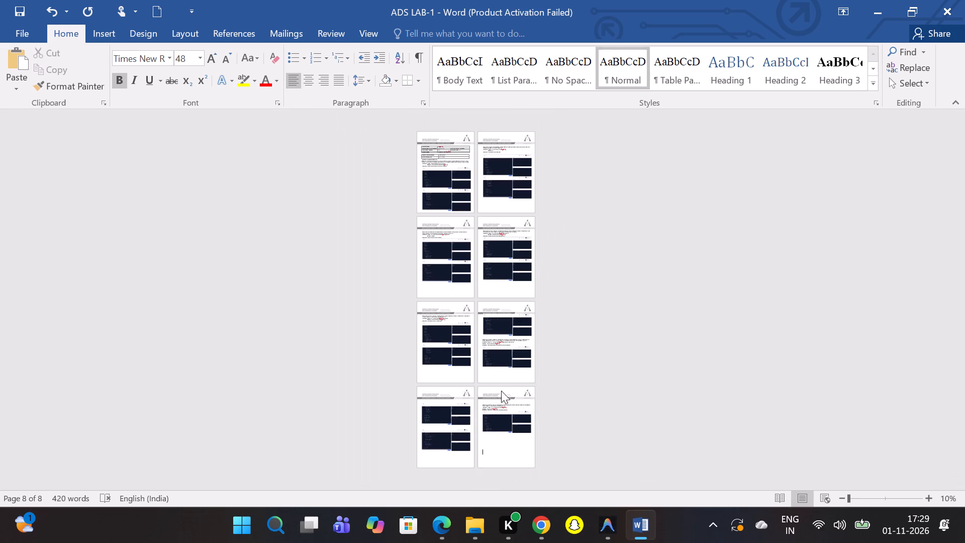
{"action": "scroll", "coordinate": [499, 454], "scroll_direction": "up", "scroll_amount": 7, "text": "ctrl"}
{"action": "key", "text": "BackSpace"}
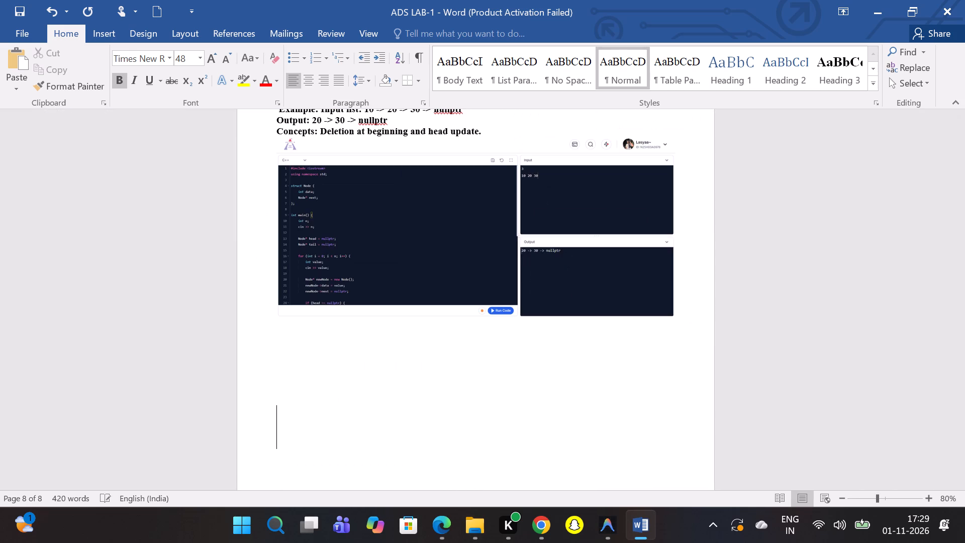
{"action": "key", "text": "BackSpace"}
{"action": "key", "text": "BackSpace"}
{"action": "key", "text": "Return"}
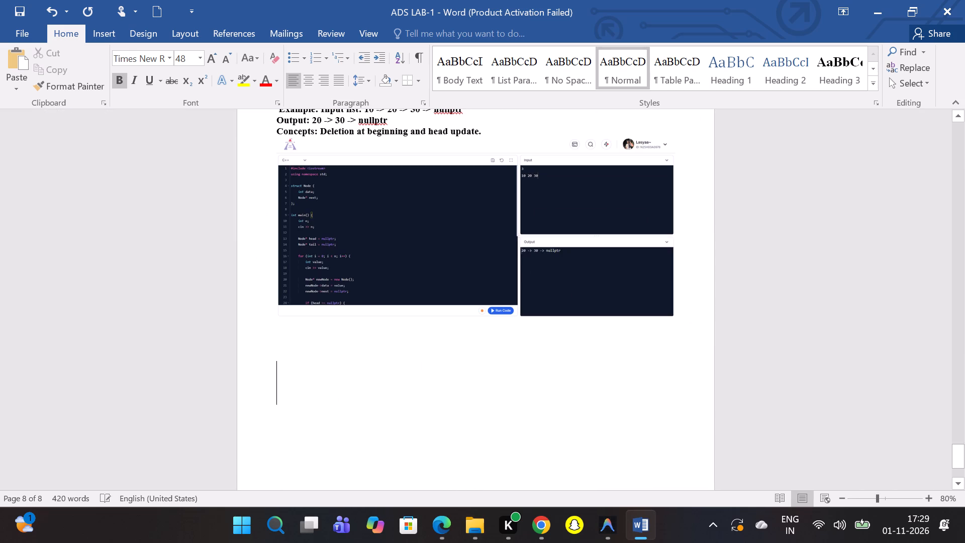
{"action": "left_click", "coordinate": [101, 29]}
{"action": "left_click", "coordinate": [113, 46]}
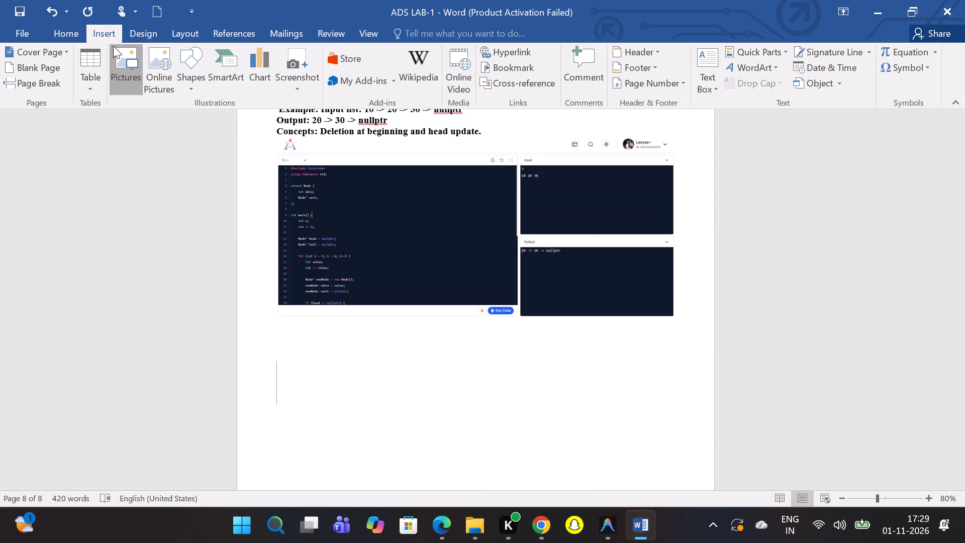
{"action": "left_click_drag", "start_coordinate": [470, 129], "coordinate": [470, 136]}
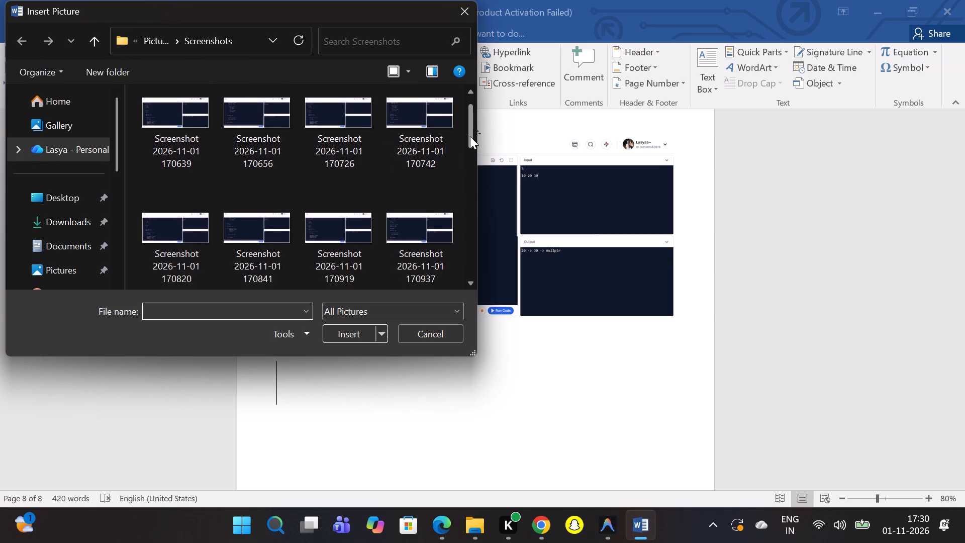
{"action": "left_click_drag", "start_coordinate": [470, 136], "coordinate": [479, 67]}
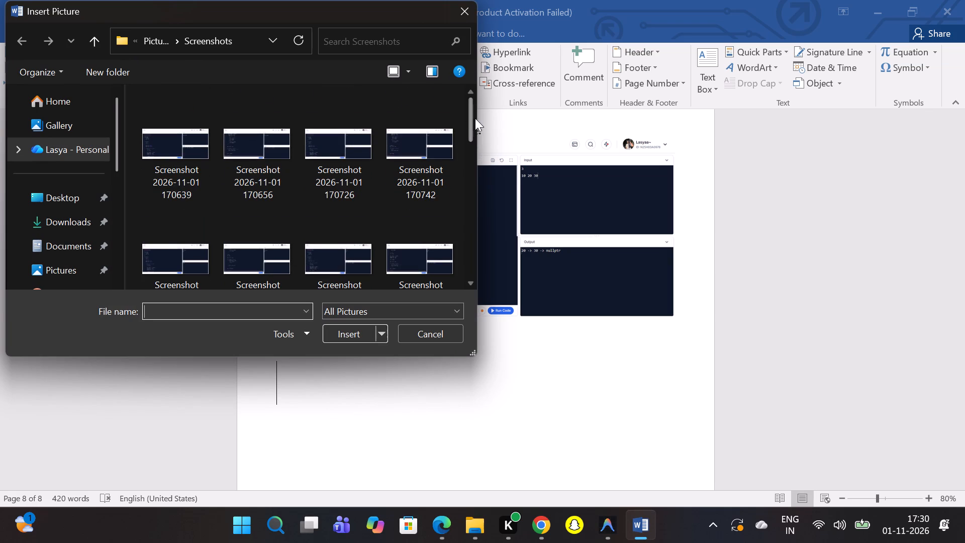
{"action": "left_click_drag", "start_coordinate": [472, 118], "coordinate": [472, 158]}
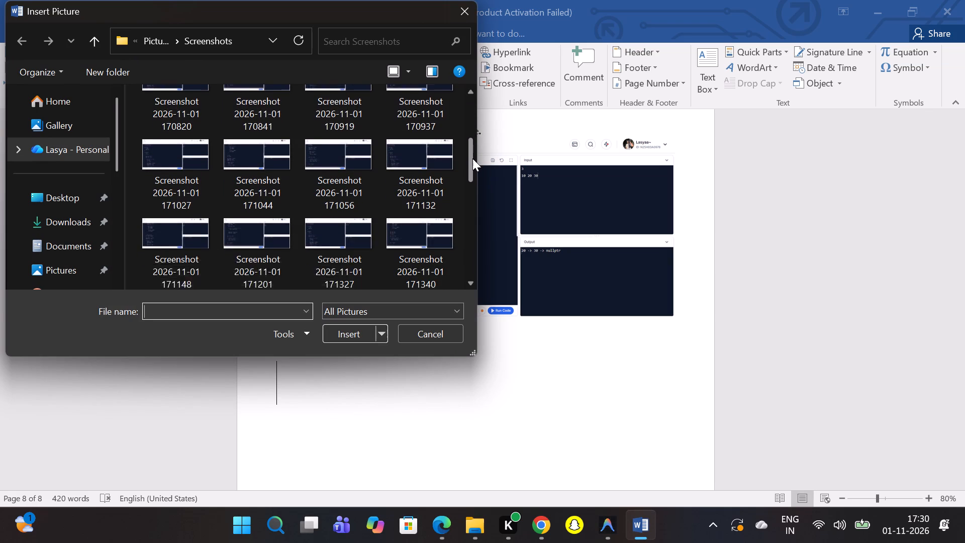
{"action": "left_click_drag", "start_coordinate": [472, 158], "coordinate": [473, 164]}
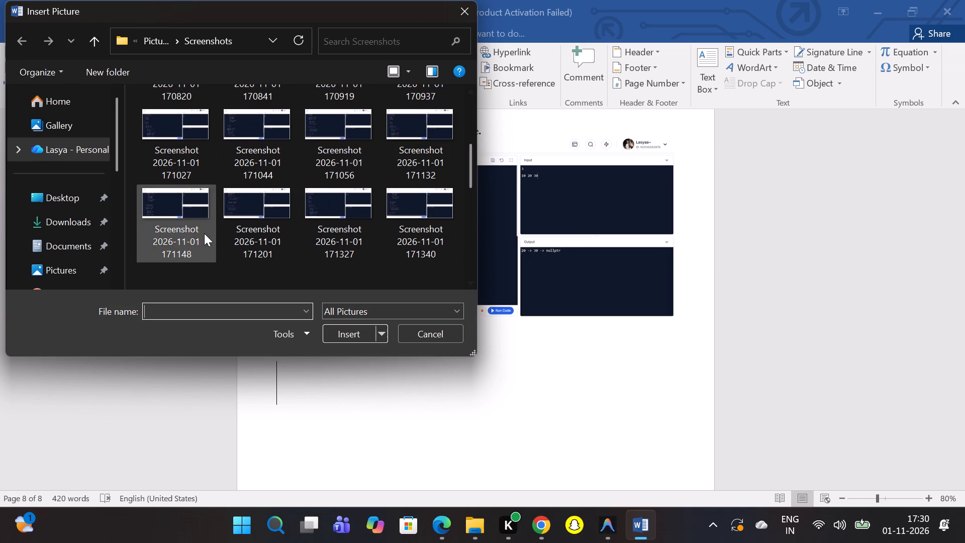
{"action": "left_click", "coordinate": [392, 226]}
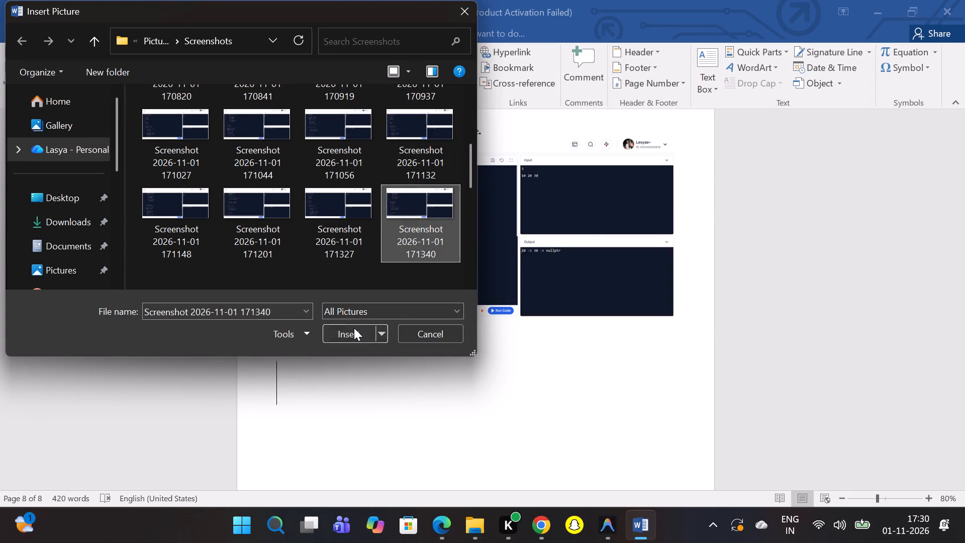
{"action": "left_click", "coordinate": [351, 330]}
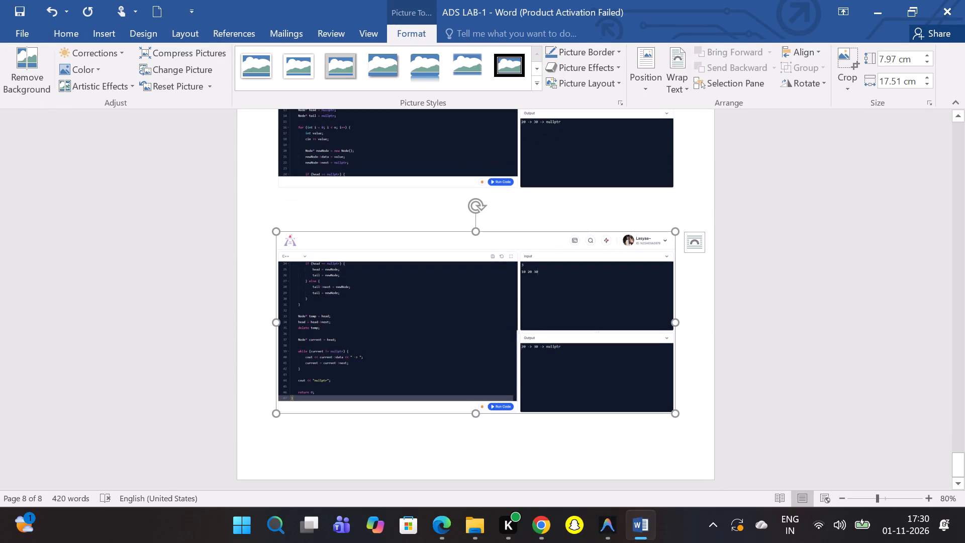
Copy the full Question 8 text from the lab report PDF in Chrome and paste it into Word, starting on page 9.
{"action": "left_click", "coordinate": [689, 413]}
{"action": "key", "text": "Return"}
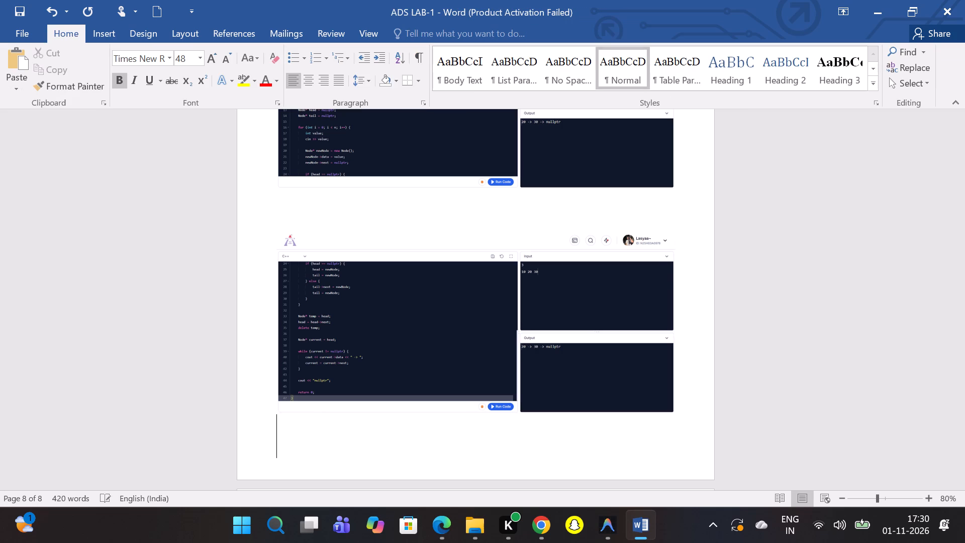
{"action": "key", "text": "Return"}
{"action": "left_click", "coordinate": [540, 530]}
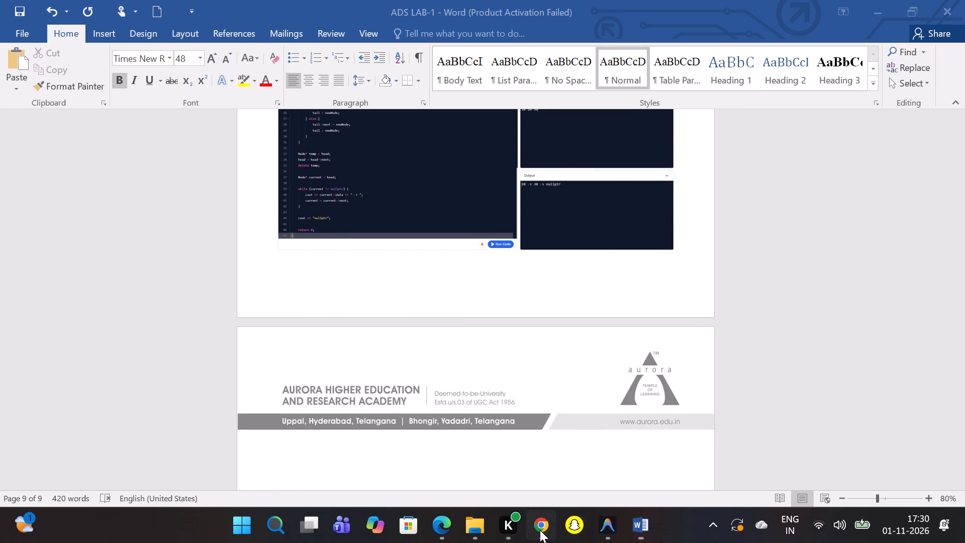
{"action": "scroll", "coordinate": [517, 367], "scroll_direction": "down", "scroll_amount": 1}
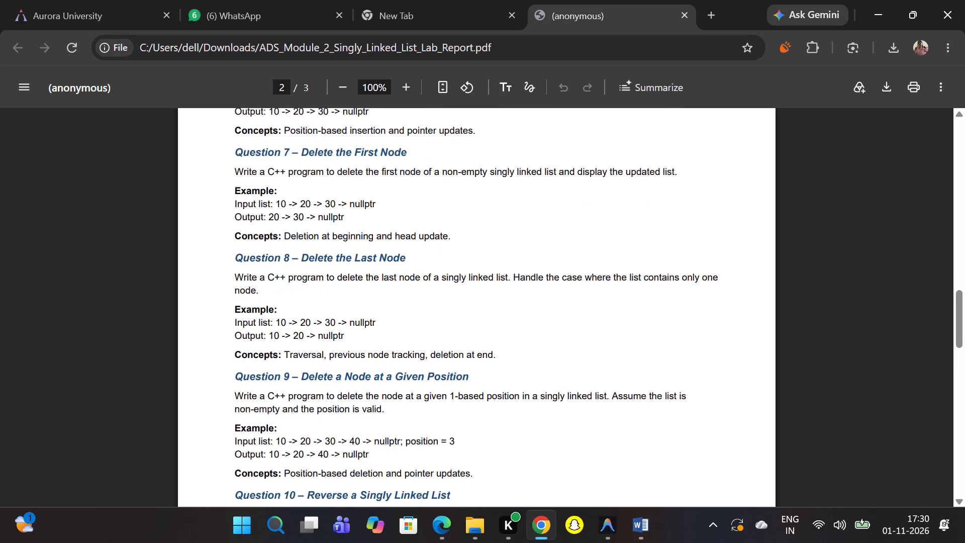
{"action": "left_click_drag", "start_coordinate": [232, 257], "coordinate": [503, 354]}
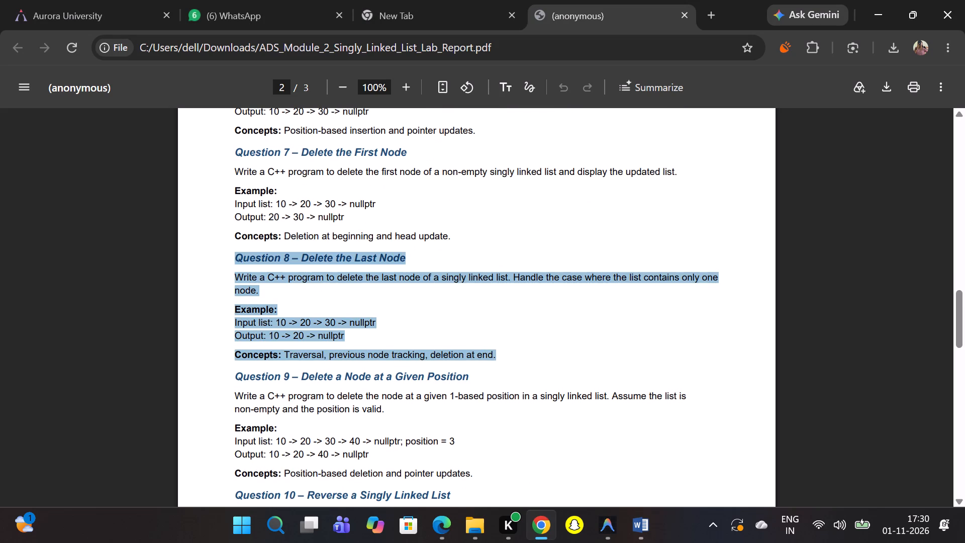
{"action": "key", "text": "ctrl+c"}
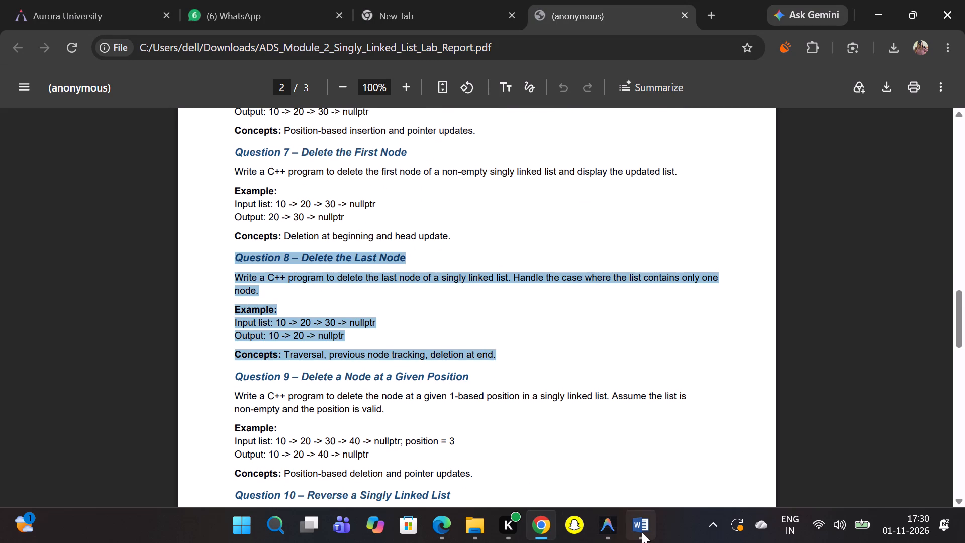
{"action": "left_click", "coordinate": [642, 532]}
{"action": "key", "text": "ctrl+v"}
{"action": "scroll", "coordinate": [642, 532], "scroll_direction": "down", "scroll_amount": 1}
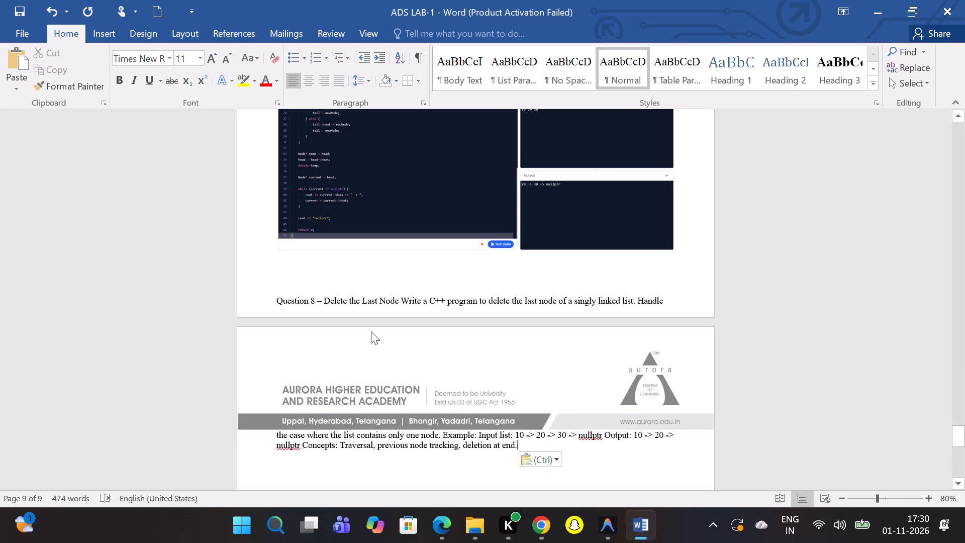
{"action": "left_click", "coordinate": [277, 301]}
{"action": "key", "text": "Return"}
{"action": "key", "text": "Return"}
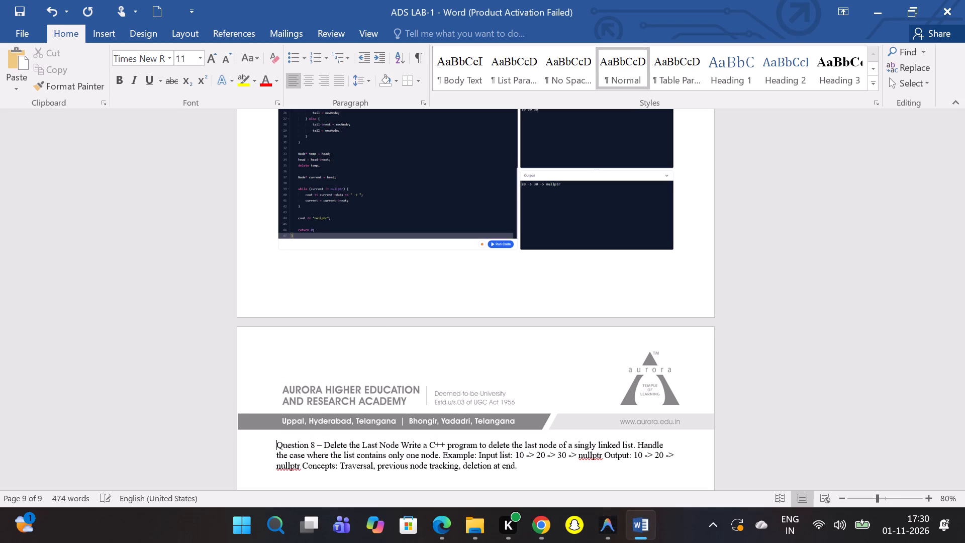
Break the Question 8 text so that Example, Output and Concepts each start on their own line.
{"action": "scroll", "coordinate": [277, 301], "scroll_direction": "down", "scroll_amount": 1}
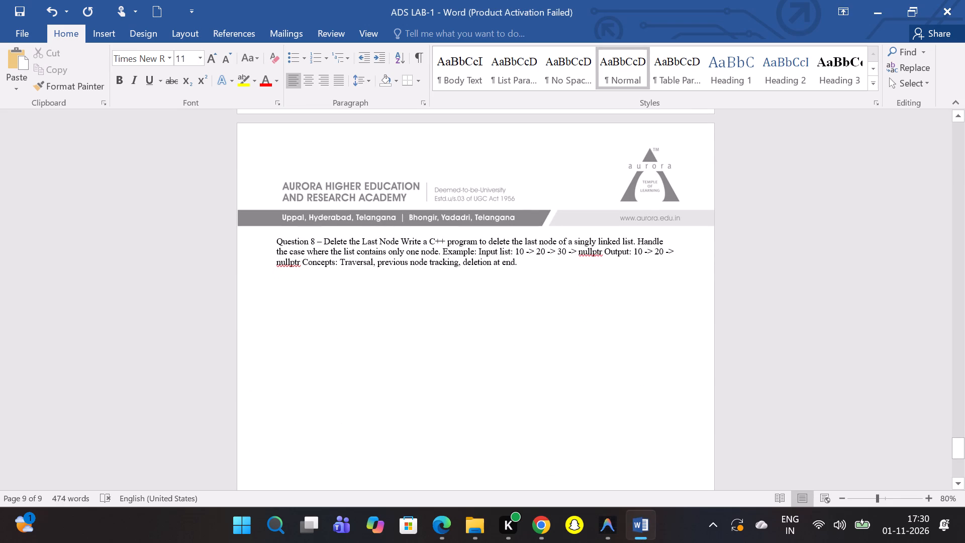
{"action": "left_click", "coordinate": [443, 252]}
{"action": "key", "text": "Return"}
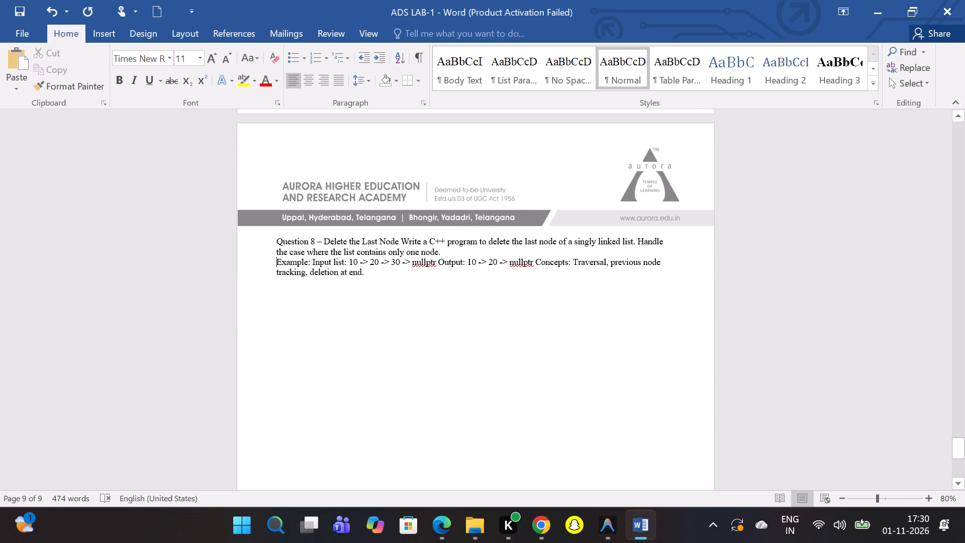
{"action": "left_click", "coordinate": [438, 260]}
{"action": "key", "text": "Return"}
{"action": "left_click", "coordinate": [371, 268]}
{"action": "key", "text": "Return"}
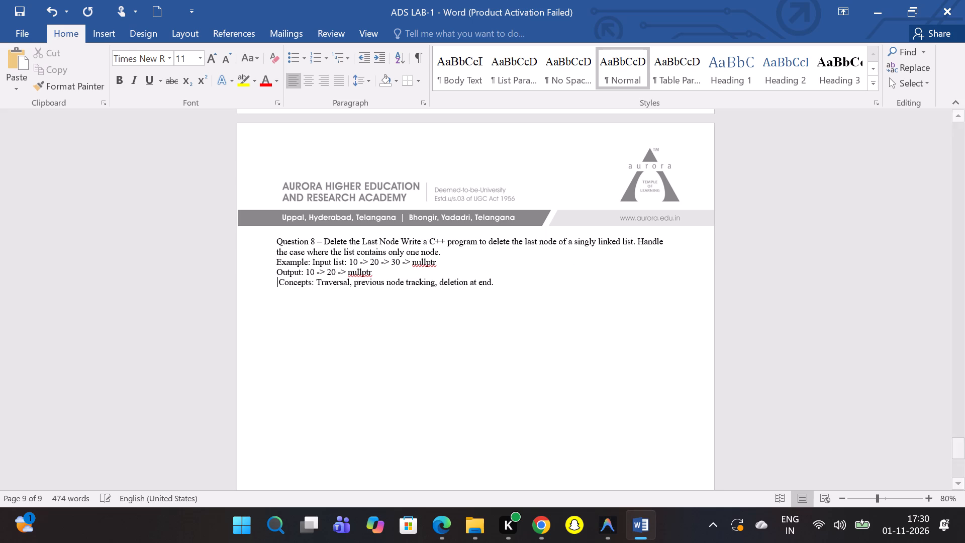
Make the whole Question 8 text bold and set its font size to 12.
{"action": "left_click_drag", "start_coordinate": [500, 285], "coordinate": [279, 239]}
{"action": "left_click", "coordinate": [285, 208]}
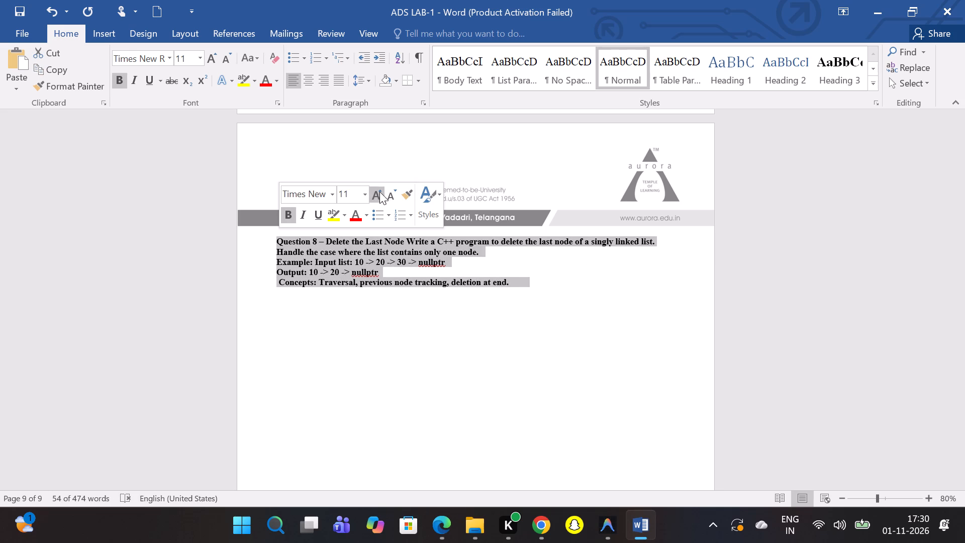
{"action": "left_click", "coordinate": [377, 194]}
{"action": "left_click", "coordinate": [572, 279]}
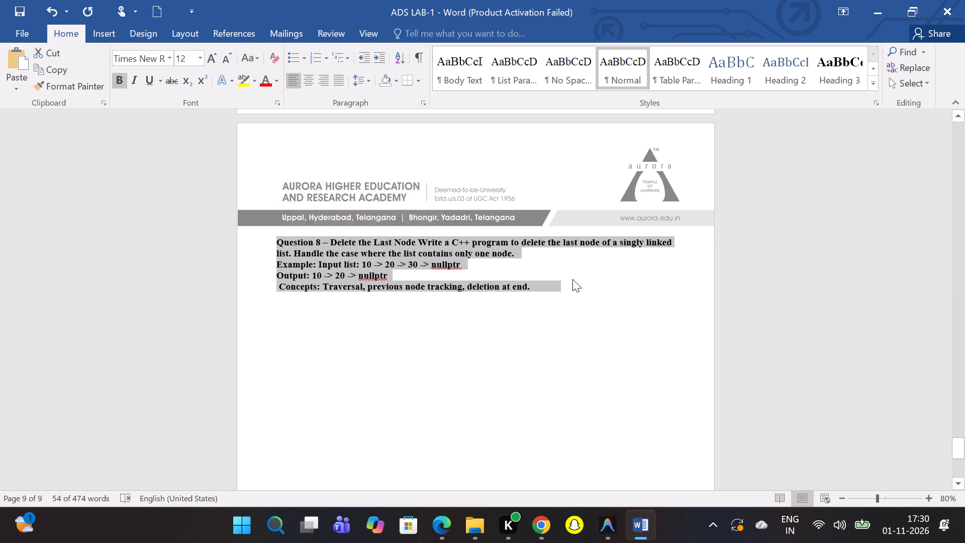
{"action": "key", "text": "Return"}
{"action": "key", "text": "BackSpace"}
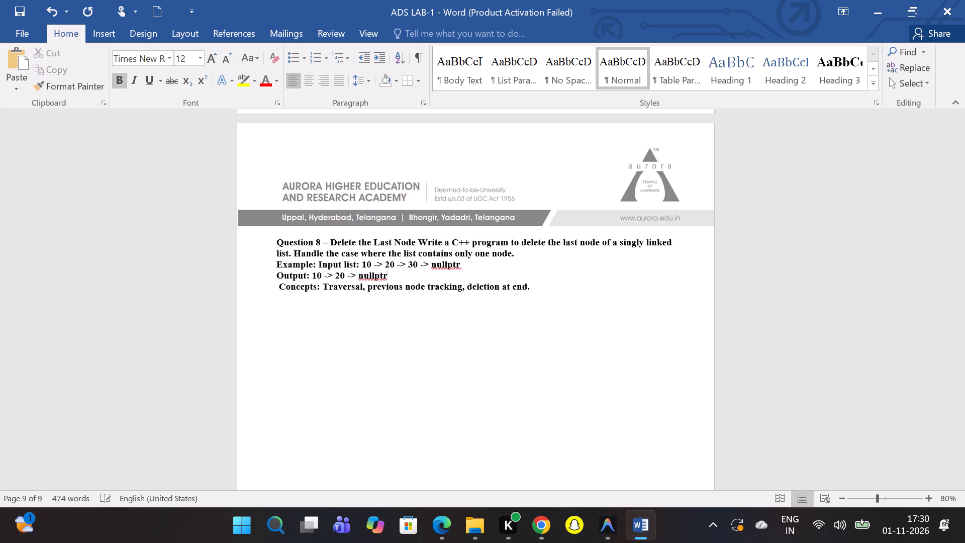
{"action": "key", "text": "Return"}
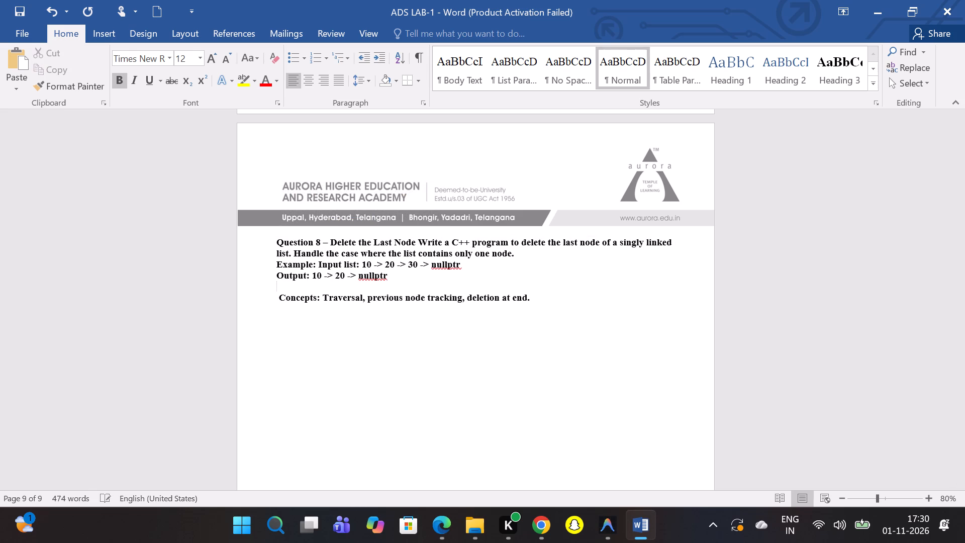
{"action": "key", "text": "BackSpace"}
{"action": "left_click", "coordinate": [547, 292]}
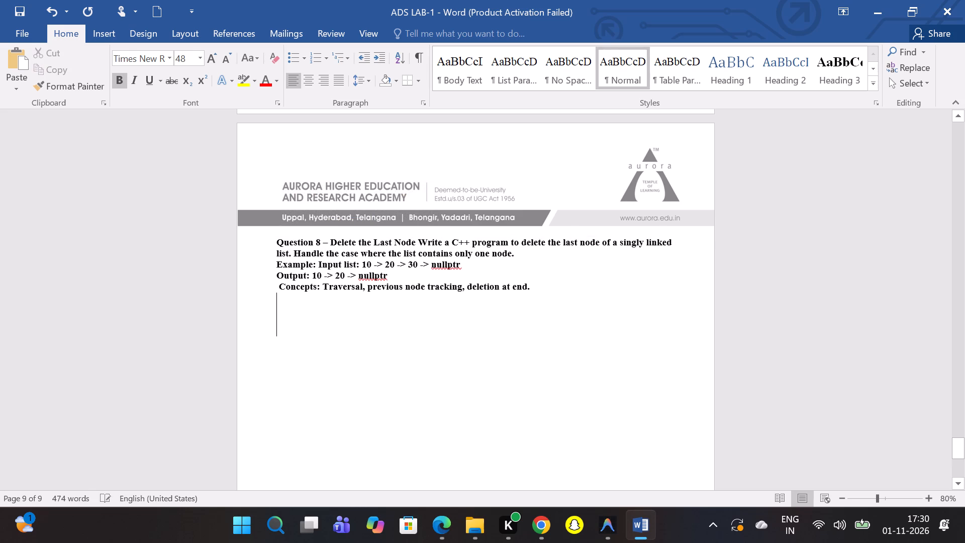
{"action": "left_click", "coordinate": [111, 32]}
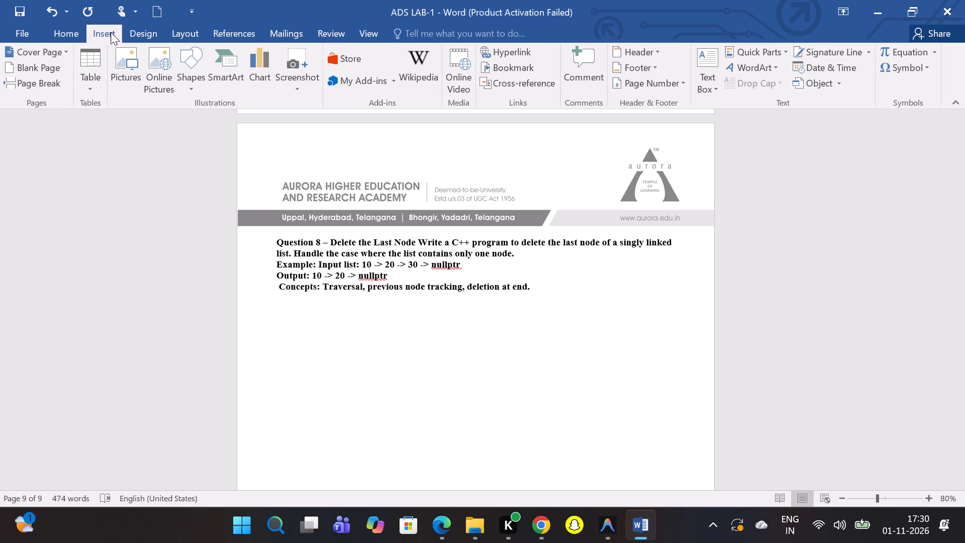
{"action": "left_click", "coordinate": [132, 72]}
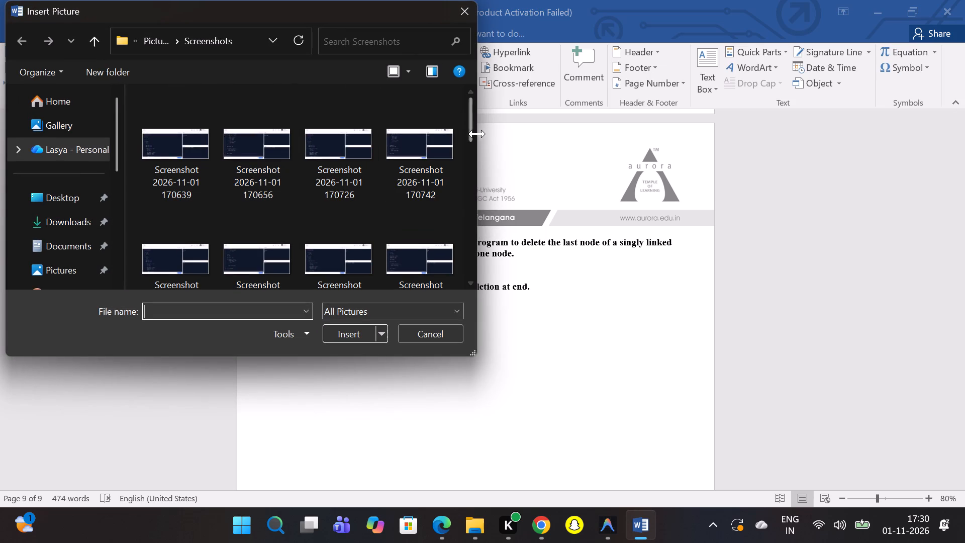
{"action": "left_click", "coordinate": [472, 132]}
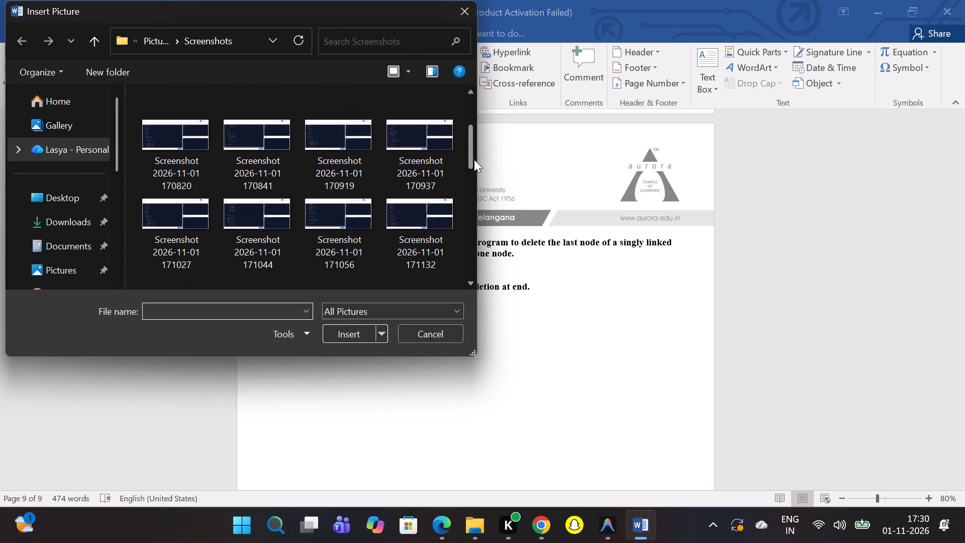
{"action": "left_click_drag", "start_coordinate": [471, 128], "coordinate": [478, 173]}
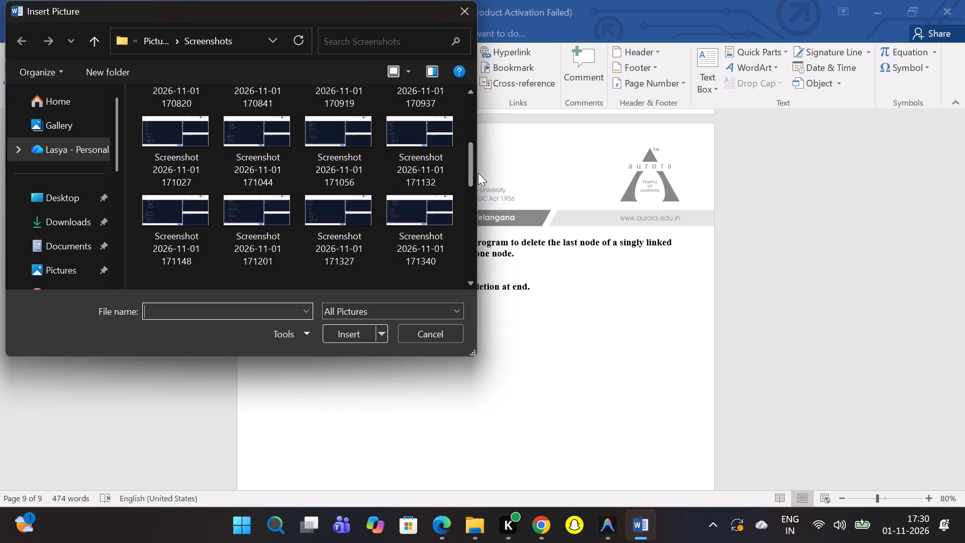
{"action": "left_click_drag", "start_coordinate": [478, 173], "coordinate": [483, 185]}
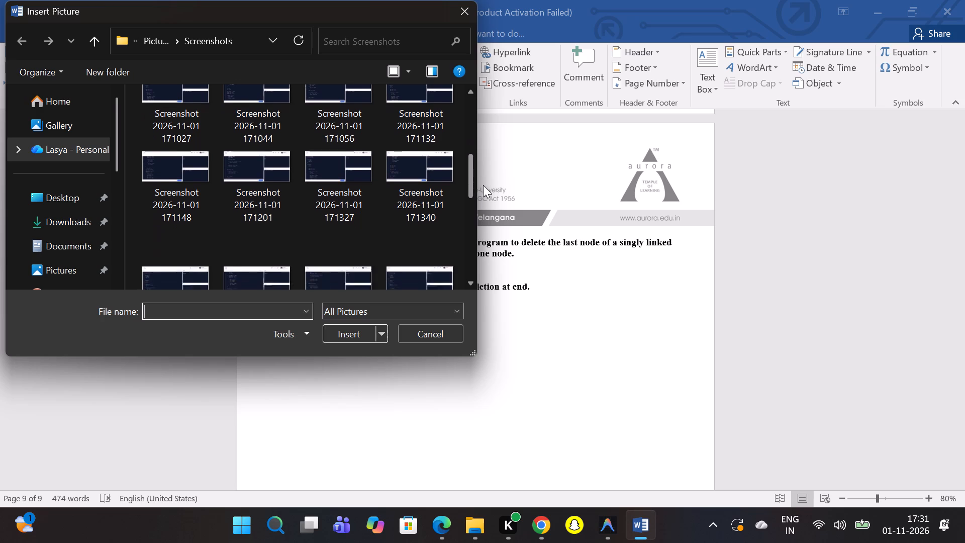
{"action": "left_click_drag", "start_coordinate": [483, 185], "coordinate": [505, 231]}
{"action": "left_click", "coordinate": [271, 133]}
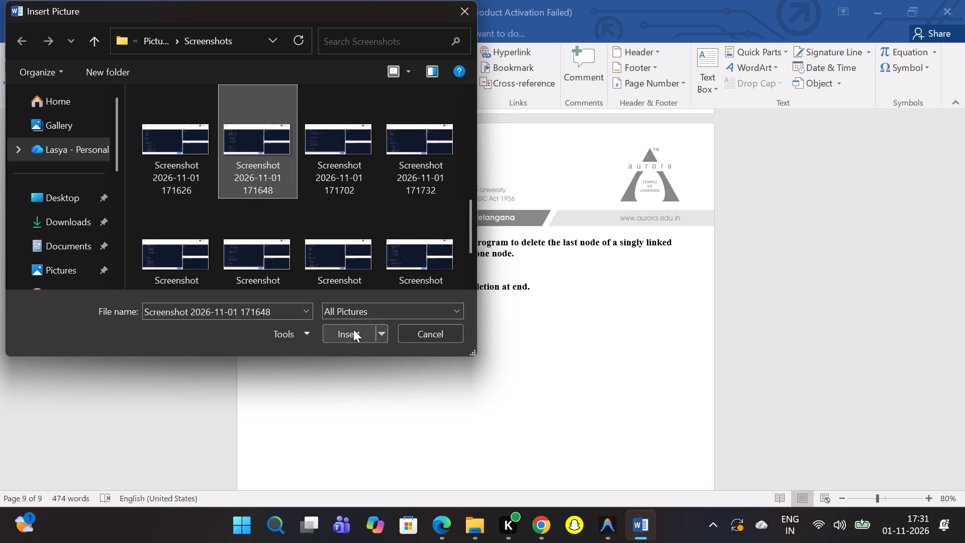
{"action": "left_click", "coordinate": [353, 329]}
{"action": "left_click", "coordinate": [695, 468]}
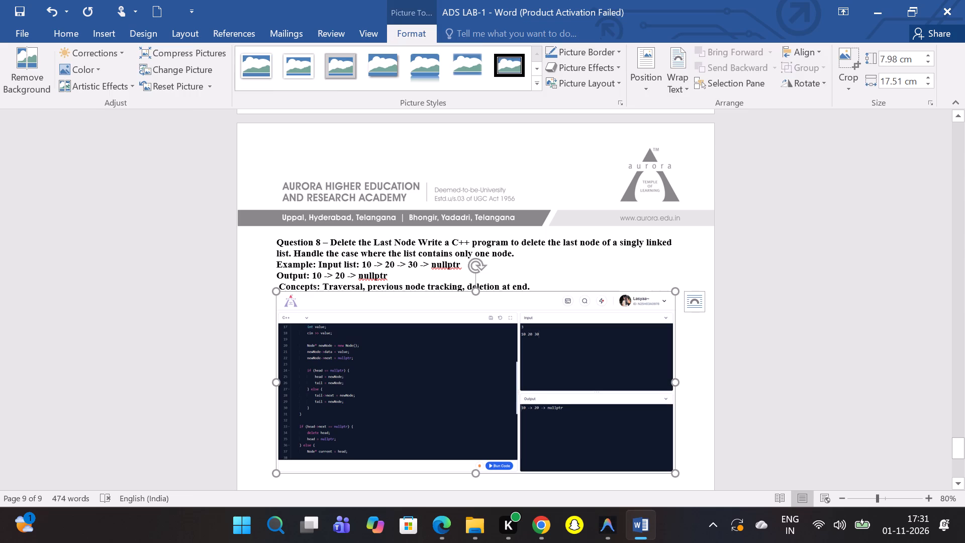
{"action": "scroll", "coordinate": [695, 468], "scroll_direction": "down", "scroll_amount": 1}
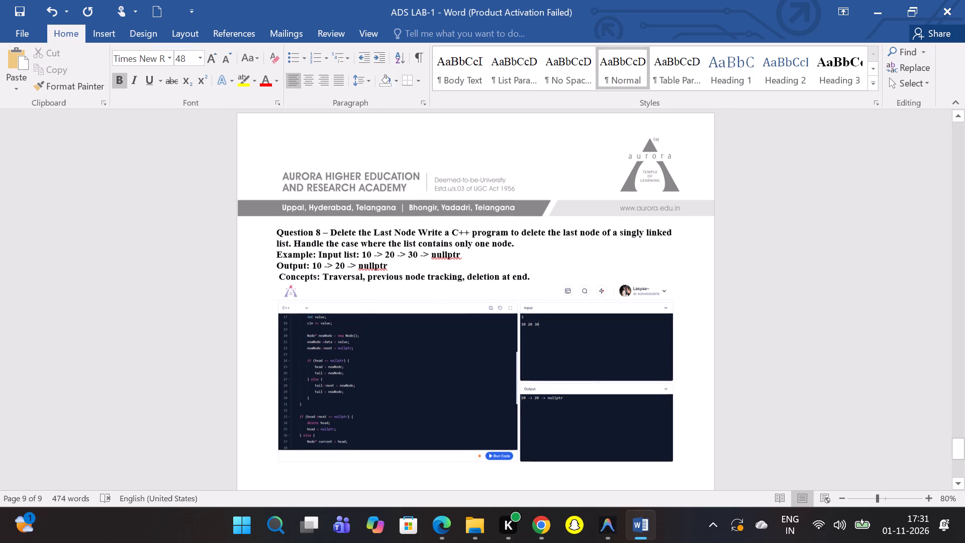
{"action": "scroll", "coordinate": [695, 468], "scroll_direction": "down", "scroll_amount": 1}
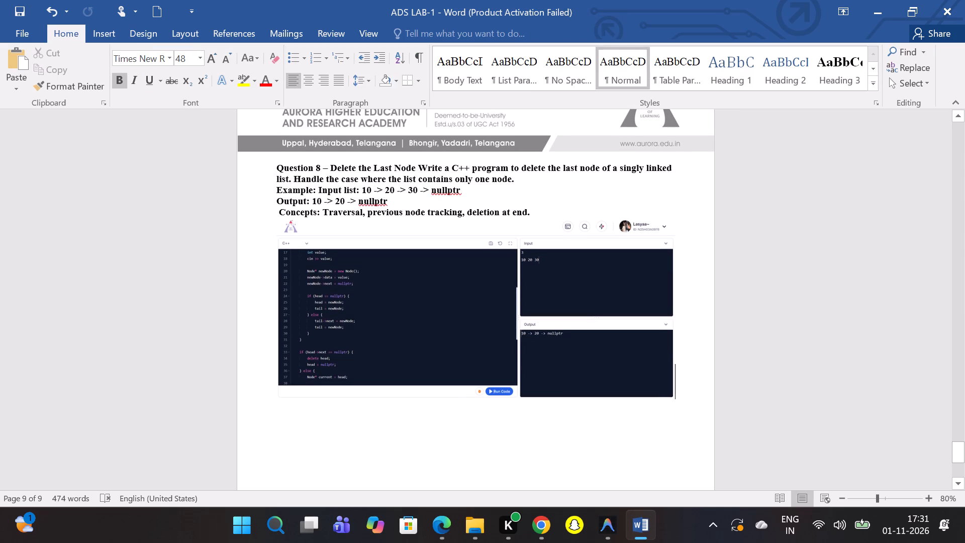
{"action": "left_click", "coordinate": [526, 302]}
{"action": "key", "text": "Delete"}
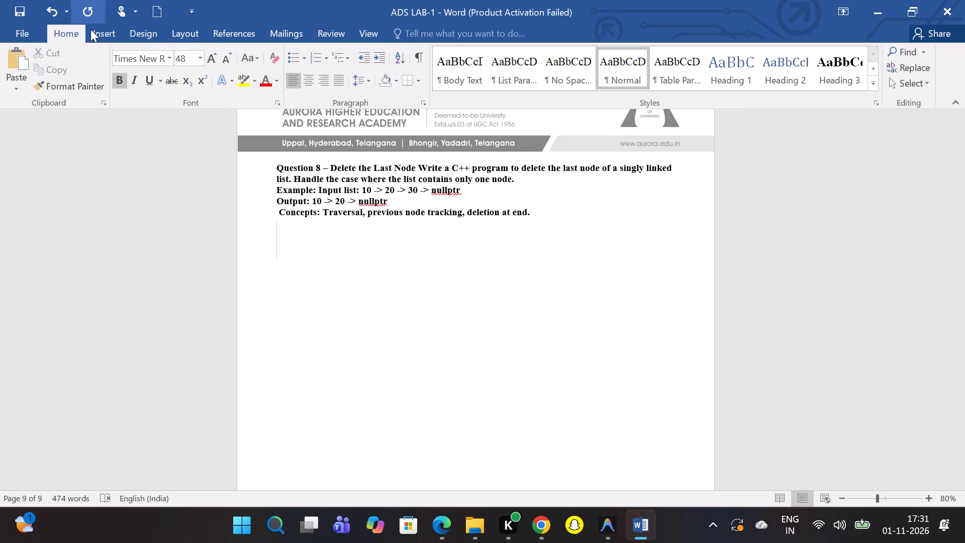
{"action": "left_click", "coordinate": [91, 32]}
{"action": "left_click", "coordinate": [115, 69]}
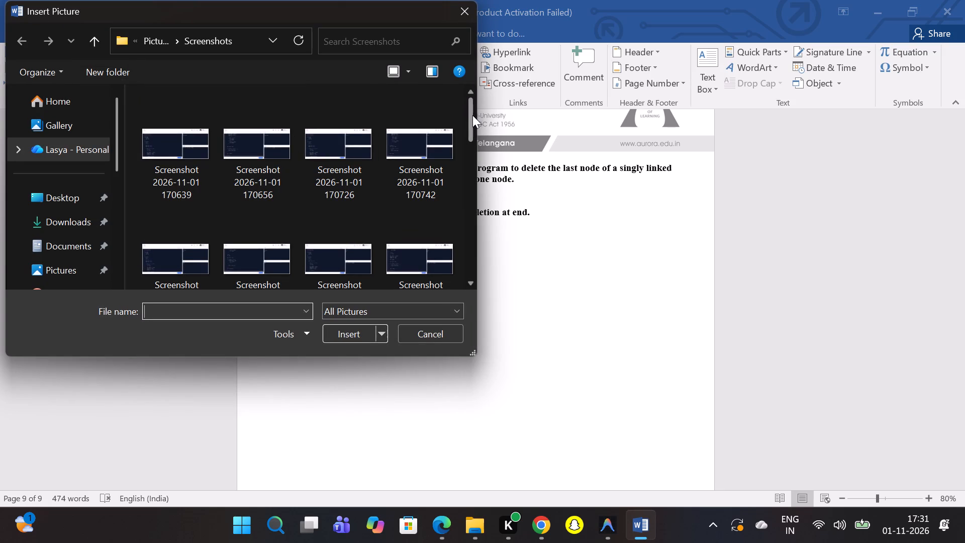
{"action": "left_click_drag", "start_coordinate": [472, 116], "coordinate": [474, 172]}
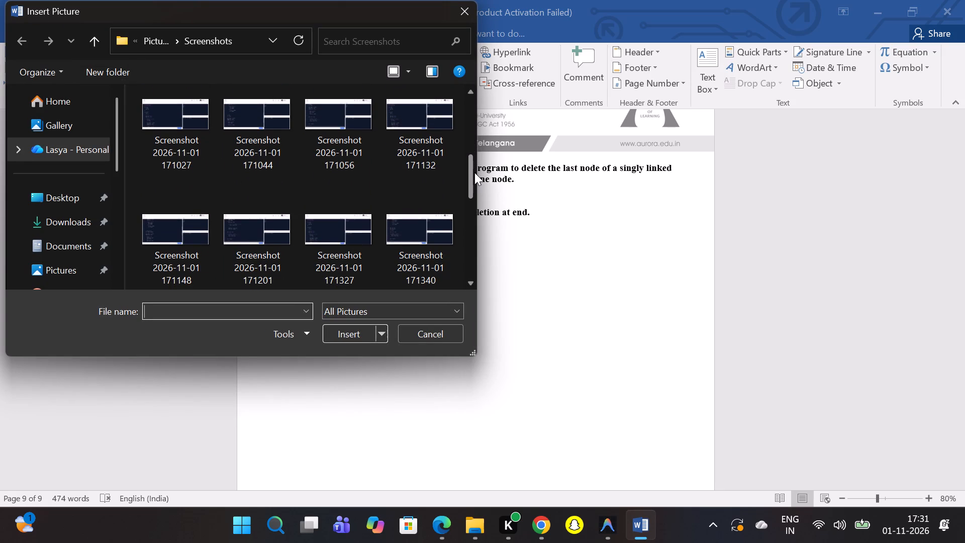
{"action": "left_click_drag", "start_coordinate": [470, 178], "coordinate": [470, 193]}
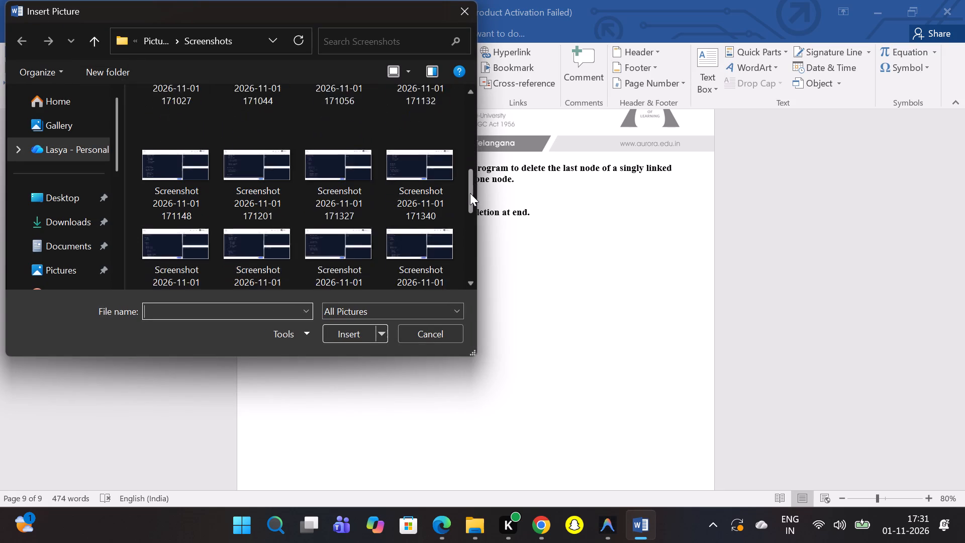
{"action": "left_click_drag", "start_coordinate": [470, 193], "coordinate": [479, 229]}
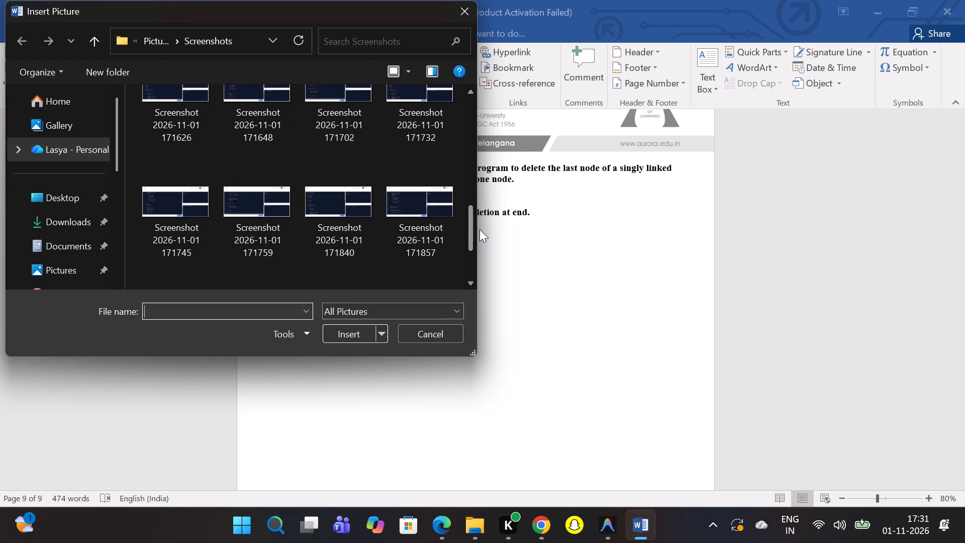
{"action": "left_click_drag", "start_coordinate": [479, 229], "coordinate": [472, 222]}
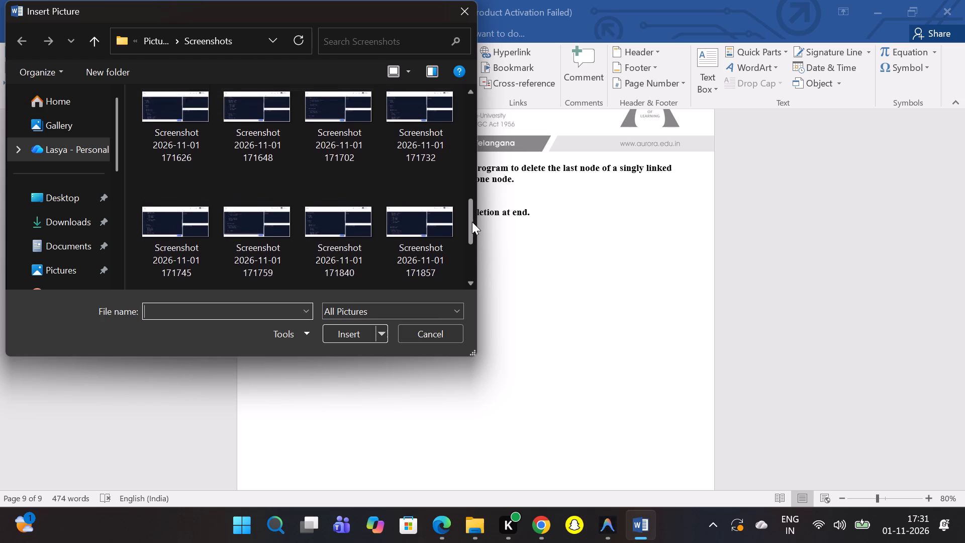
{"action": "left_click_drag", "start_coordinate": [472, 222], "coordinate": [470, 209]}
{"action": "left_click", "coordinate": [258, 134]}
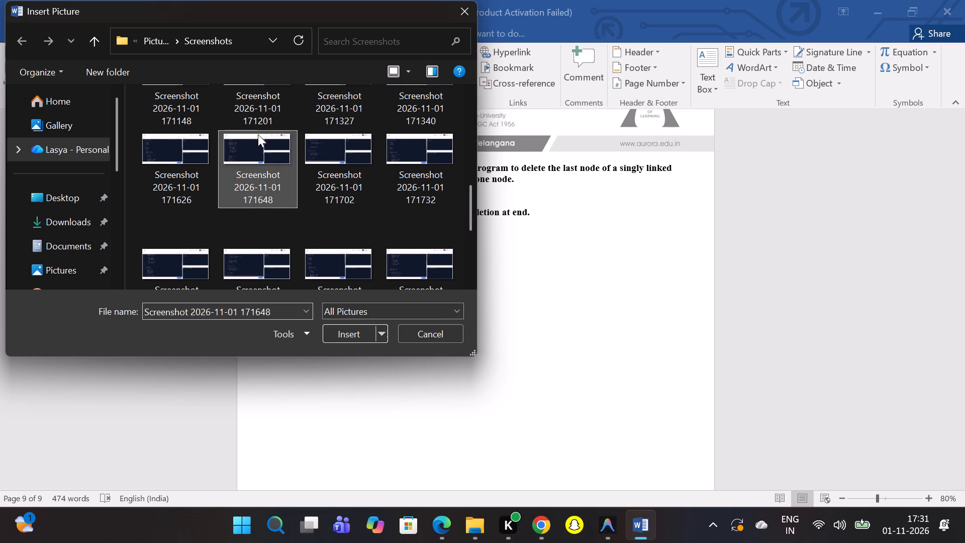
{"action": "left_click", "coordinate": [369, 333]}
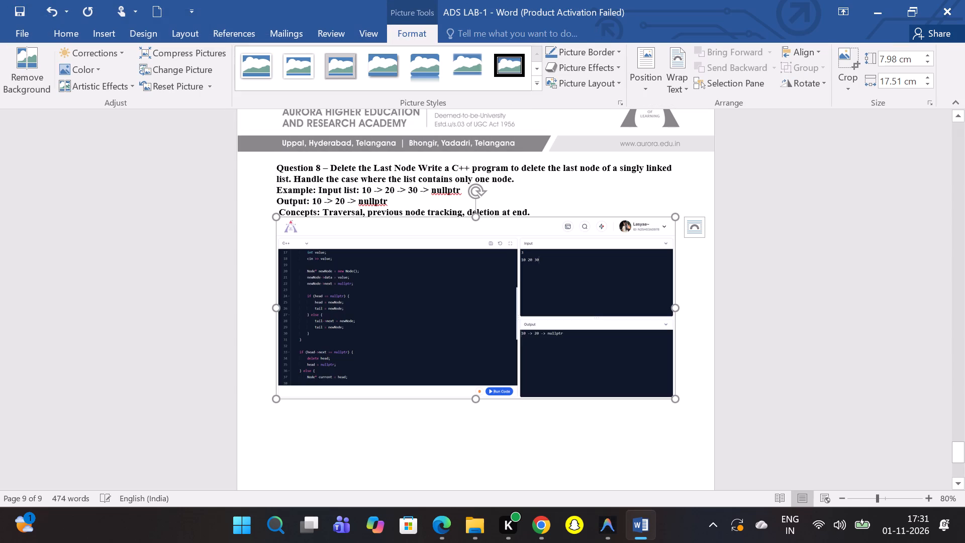
{"action": "left_click", "coordinate": [702, 405]}
{"action": "key", "text": "Return"}
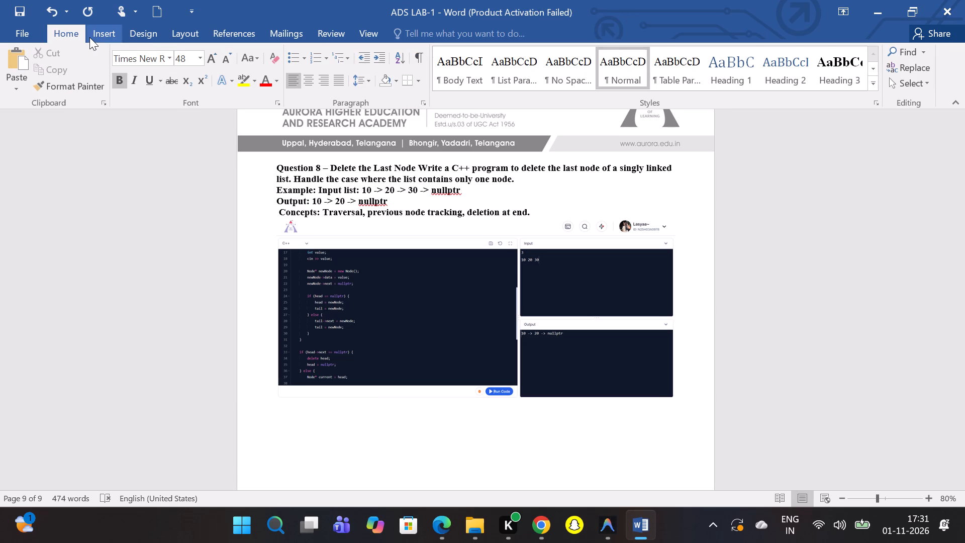
{"action": "scroll", "coordinate": [330, 182], "scroll_direction": "down", "scroll_amount": 1}
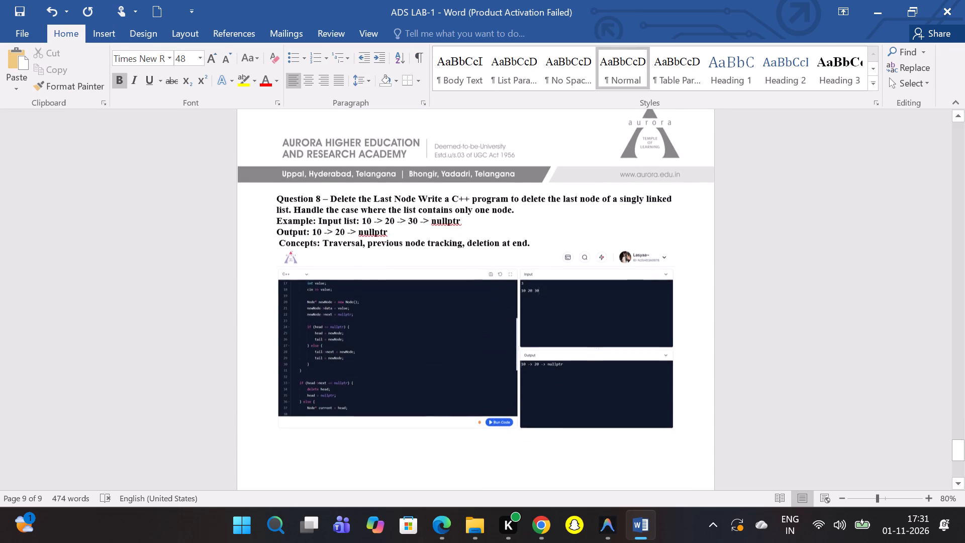
{"action": "left_click", "coordinate": [112, 32]}
{"action": "left_click", "coordinate": [131, 53]}
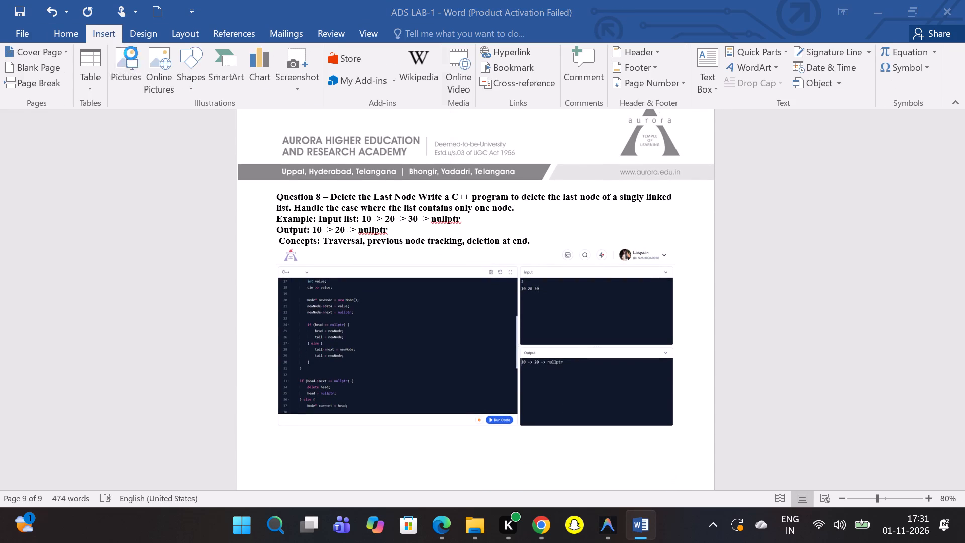
{"action": "scroll", "coordinate": [210, 158], "scroll_direction": "down", "scroll_amount": 5}
{"action": "scroll", "coordinate": [210, 158], "scroll_direction": "up", "scroll_amount": 1}
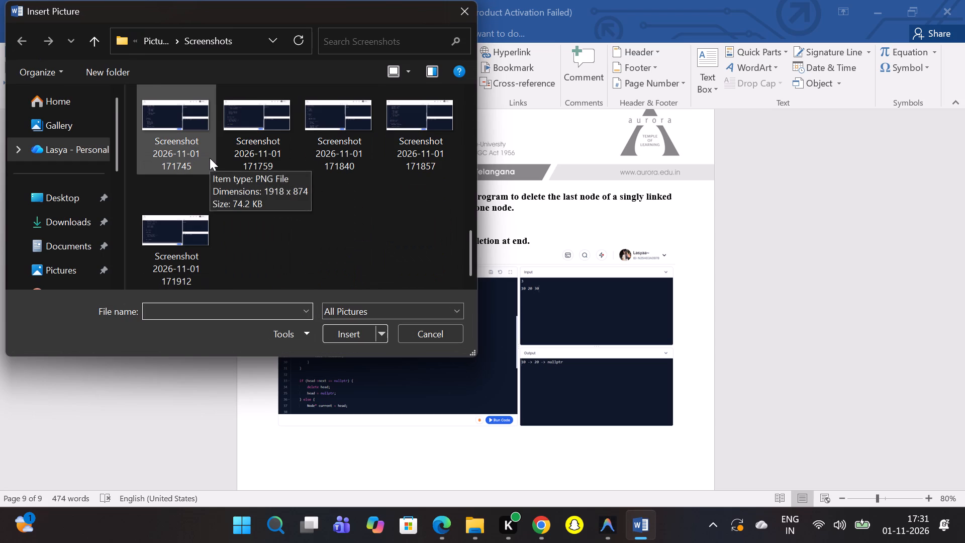
{"action": "scroll", "coordinate": [210, 158], "scroll_direction": "up", "scroll_amount": 2}
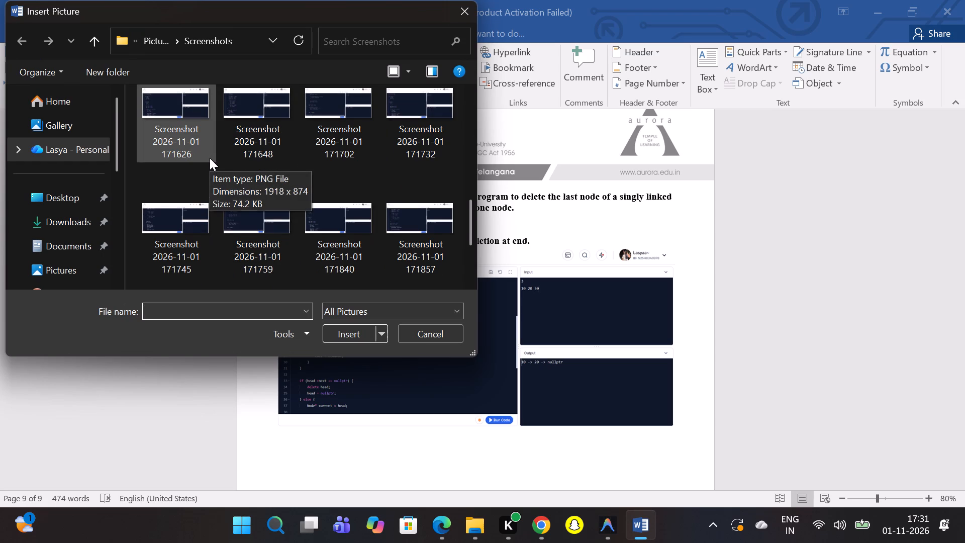
{"action": "left_click", "coordinate": [179, 112]}
{"action": "left_click", "coordinate": [323, 326]}
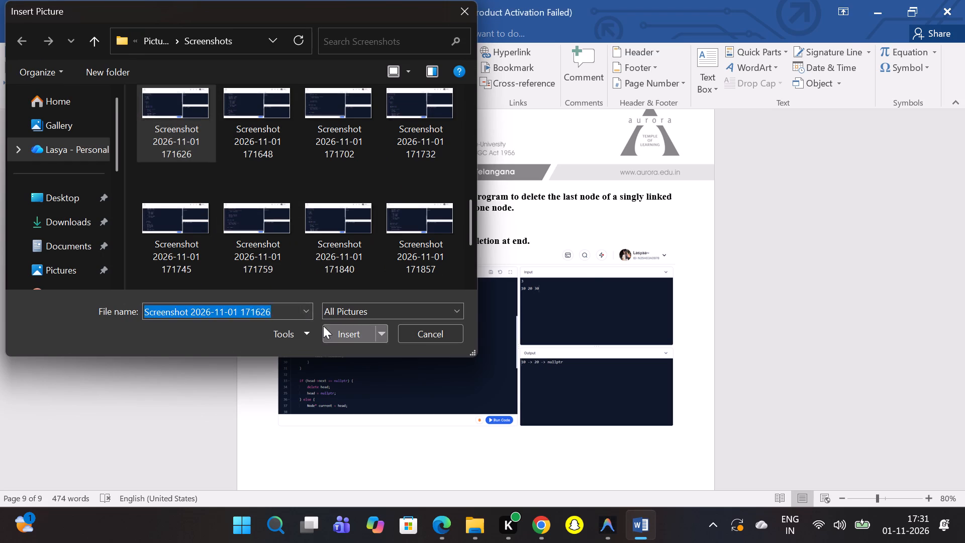
{"action": "scroll", "coordinate": [323, 326], "scroll_direction": "up", "scroll_amount": 1}
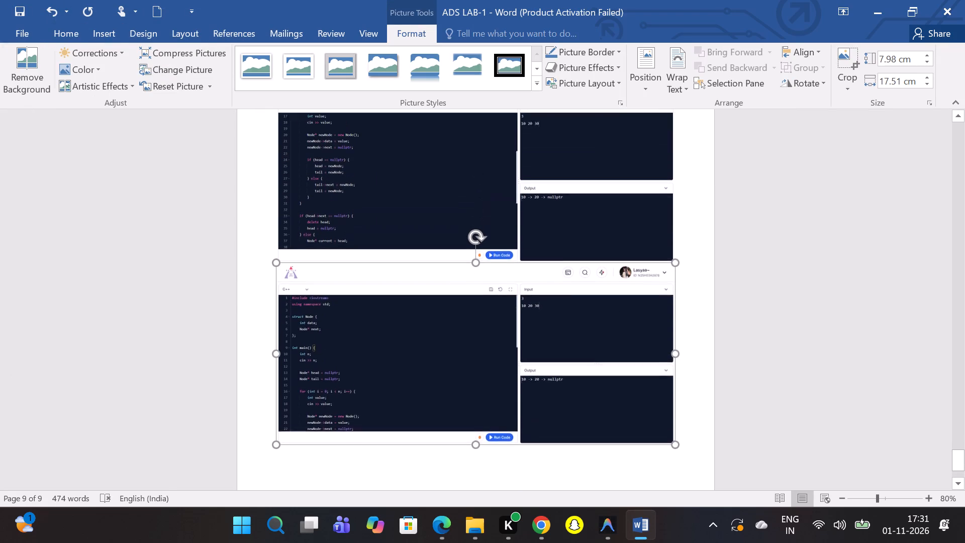
{"action": "scroll", "coordinate": [323, 326], "scroll_direction": "up", "scroll_amount": 1}
{"action": "left_click", "coordinate": [422, 256]}
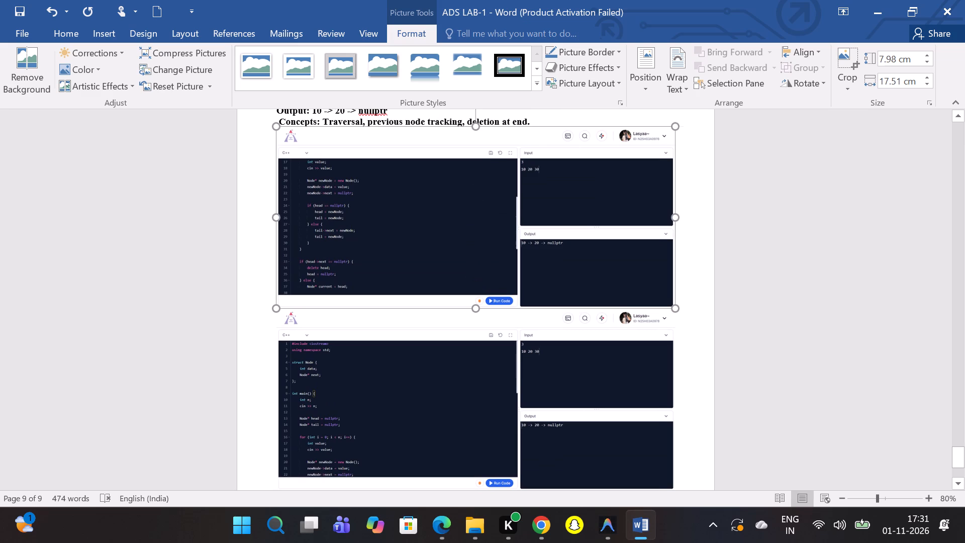
{"action": "key", "text": "ctrl+c"}
{"action": "key", "text": "BackSpace"}
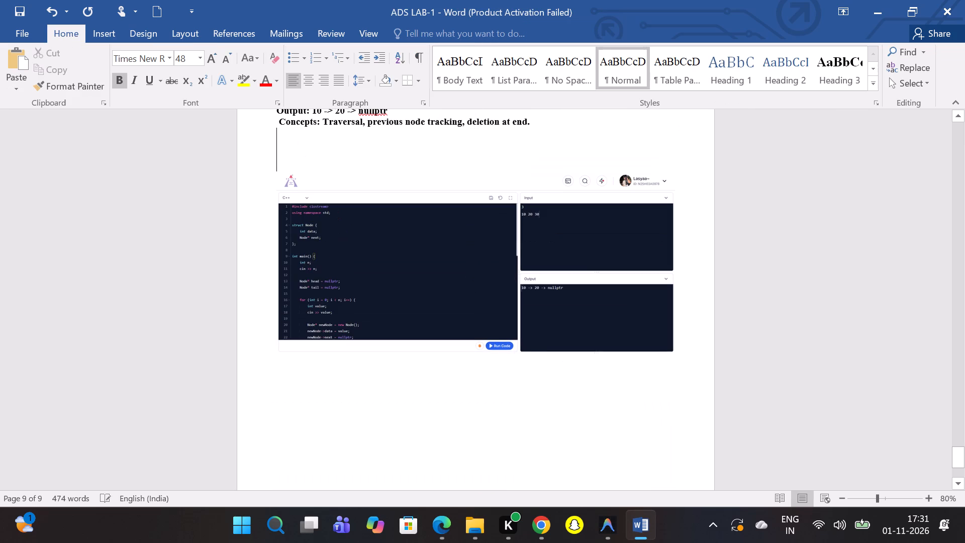
{"action": "key", "text": "BackSpace"}
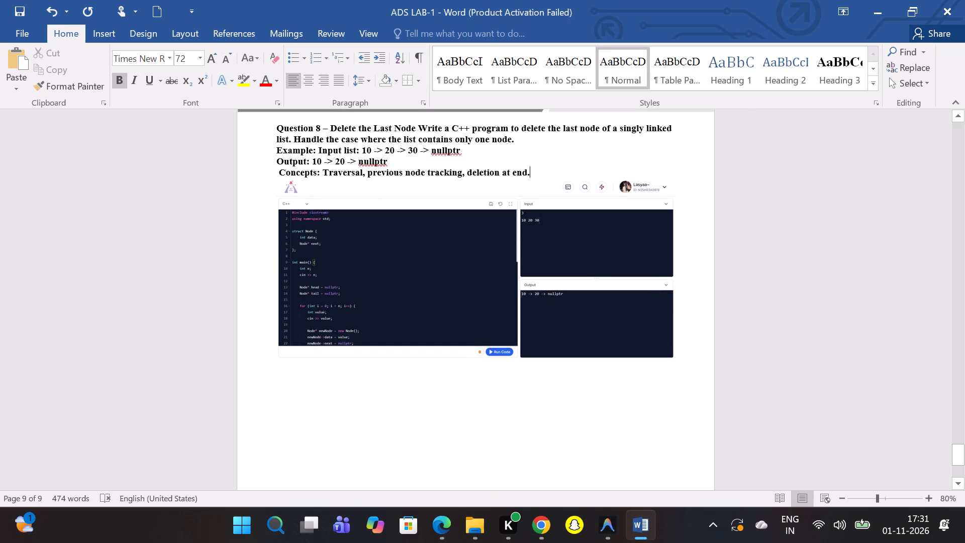
{"action": "left_click", "coordinate": [683, 349]}
{"action": "key", "text": "Return"}
{"action": "key", "text": "ctrl+v"}
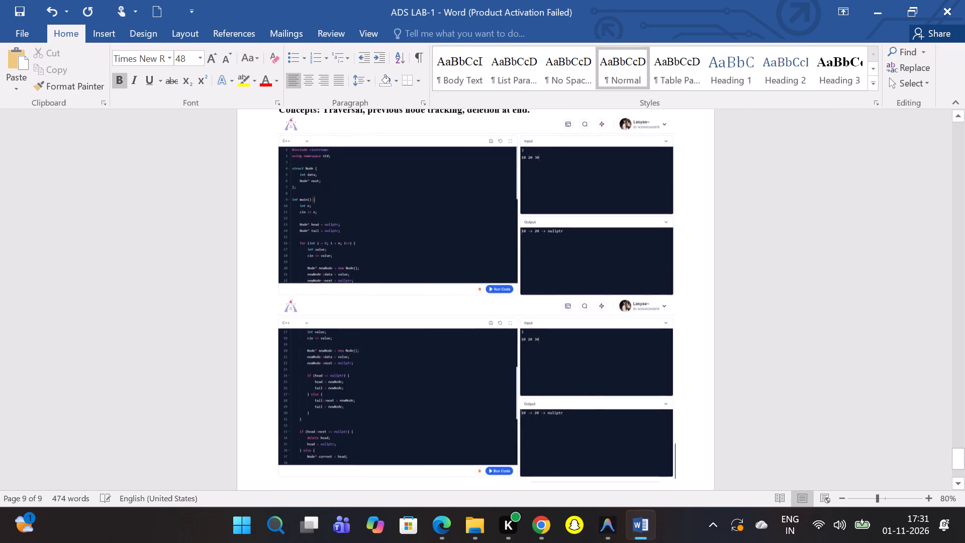
{"action": "scroll", "coordinate": [683, 349], "scroll_direction": "down", "scroll_amount": 1}
{"action": "key", "text": "Return"}
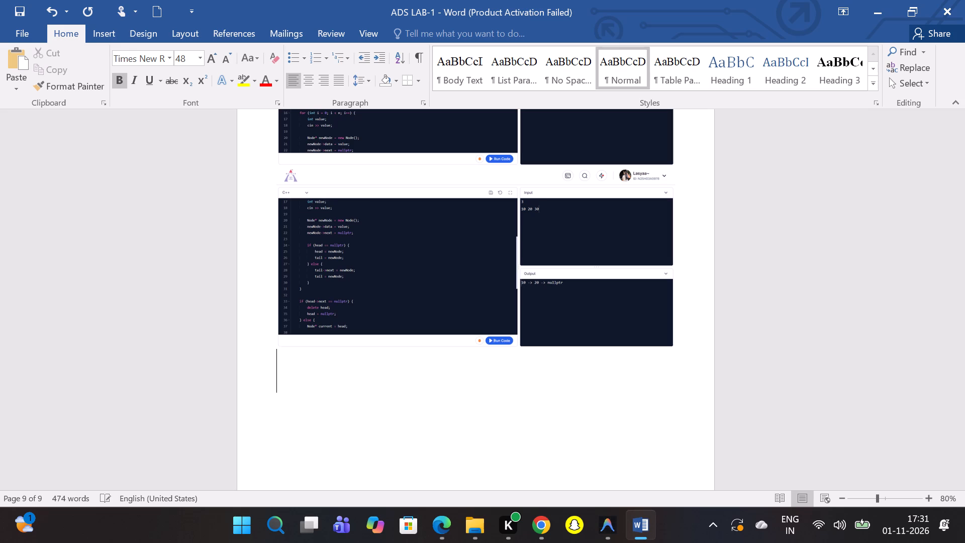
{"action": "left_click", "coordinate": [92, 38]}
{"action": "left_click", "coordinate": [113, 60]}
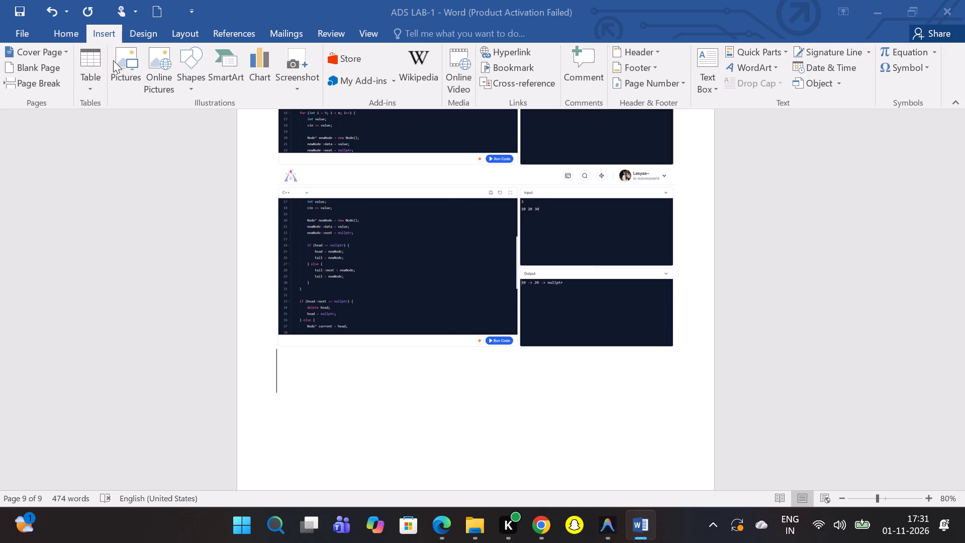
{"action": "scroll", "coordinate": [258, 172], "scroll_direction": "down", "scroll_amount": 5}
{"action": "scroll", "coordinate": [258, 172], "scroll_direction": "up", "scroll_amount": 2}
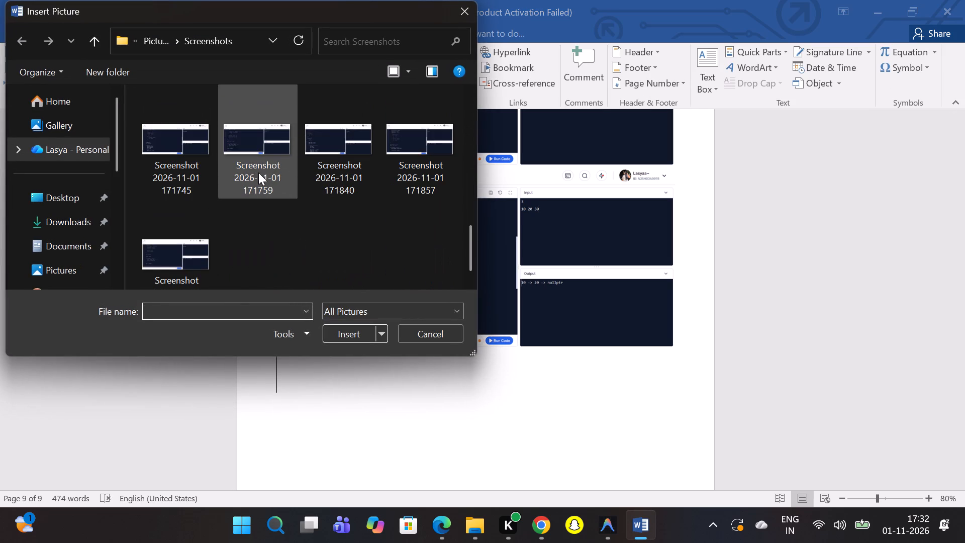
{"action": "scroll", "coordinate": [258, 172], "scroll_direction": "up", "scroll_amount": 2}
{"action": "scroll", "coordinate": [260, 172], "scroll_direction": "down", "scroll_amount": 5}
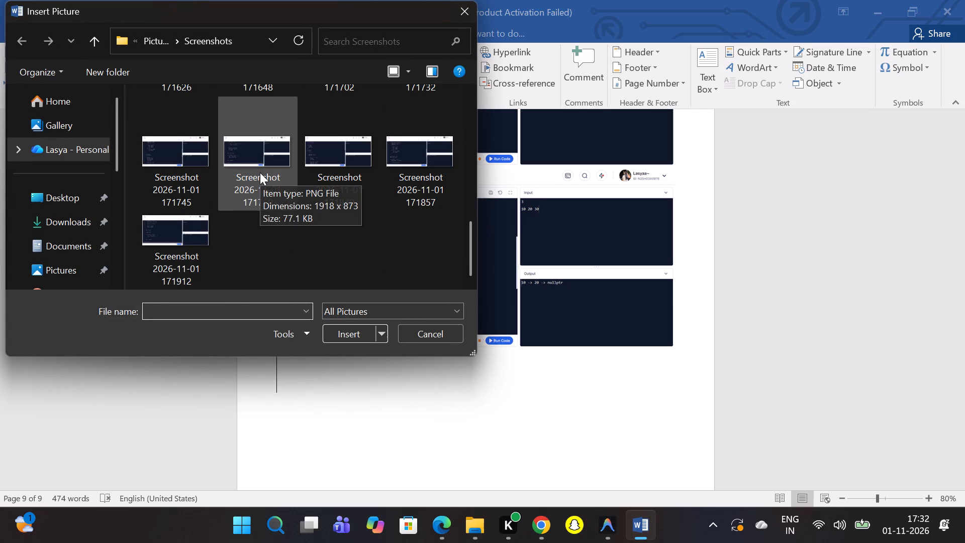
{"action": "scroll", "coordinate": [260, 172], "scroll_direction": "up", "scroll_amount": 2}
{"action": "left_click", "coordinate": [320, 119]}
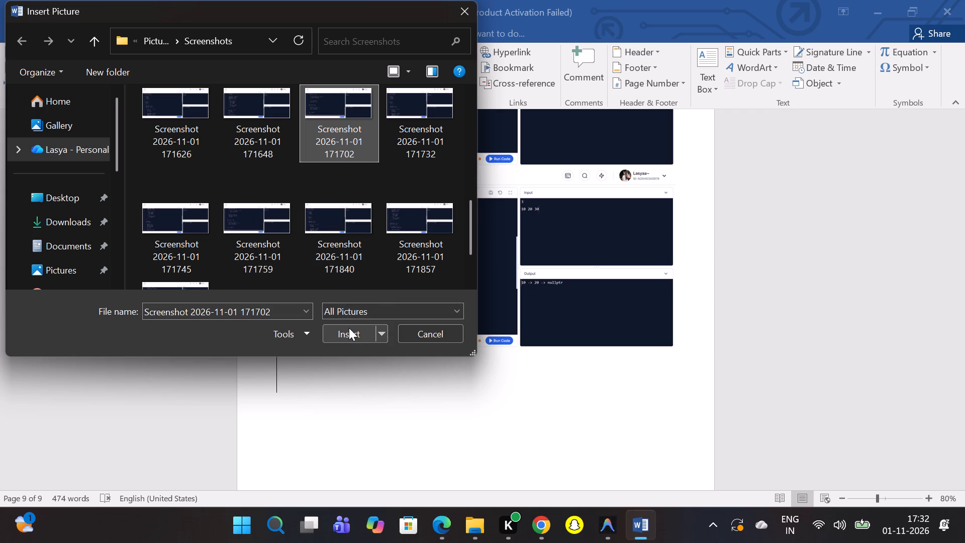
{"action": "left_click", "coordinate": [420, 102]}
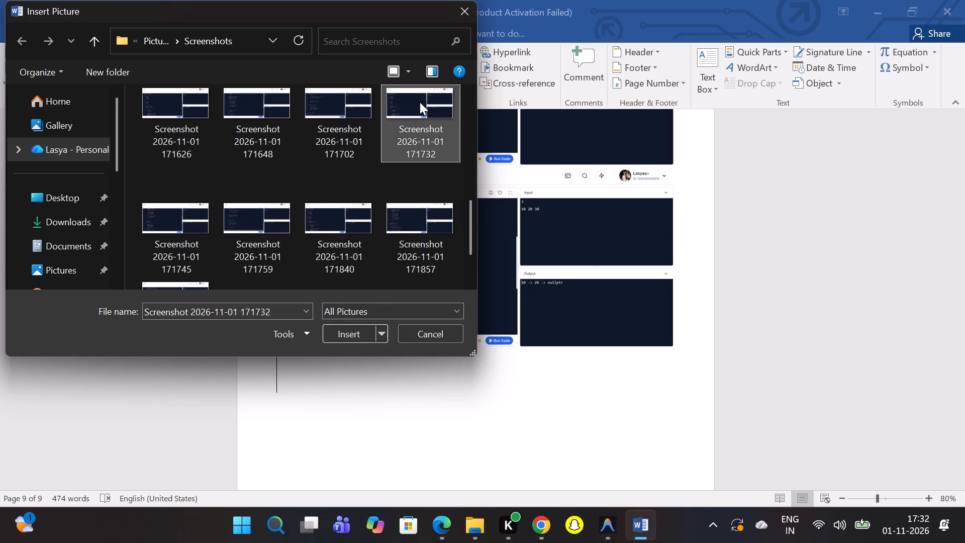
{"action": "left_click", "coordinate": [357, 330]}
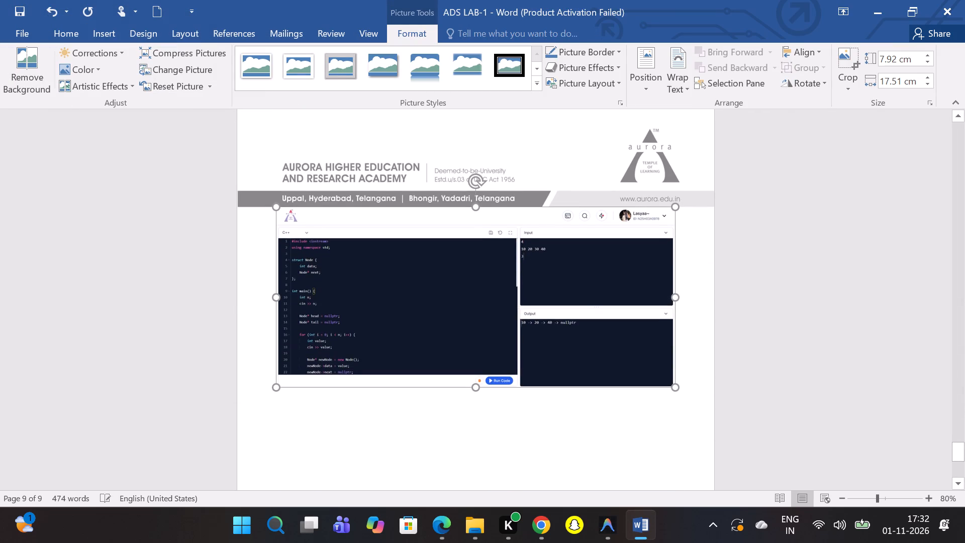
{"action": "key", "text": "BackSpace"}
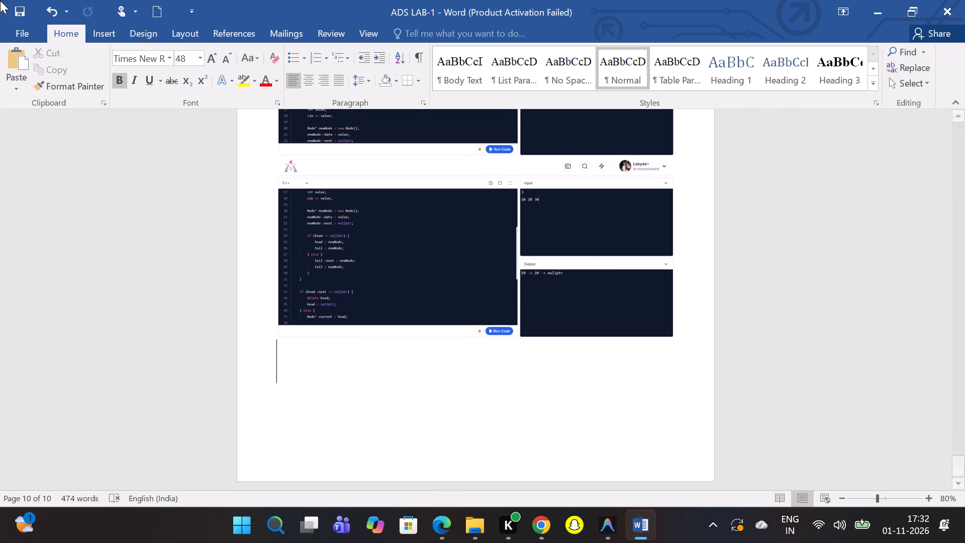
{"action": "left_click", "coordinate": [106, 34]}
{"action": "left_click", "coordinate": [118, 55]}
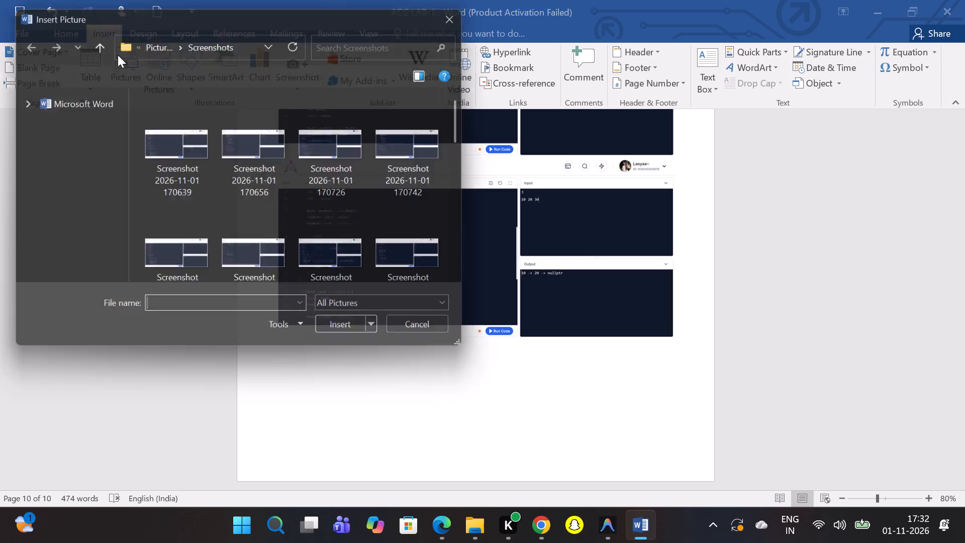
{"action": "scroll", "coordinate": [332, 233], "scroll_direction": "down", "scroll_amount": 4}
{"action": "scroll", "coordinate": [332, 233], "scroll_direction": "up", "scroll_amount": 1}
{"action": "left_click", "coordinate": [332, 233]}
{"action": "scroll", "coordinate": [332, 233], "scroll_direction": "up", "scroll_amount": 1}
{"action": "left_click", "coordinate": [340, 112]}
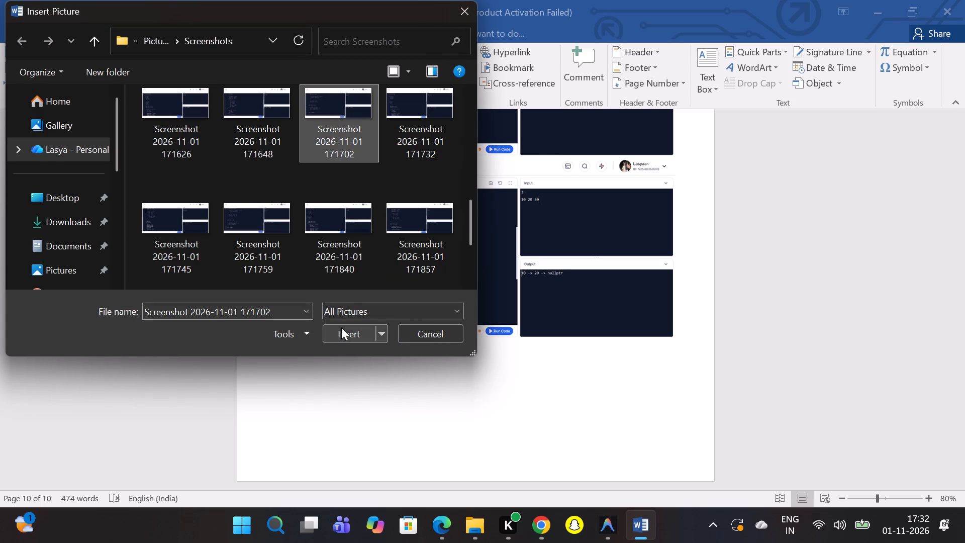
{"action": "left_click", "coordinate": [341, 327]}
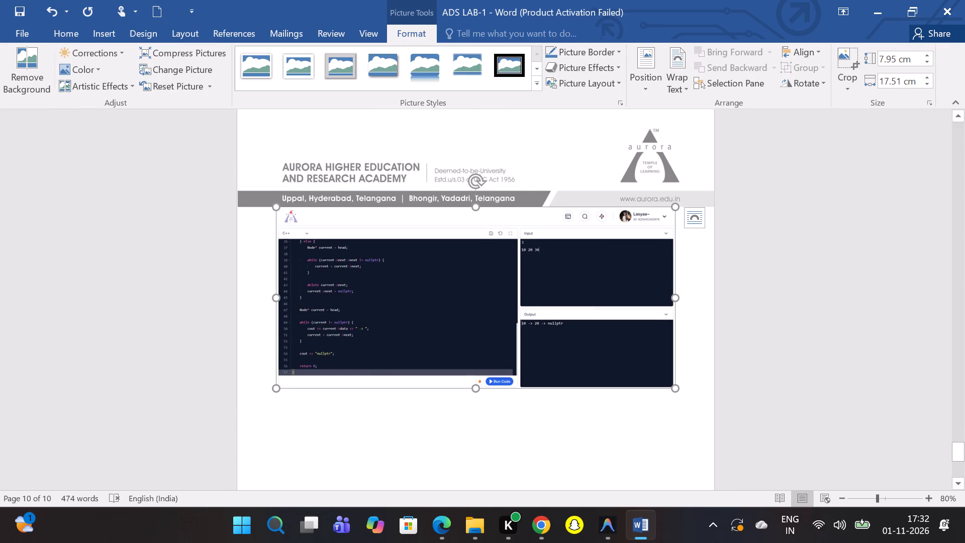
Copy the full Question 9 text from the lab report PDF in Chrome and paste it into Word, two lines below the last Question 8 picture.
{"action": "left_click", "coordinate": [708, 376]}
{"action": "key", "text": "Return"}
{"action": "key", "text": "Return"}
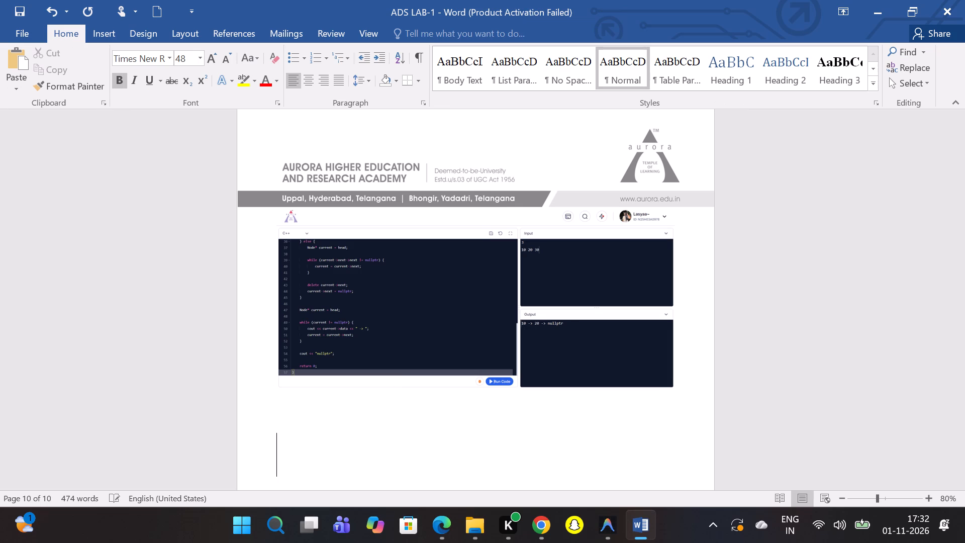
{"action": "scroll", "coordinate": [708, 376], "scroll_direction": "down", "scroll_amount": 2}
{"action": "left_click", "coordinate": [528, 535]}
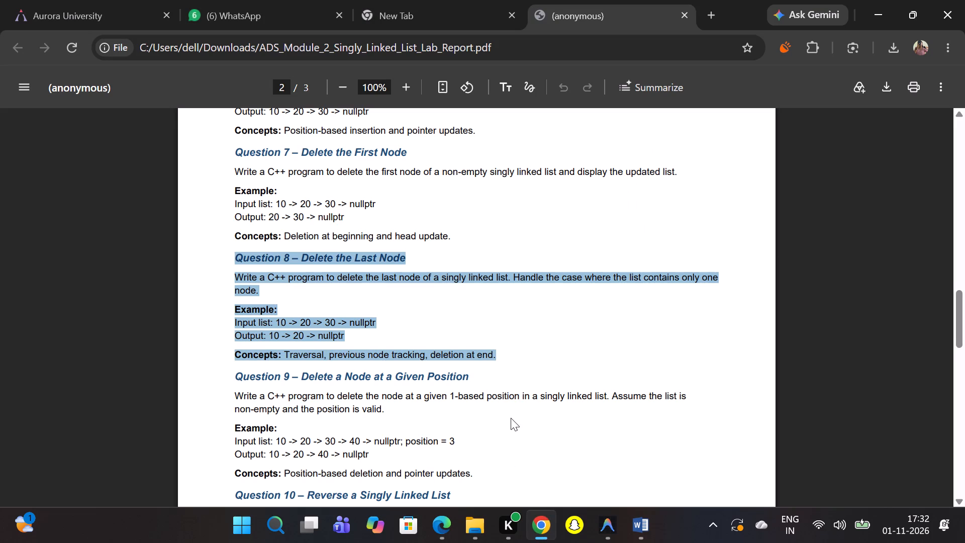
{"action": "scroll", "coordinate": [511, 418], "scroll_direction": "down", "scroll_amount": 1}
{"action": "left_click_drag", "start_coordinate": [475, 391], "coordinate": [288, 298]}
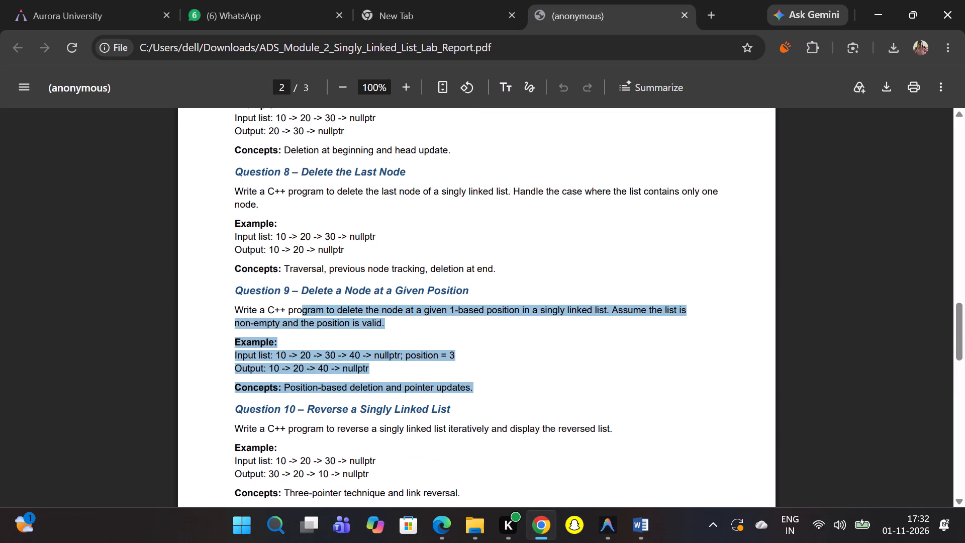
{"action": "left_click_drag", "start_coordinate": [288, 298], "coordinate": [236, 290]}
{"action": "key", "text": "ctrl+c"}
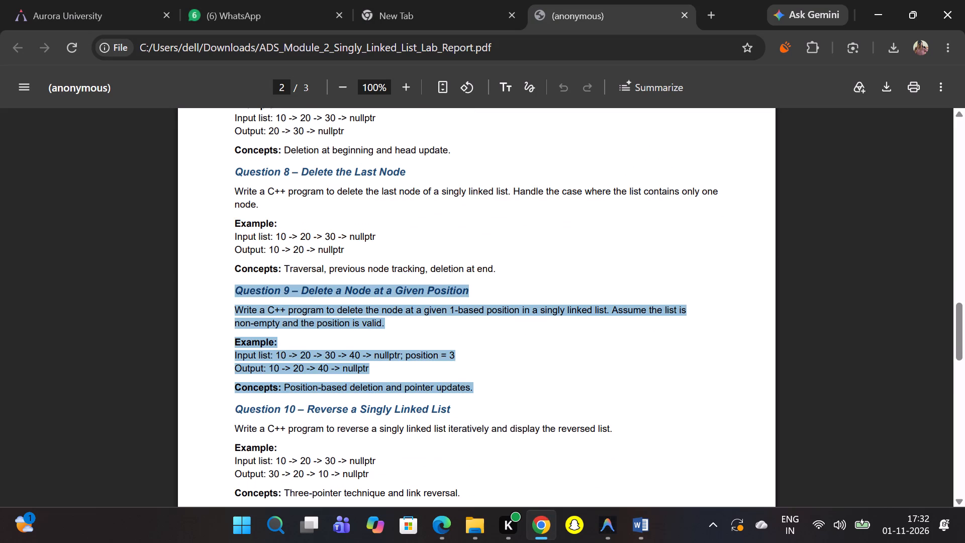
{"action": "left_click", "coordinate": [644, 521]}
{"action": "key", "text": "ctrl+v"}
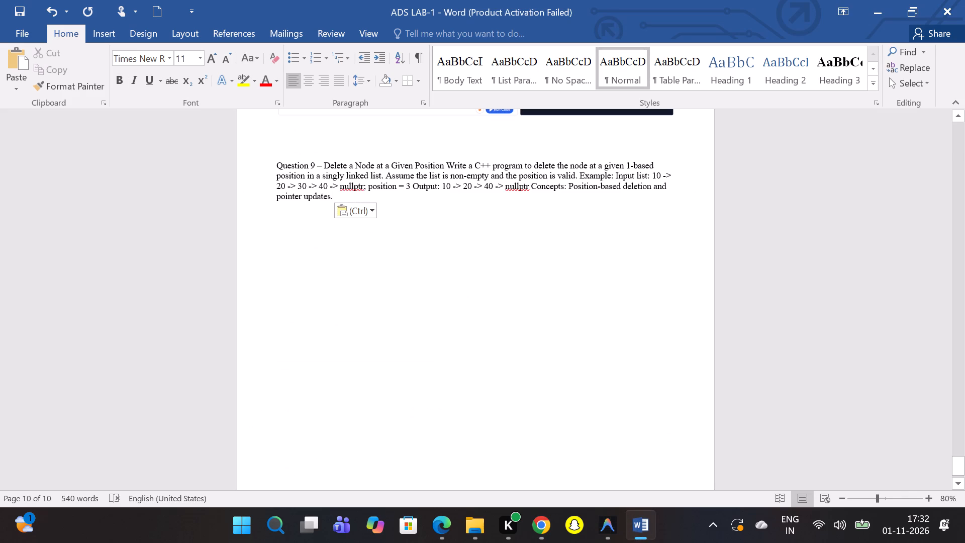
Break the Question 9 text so that Example, Output and Concepts each start on their own line.
{"action": "left_click", "coordinate": [580, 173]}
{"action": "key", "text": "Return"}
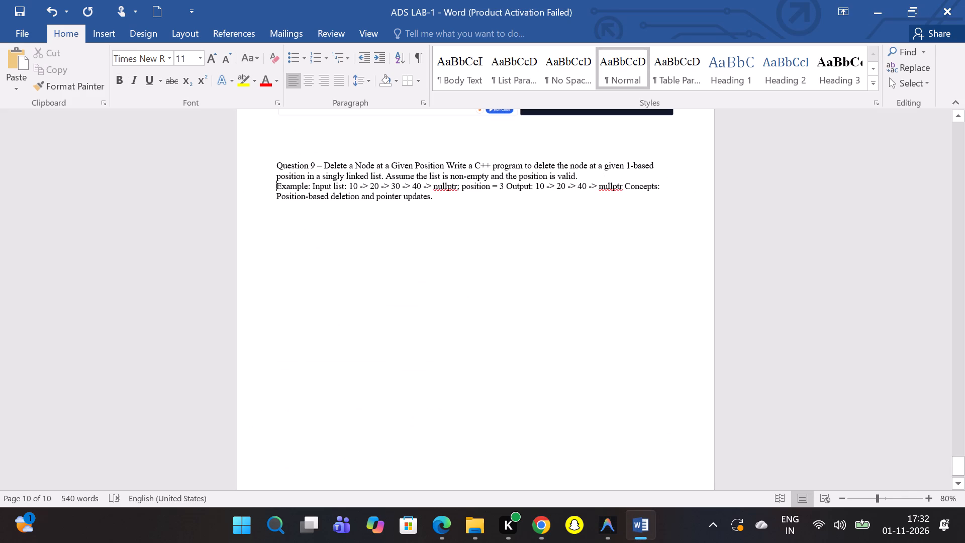
{"action": "left_click", "coordinate": [506, 185]}
{"action": "key", "text": "Return"}
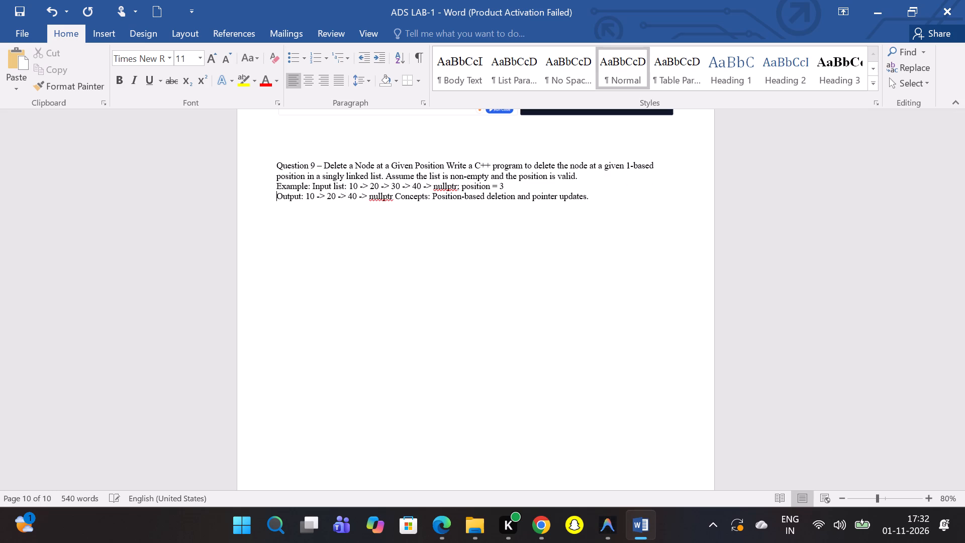
{"action": "left_click", "coordinate": [394, 191]}
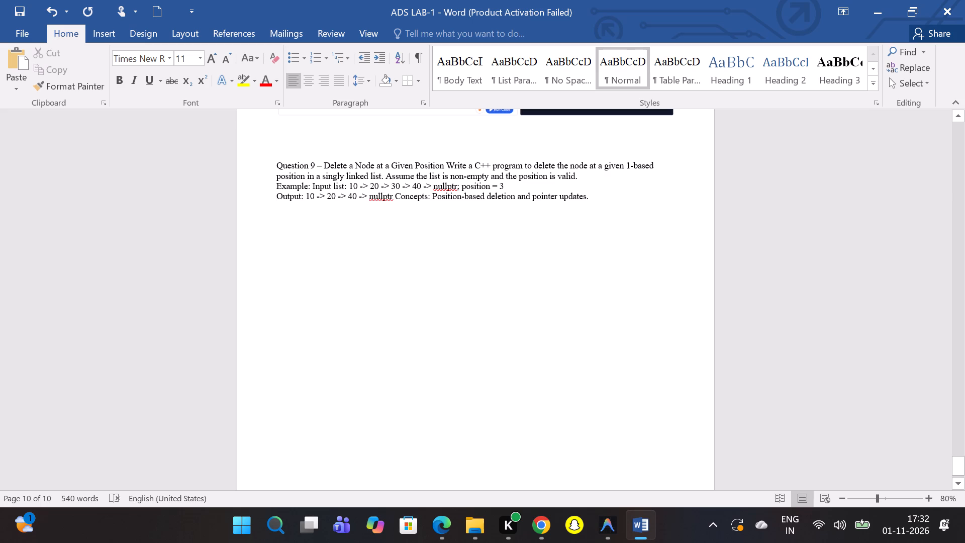
{"action": "key", "text": "Return"}
Make the whole Question 9 text bold at font size 12.
{"action": "left_click_drag", "start_coordinate": [478, 203], "coordinate": [346, 182]}
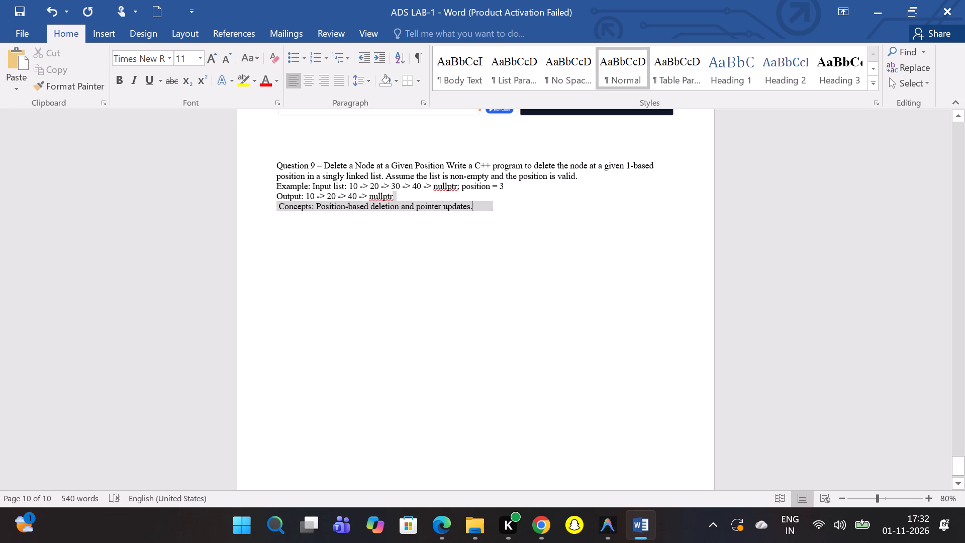
{"action": "left_click_drag", "start_coordinate": [346, 182], "coordinate": [280, 157]}
{"action": "left_click", "coordinate": [291, 130]}
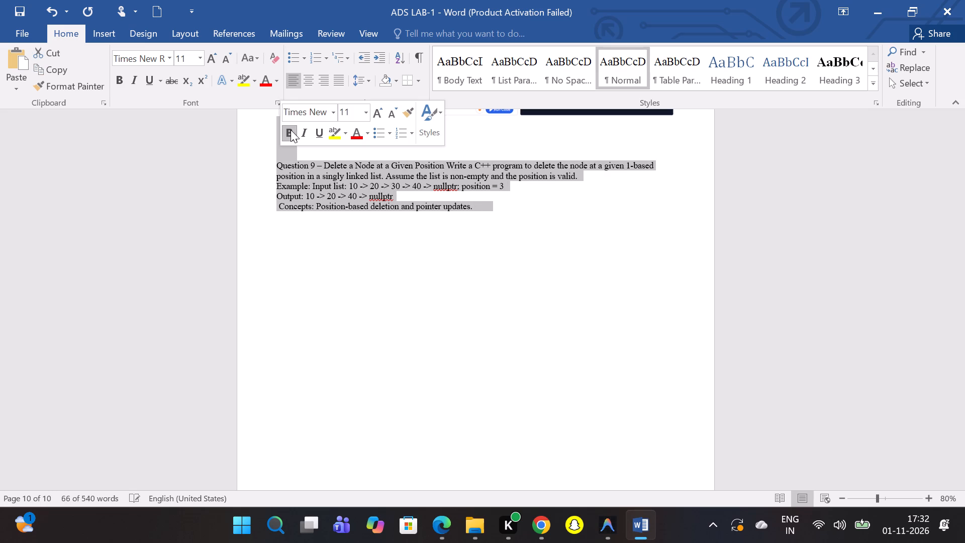
{"action": "left_click", "coordinate": [378, 119]}
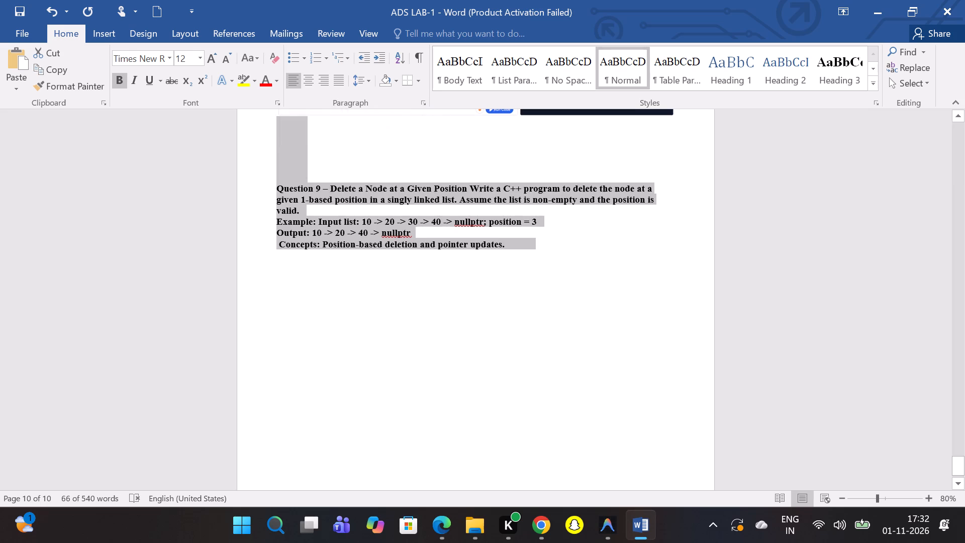
{"action": "left_click", "coordinate": [557, 245]}
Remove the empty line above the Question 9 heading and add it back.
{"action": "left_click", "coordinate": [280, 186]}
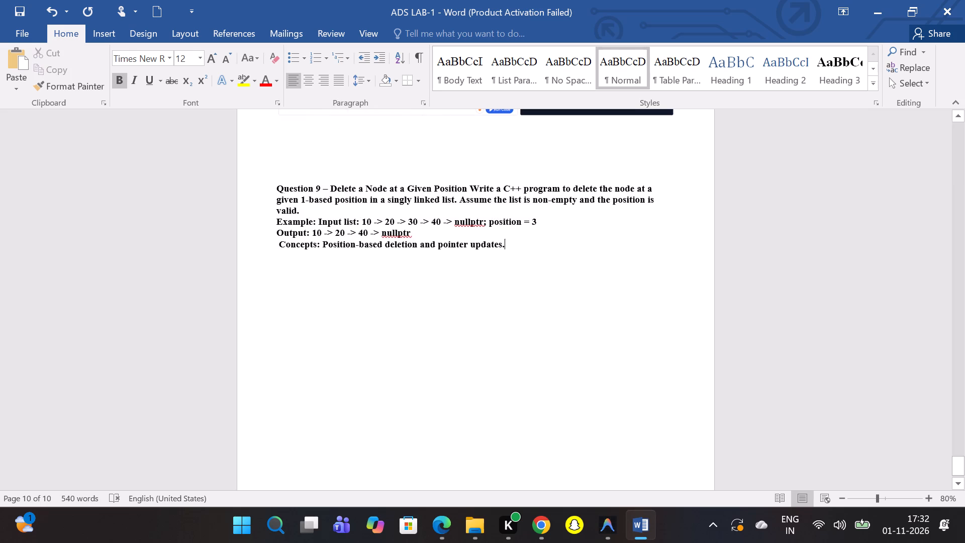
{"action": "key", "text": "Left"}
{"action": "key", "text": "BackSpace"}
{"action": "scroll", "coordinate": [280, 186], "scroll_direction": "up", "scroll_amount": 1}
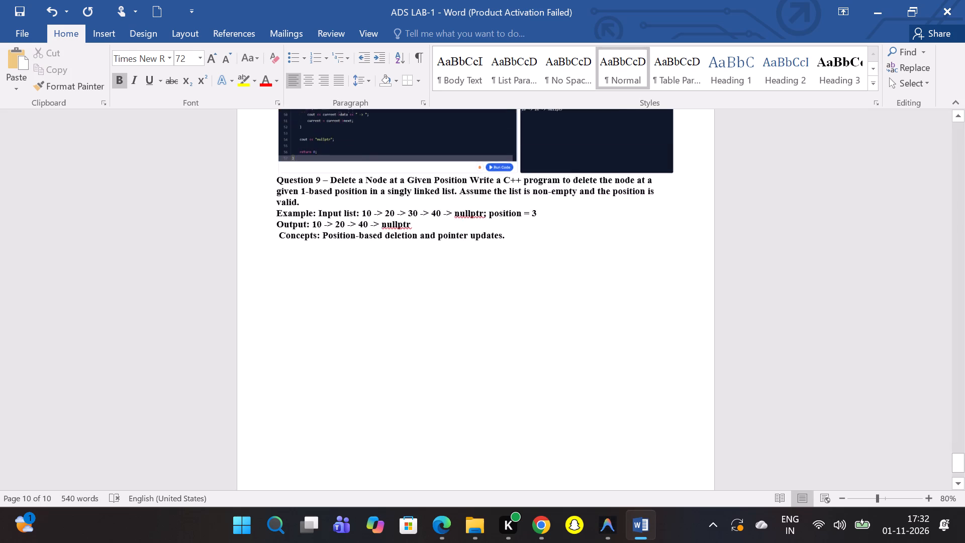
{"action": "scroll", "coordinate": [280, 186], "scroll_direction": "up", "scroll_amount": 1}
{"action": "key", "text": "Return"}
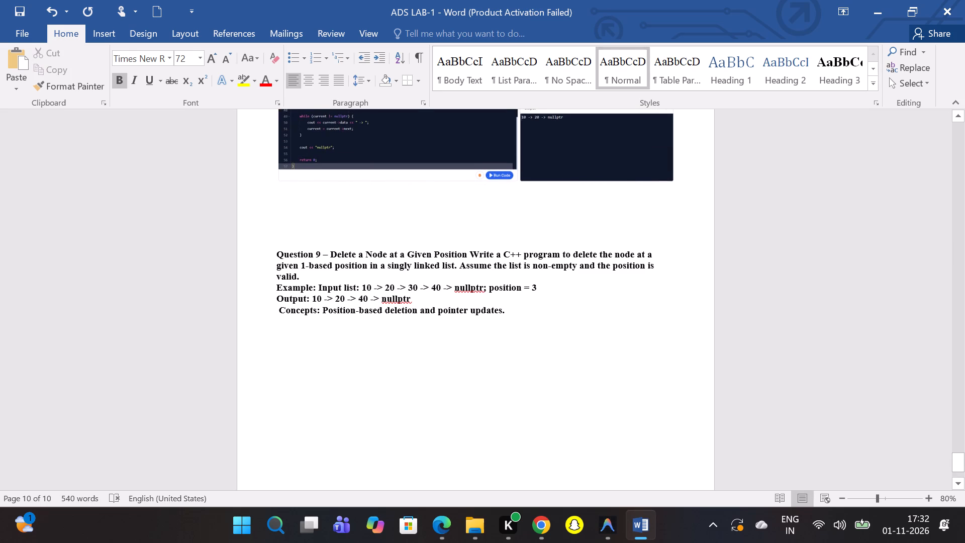
{"action": "left_click", "coordinate": [515, 317]}
{"action": "key", "text": "Return"}
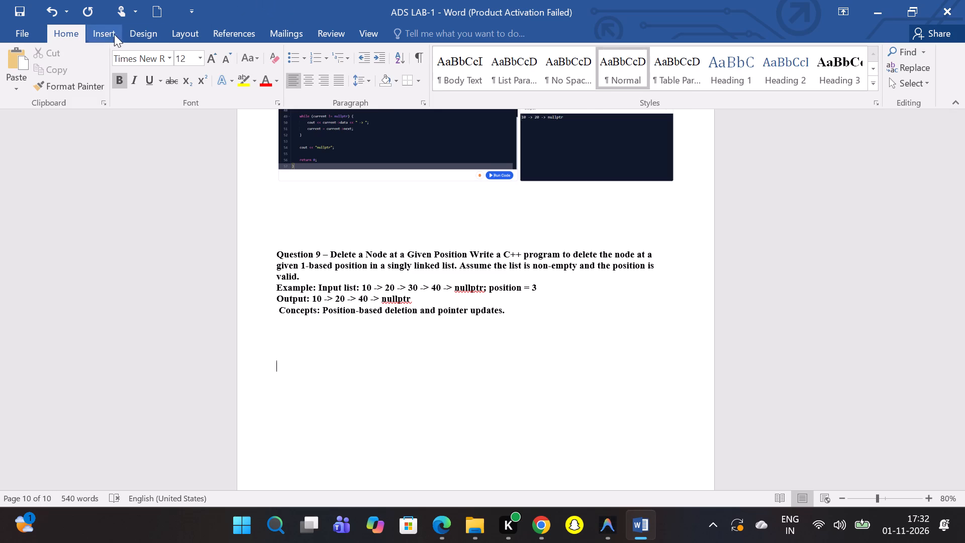
{"action": "left_click", "coordinate": [112, 34]}
{"action": "left_click", "coordinate": [118, 53]}
{"action": "scroll", "coordinate": [228, 130], "scroll_direction": "down", "scroll_amount": 3}
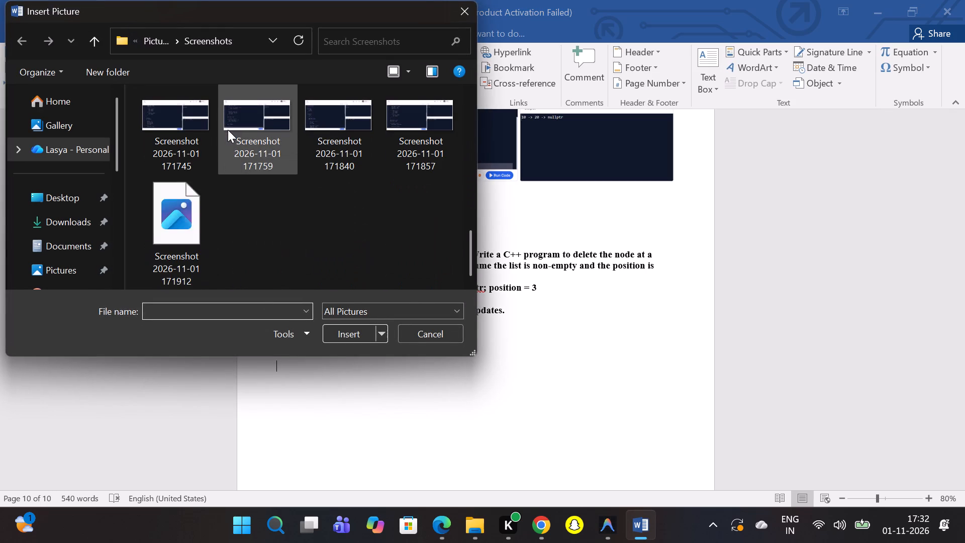
{"action": "scroll", "coordinate": [228, 130], "scroll_direction": "down", "scroll_amount": 1}
{"action": "scroll", "coordinate": [276, 132], "scroll_direction": "up", "scroll_amount": 1}
{"action": "scroll", "coordinate": [346, 129], "scroll_direction": "up", "scroll_amount": 1}
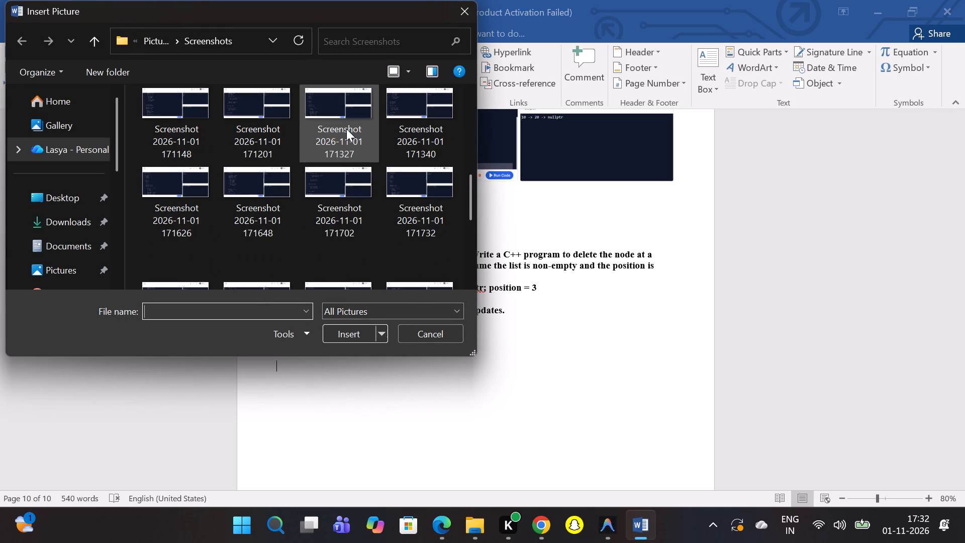
{"action": "scroll", "coordinate": [346, 129], "scroll_direction": "down", "scroll_amount": 5}
{"action": "scroll", "coordinate": [346, 129], "scroll_direction": "up", "scroll_amount": 1}
{"action": "right_click", "coordinate": [346, 129]}
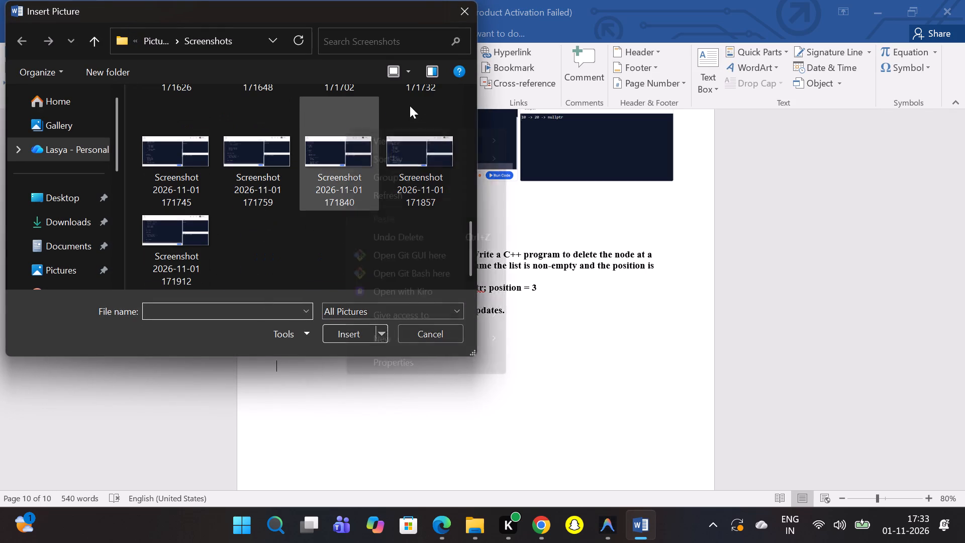
{"action": "left_click", "coordinate": [426, 89]}
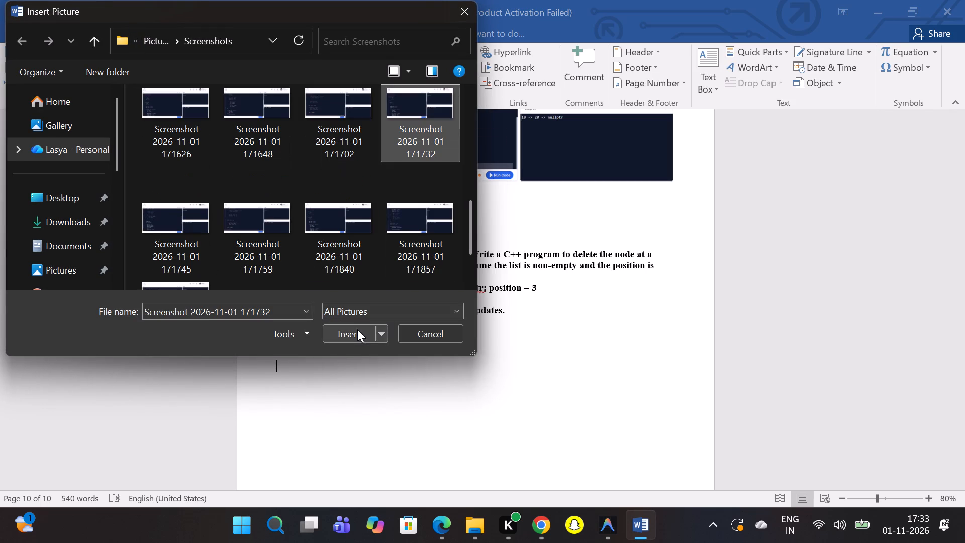
{"action": "left_click", "coordinate": [357, 329]}
Add two empty lines after the 171732 picture and reduce the last line's font size to 48.
{"action": "scroll", "coordinate": [357, 329], "scroll_direction": "down", "scroll_amount": 3}
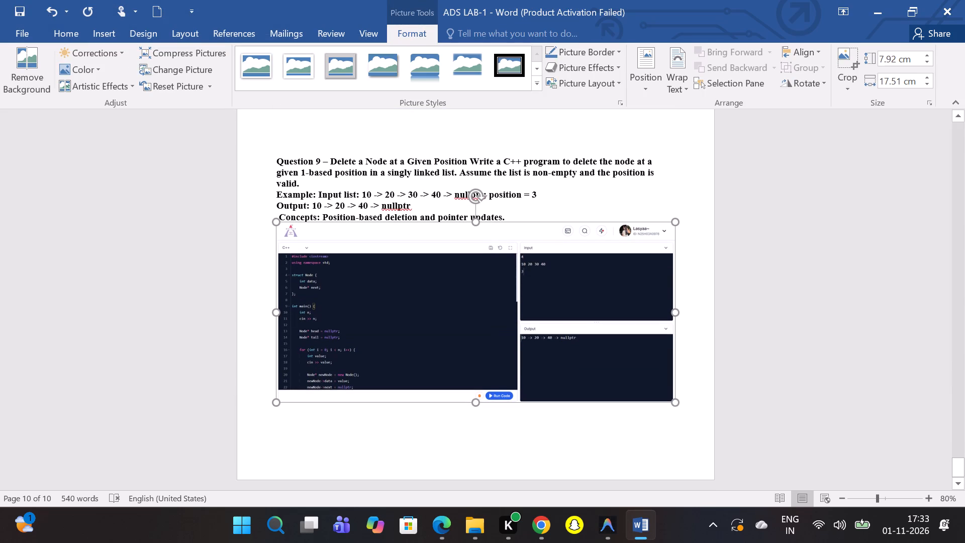
{"action": "left_click", "coordinate": [698, 402]}
{"action": "key", "text": "Return"}
{"action": "key", "text": "Return"}
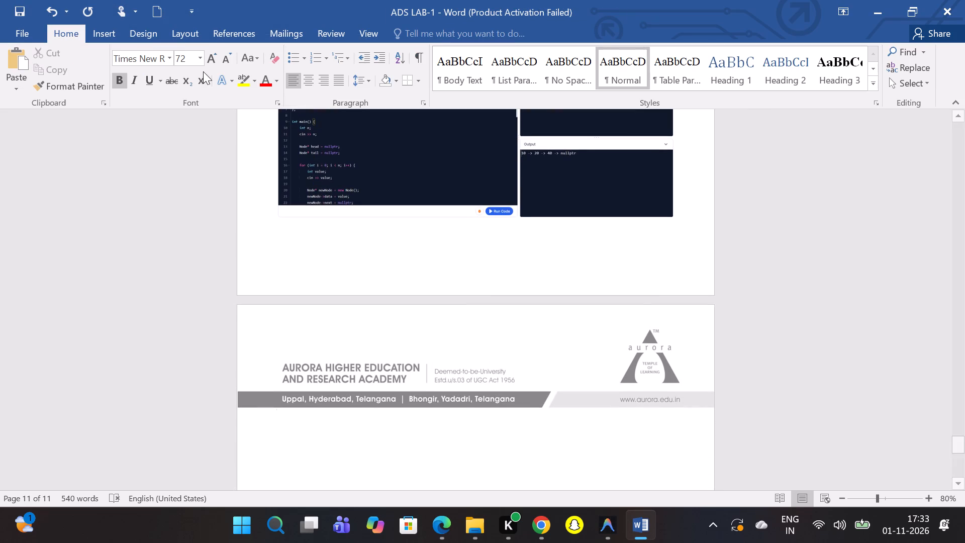
{"action": "scroll", "coordinate": [309, 321], "scroll_direction": "down", "scroll_amount": 3, "text": "ctrl"}
{"action": "scroll", "coordinate": [309, 321], "scroll_direction": "down", "scroll_amount": 2}
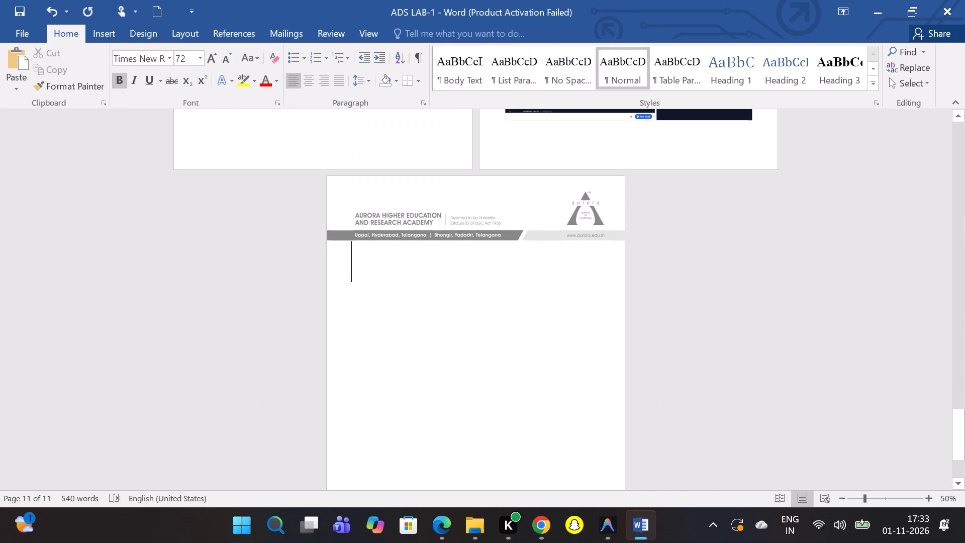
{"action": "left_click", "coordinate": [221, 61]}
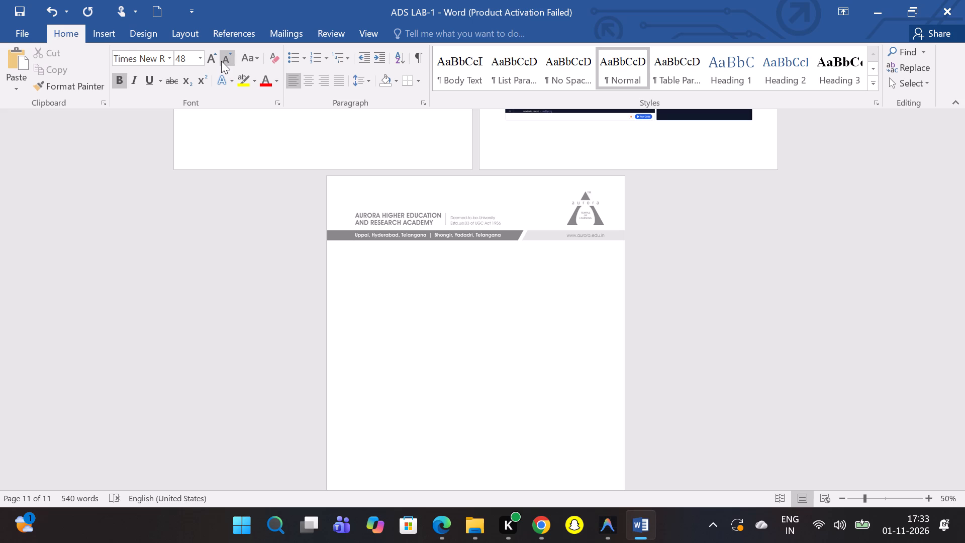
Delete the empty line between the last Question 8 picture and the Question 9 heading.
{"action": "scroll", "coordinate": [221, 61], "scroll_direction": "up", "scroll_amount": 3}
{"action": "scroll", "coordinate": [390, 59], "scroll_direction": "up", "scroll_amount": 4}
{"action": "scroll", "coordinate": [406, 185], "scroll_direction": "up", "scroll_amount": 2}
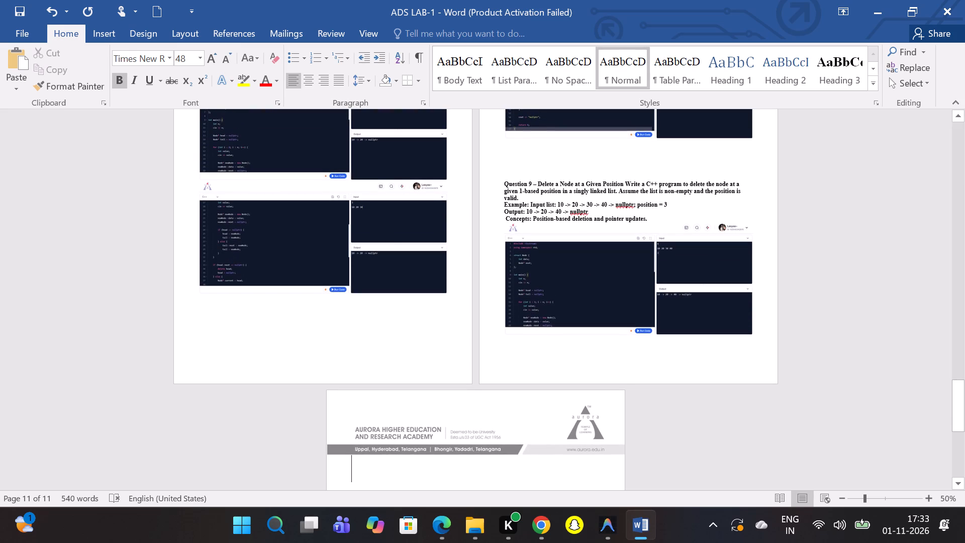
{"action": "left_click", "coordinate": [503, 184]}
{"action": "key", "text": "BackSpace"}
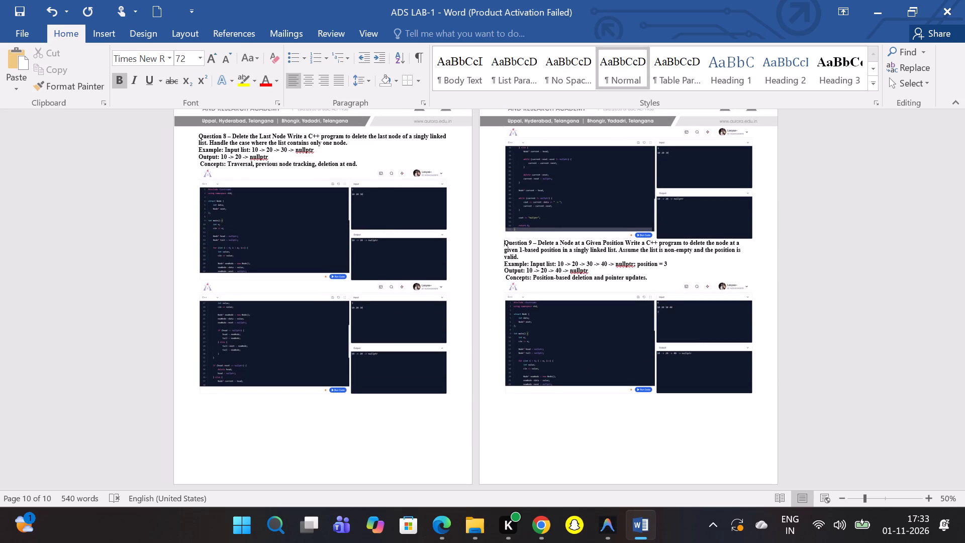
{"action": "scroll", "coordinate": [503, 184], "scroll_direction": "down", "scroll_amount": 3}
{"action": "scroll", "coordinate": [578, 427], "scroll_direction": "down", "scroll_amount": 2}
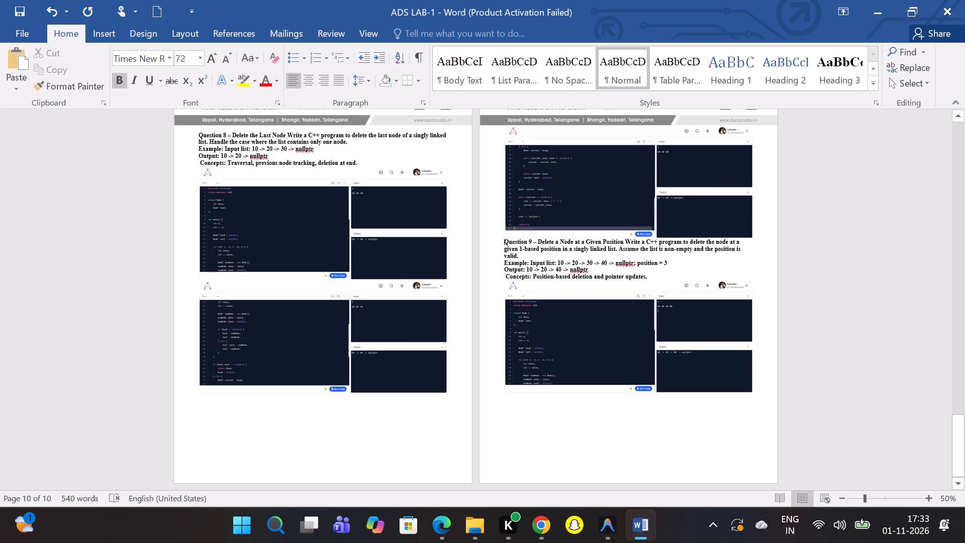
{"action": "left_click", "coordinate": [759, 388]}
{"action": "key", "text": "Return"}
{"action": "key", "text": "Return"}
{"action": "key", "text": "Return"}
{"action": "key", "text": "Return"}
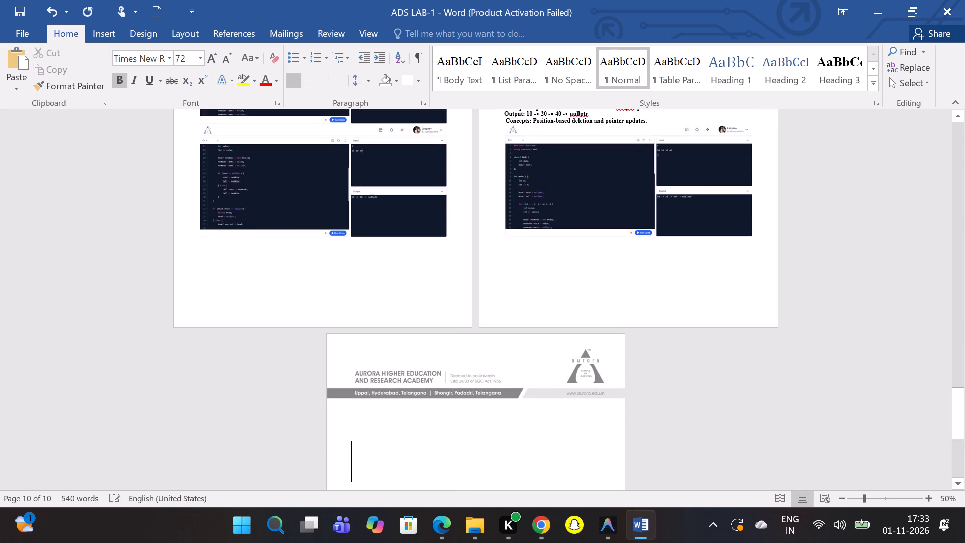
{"action": "key", "text": "BackSpace"}
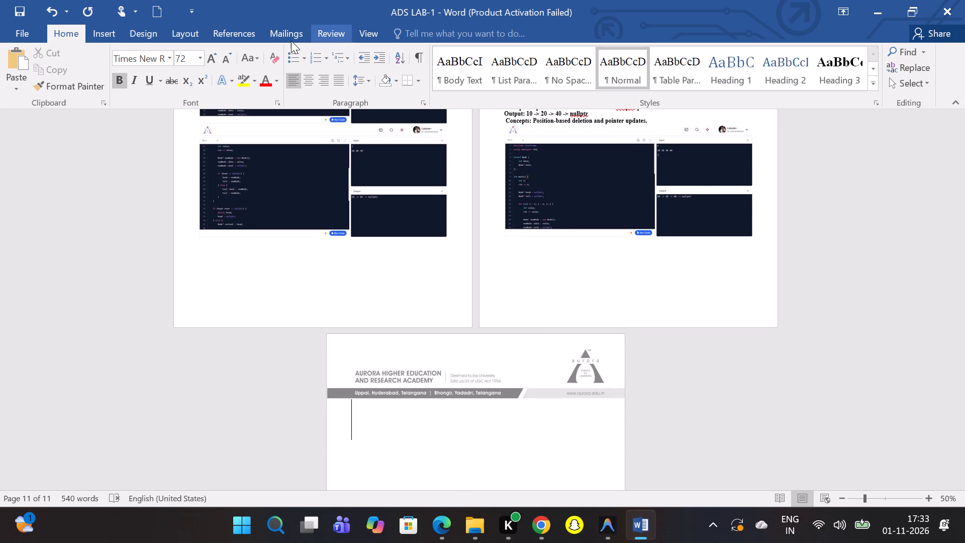
{"action": "left_click", "coordinate": [108, 38]}
{"action": "left_click", "coordinate": [124, 59]}
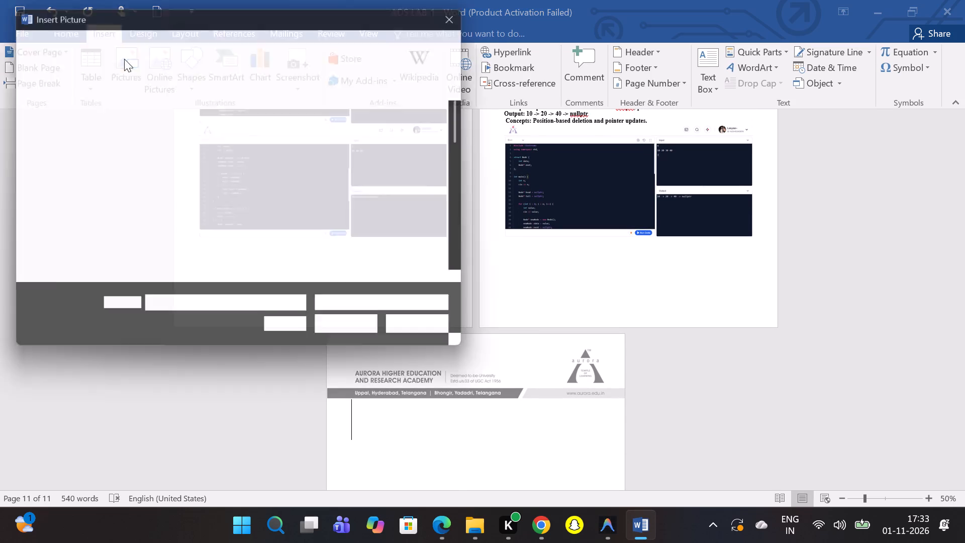
{"action": "scroll", "coordinate": [283, 229], "scroll_direction": "down", "scroll_amount": 5}
{"action": "left_click", "coordinate": [156, 90]}
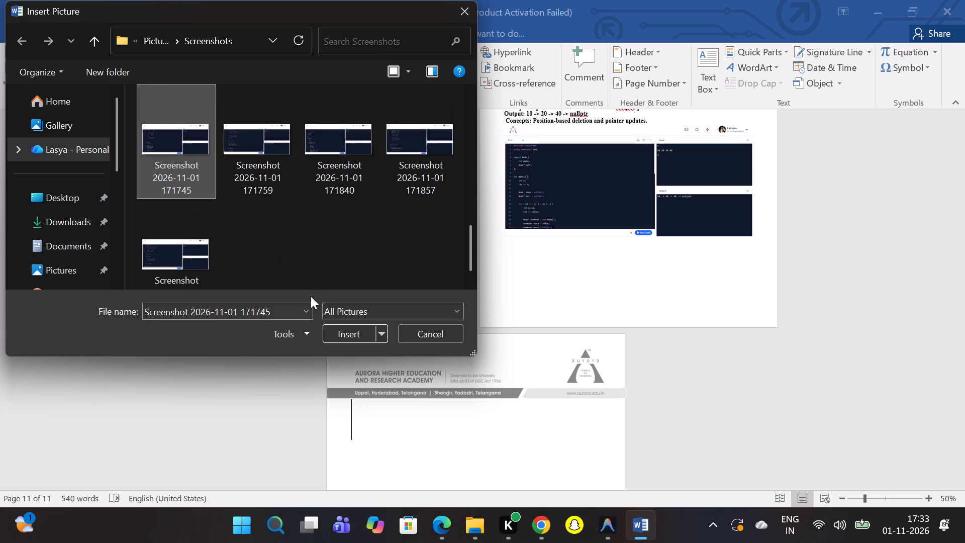
{"action": "left_click", "coordinate": [337, 330]}
{"action": "scroll", "coordinate": [337, 330], "scroll_direction": "down", "scroll_amount": 2}
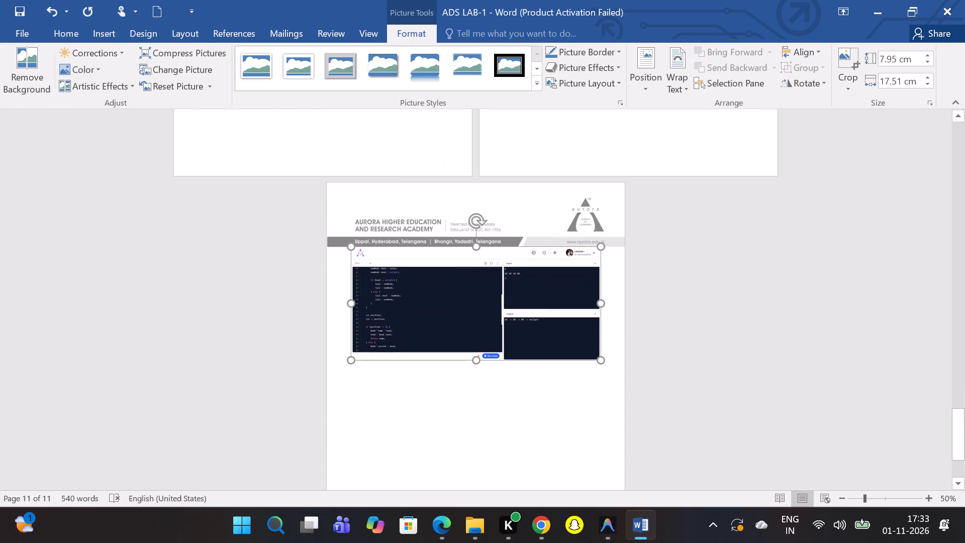
{"action": "key", "text": "Return"}
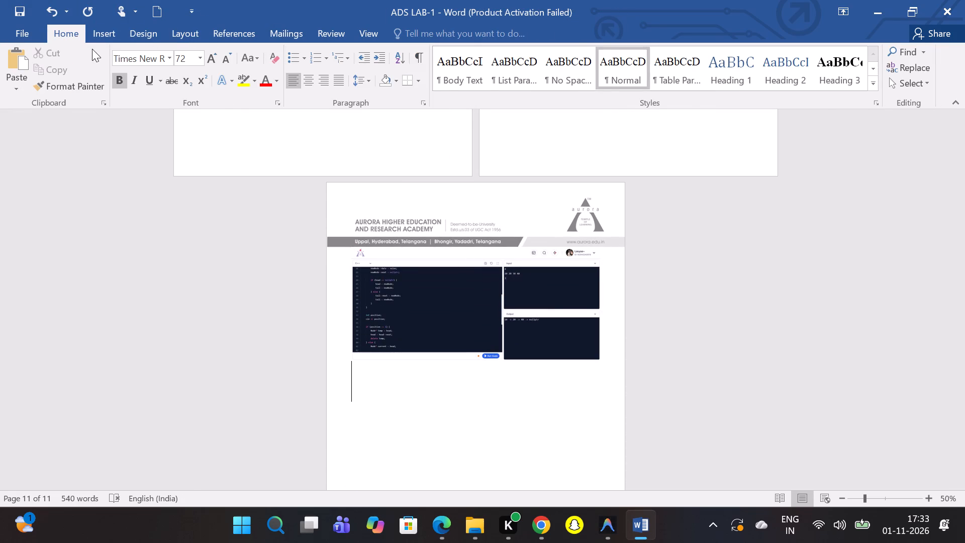
{"action": "left_click", "coordinate": [103, 37]}
{"action": "key", "text": "Return"}
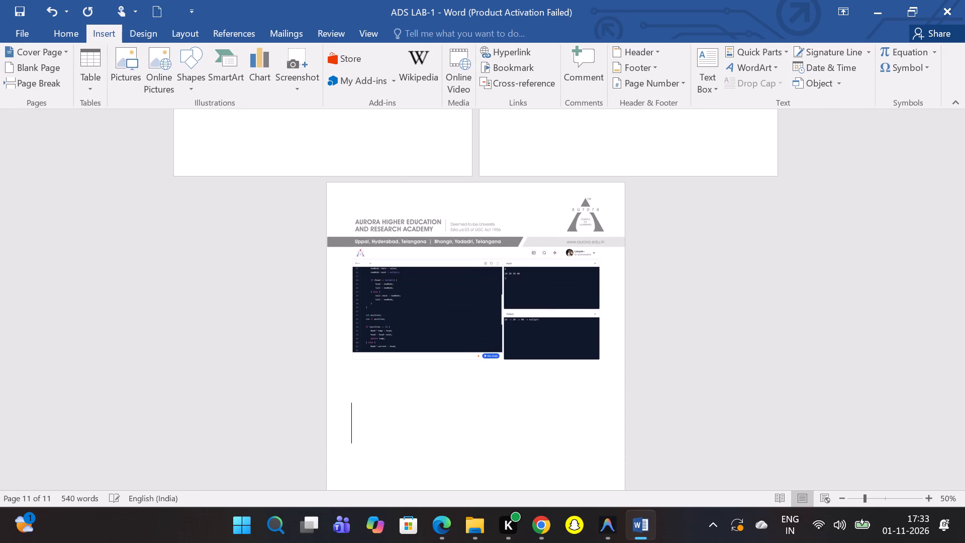
{"action": "left_click", "coordinate": [134, 80]}
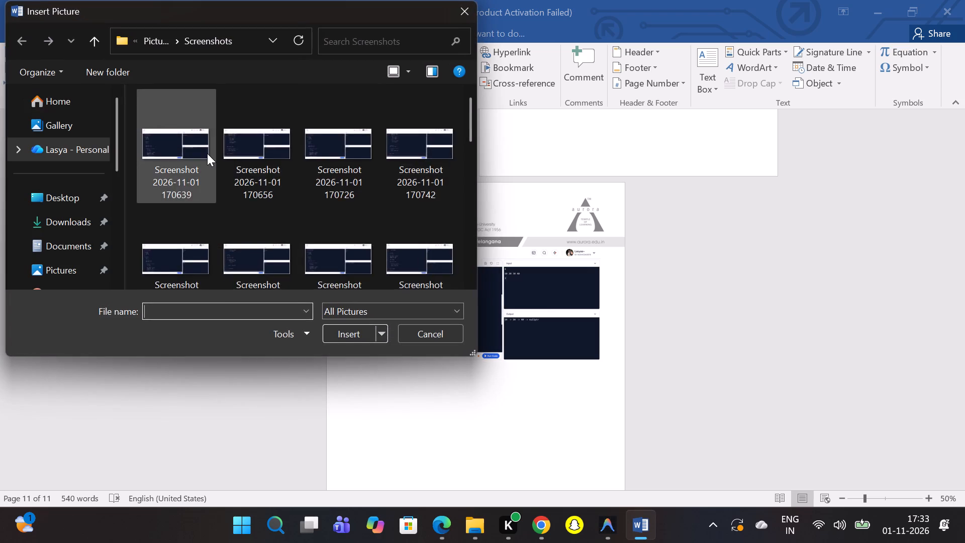
{"action": "scroll", "coordinate": [207, 153], "scroll_direction": "down", "scroll_amount": 5}
{"action": "left_click", "coordinate": [247, 118]}
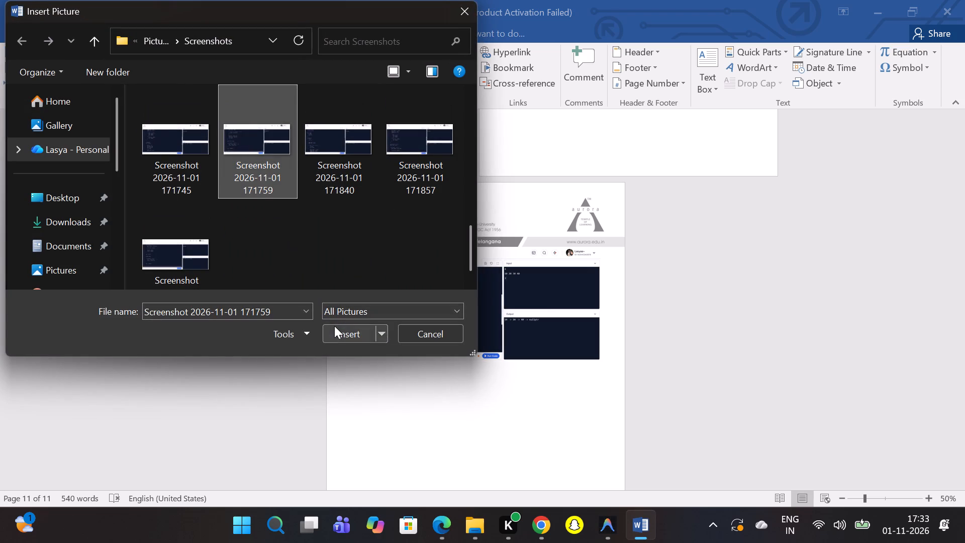
{"action": "left_click", "coordinate": [334, 326]}
Add an empty line after the 171759 picture to start the following page.
{"action": "scroll", "coordinate": [334, 326], "scroll_direction": "down", "scroll_amount": 3}
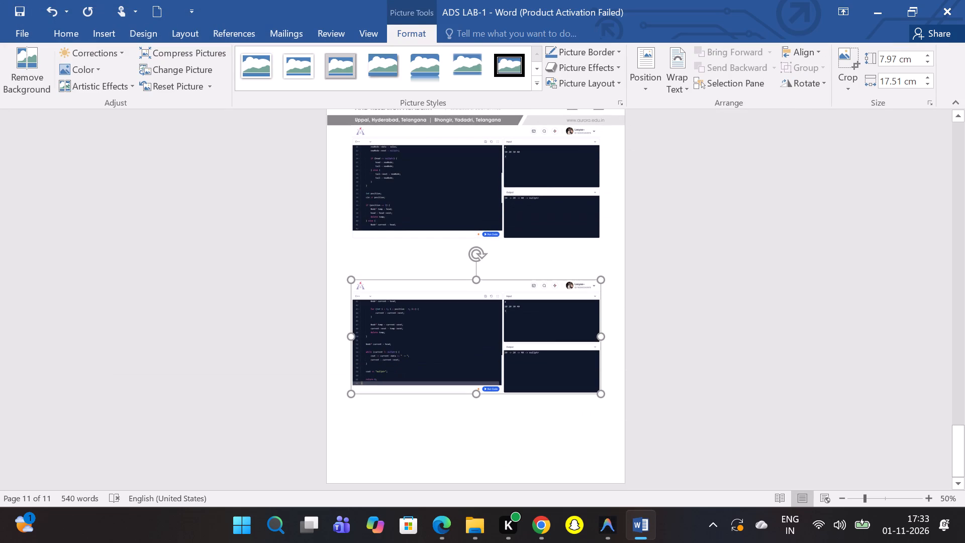
{"action": "left_click", "coordinate": [618, 397]}
{"action": "key", "text": "Return"}
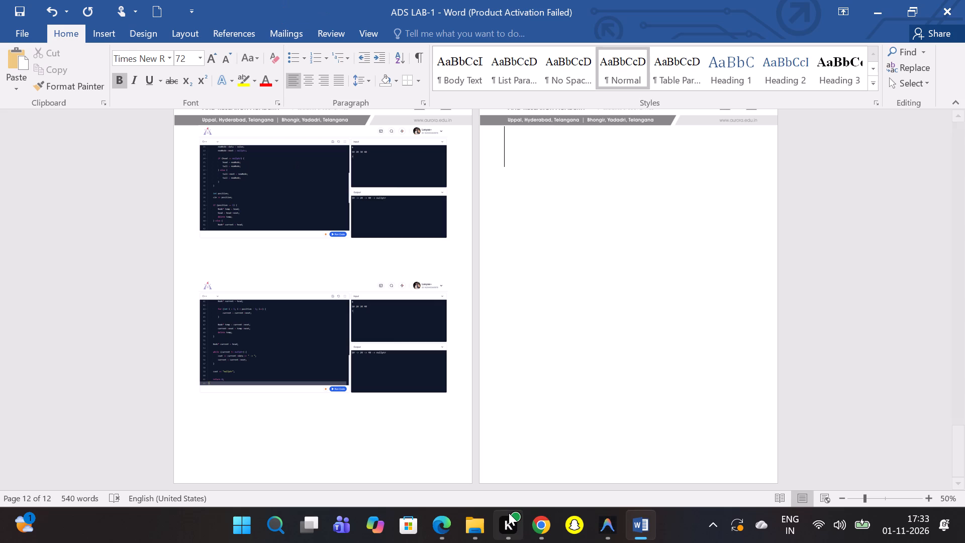
Switch to Chrome, copy the full Question 10 text from the Module 2 lab report PDF, and close the PDF.
{"action": "left_click", "coordinate": [545, 531]}
{"action": "scroll", "coordinate": [564, 453], "scroll_direction": "down", "scroll_amount": 1}
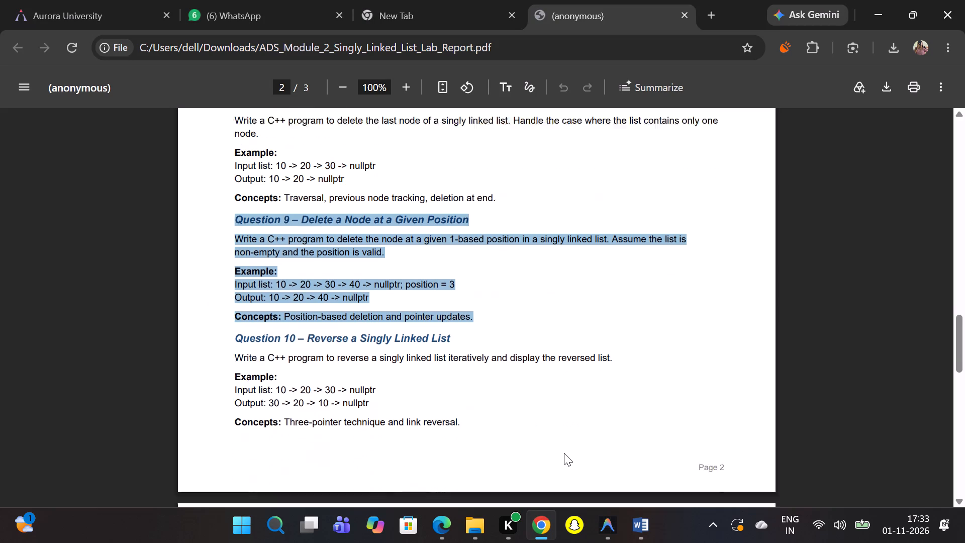
{"action": "scroll", "coordinate": [564, 453], "scroll_direction": "down", "scroll_amount": 1}
{"action": "left_click_drag", "start_coordinate": [465, 400], "coordinate": [240, 320]}
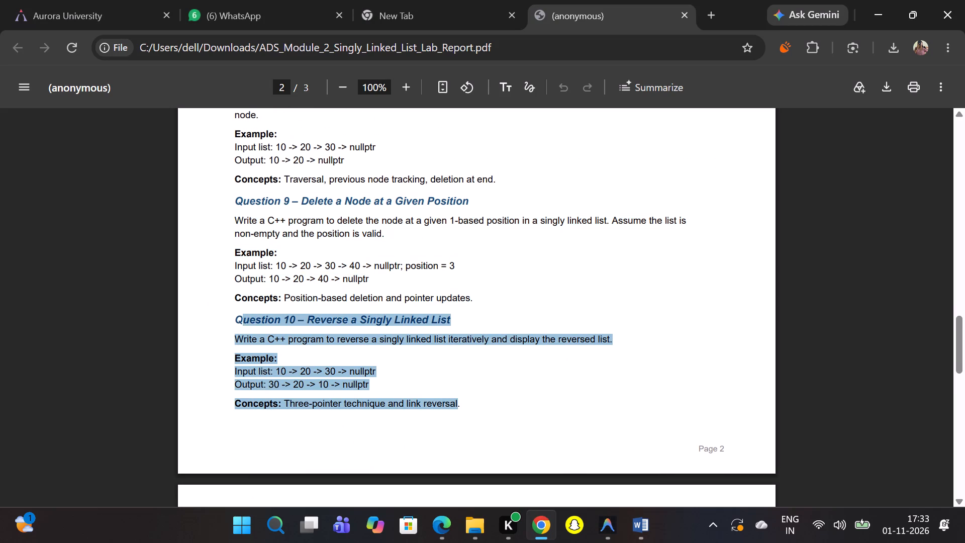
{"action": "left_click_drag", "start_coordinate": [240, 320], "coordinate": [233, 319]}
{"action": "key", "text": "ctrl+c"}
{"action": "scroll", "coordinate": [233, 319], "scroll_direction": "down", "scroll_amount": 5}
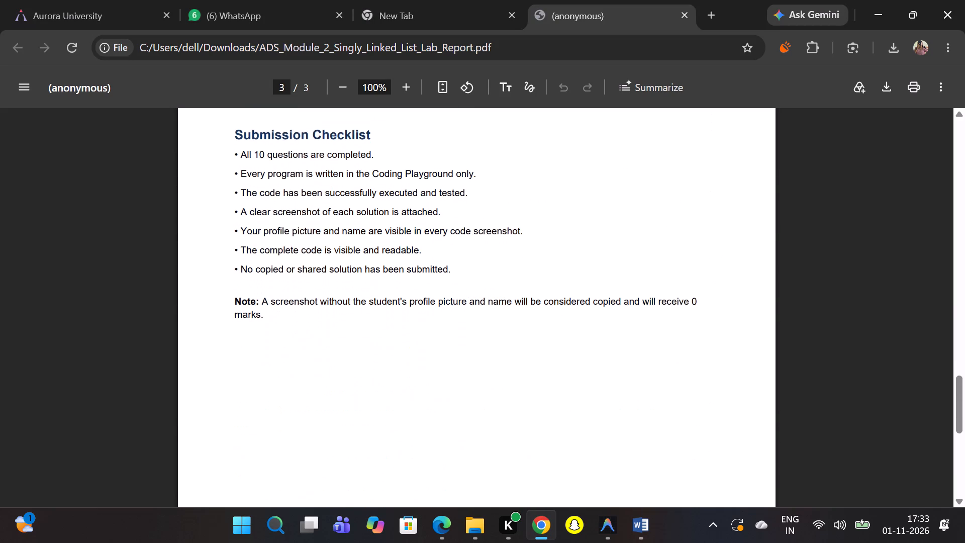
{"action": "left_click", "coordinate": [685, 15]}
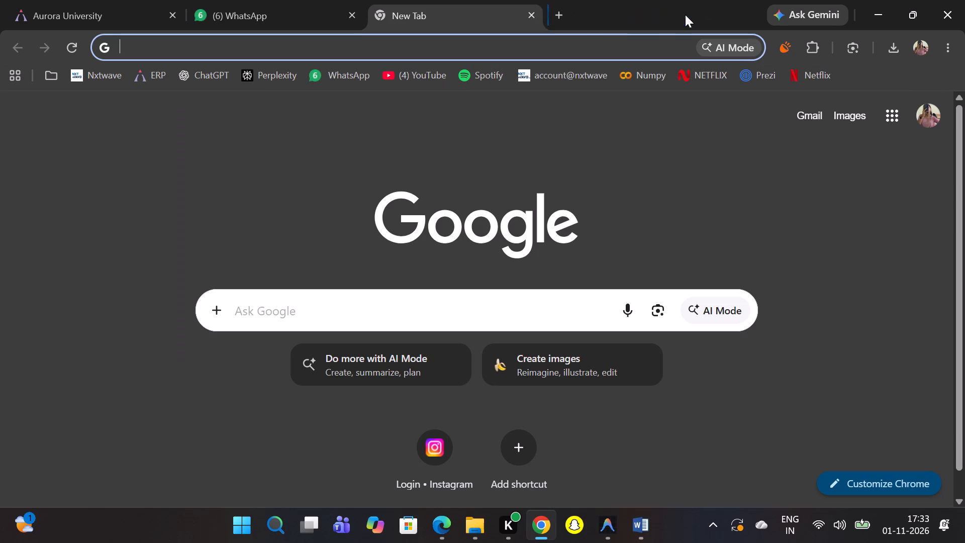
Back in Word, paste the Question 10 text after the last Question 9 picture.
{"action": "left_click", "coordinate": [634, 532]}
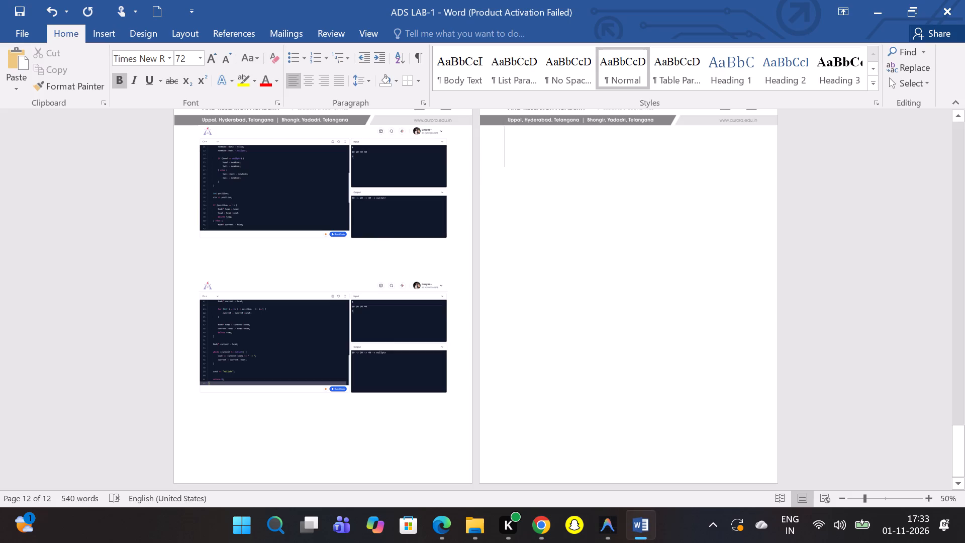
{"action": "key", "text": "ctrl+v"}
Insert an empty line between the two Question 2 pictures.
{"action": "scroll", "coordinate": [599, 468], "scroll_direction": "down", "scroll_amount": 2}
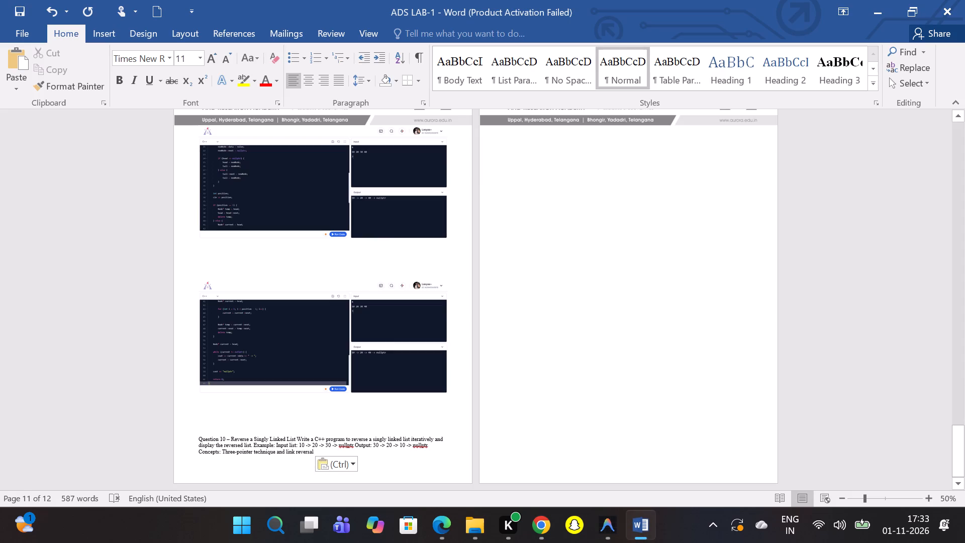
{"action": "scroll", "coordinate": [274, 318], "scroll_direction": "up", "scroll_amount": 4}
{"action": "scroll", "coordinate": [274, 318], "scroll_direction": "up", "scroll_amount": 20}
{"action": "scroll", "coordinate": [274, 318], "scroll_direction": "up", "scroll_amount": 20}
{"action": "scroll", "coordinate": [274, 318], "scroll_direction": "up", "scroll_amount": 20}
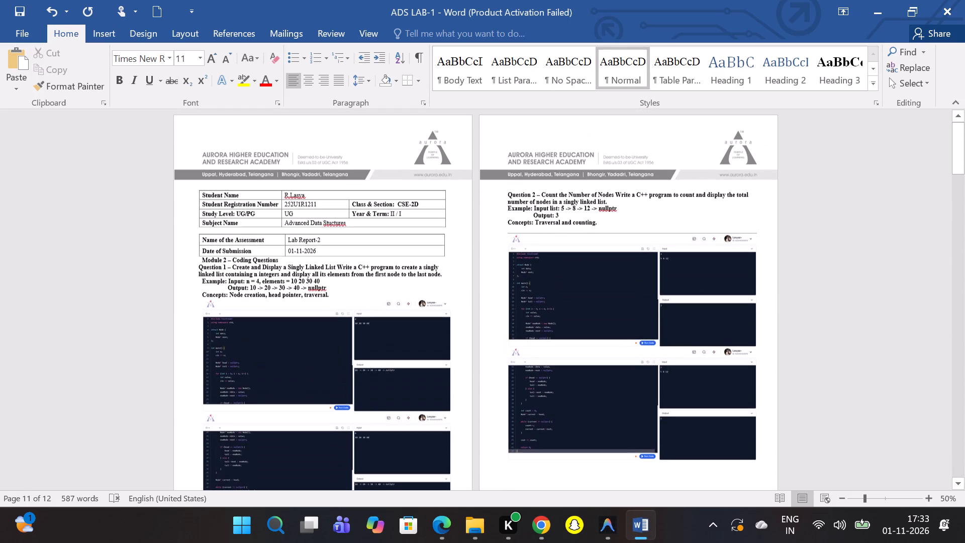
{"action": "scroll", "coordinate": [274, 318], "scroll_direction": "up", "scroll_amount": 16}
{"action": "scroll", "coordinate": [274, 318], "scroll_direction": "down", "scroll_amount": 1}
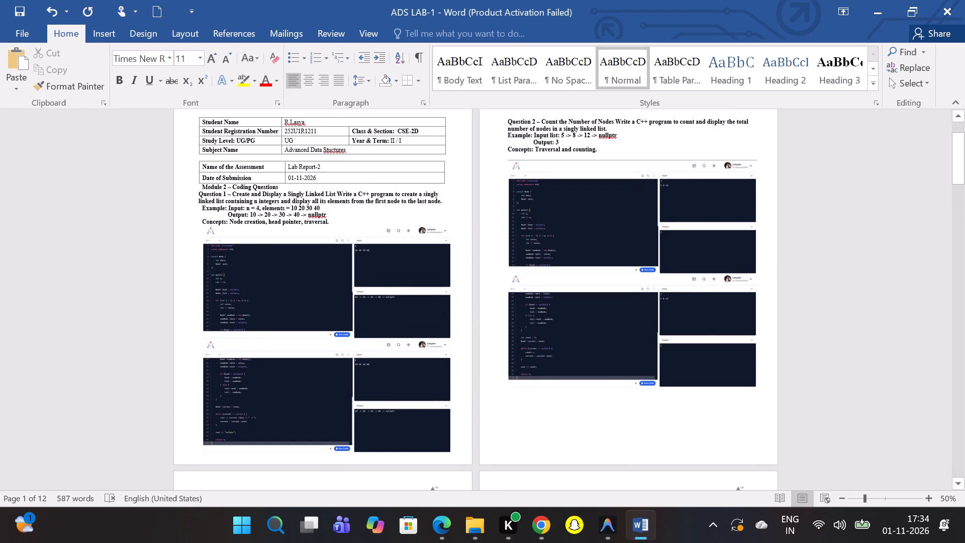
{"action": "left_click", "coordinate": [764, 267]}
{"action": "key", "text": "Return"}
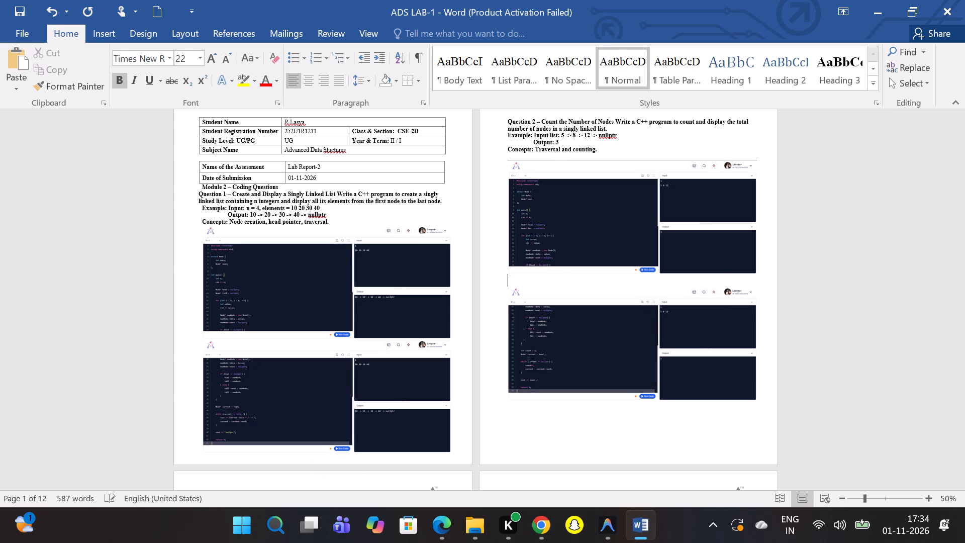
Insert an empty line between the two Question 3 pictures.
{"action": "scroll", "coordinate": [764, 267], "scroll_direction": "down", "scroll_amount": 8}
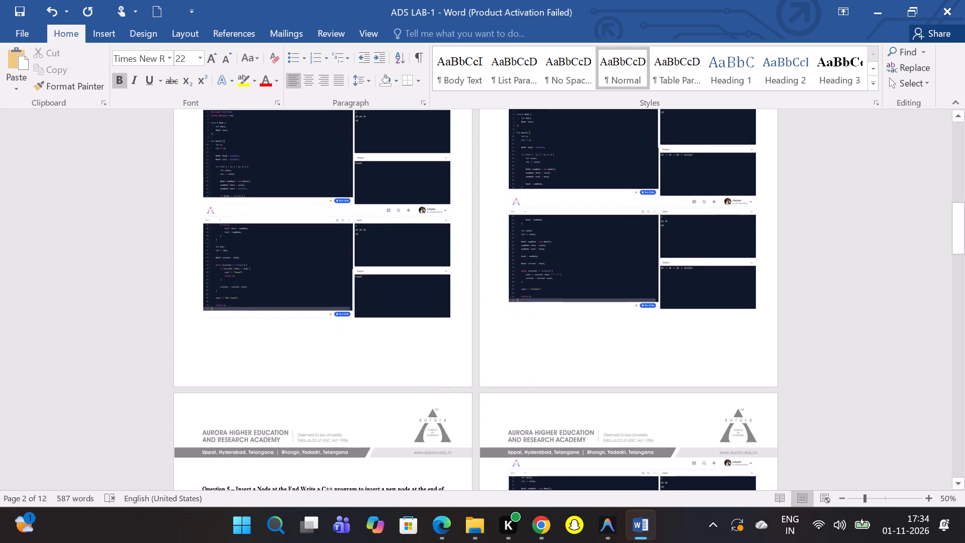
{"action": "left_click", "coordinate": [459, 205]}
{"action": "key", "text": "Return"}
{"action": "key", "text": "BackSpace"}
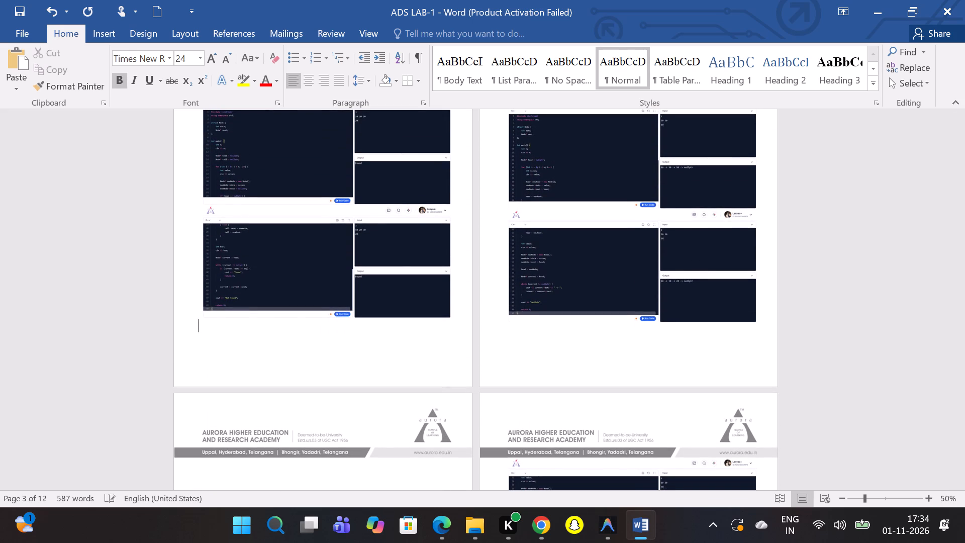
{"action": "scroll", "coordinate": [332, 204], "scroll_direction": "up", "scroll_amount": 1}
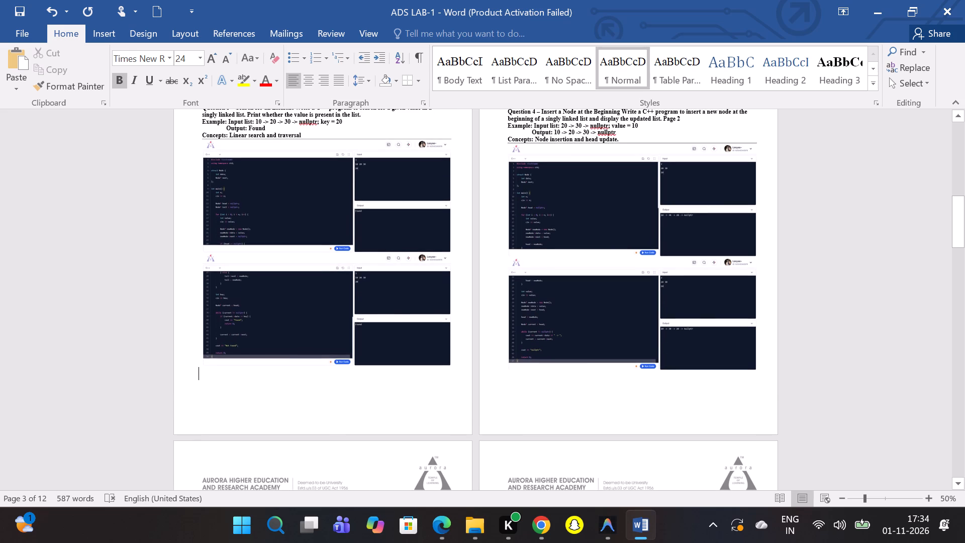
{"action": "left_click", "coordinate": [458, 243]}
{"action": "key", "text": "Return"}
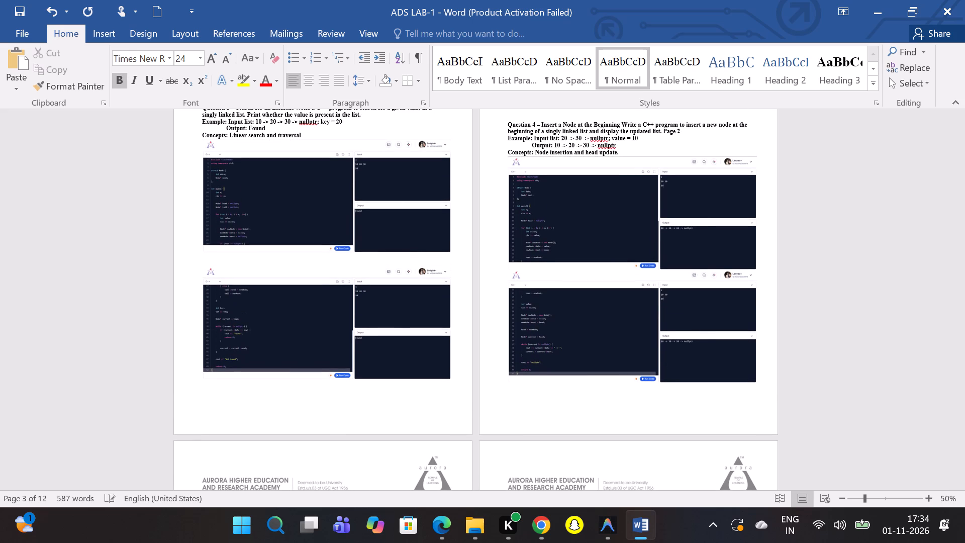
Delete the extra empty space above the Question 4 heading.
{"action": "scroll", "coordinate": [458, 243], "scroll_direction": "up", "scroll_amount": 1}
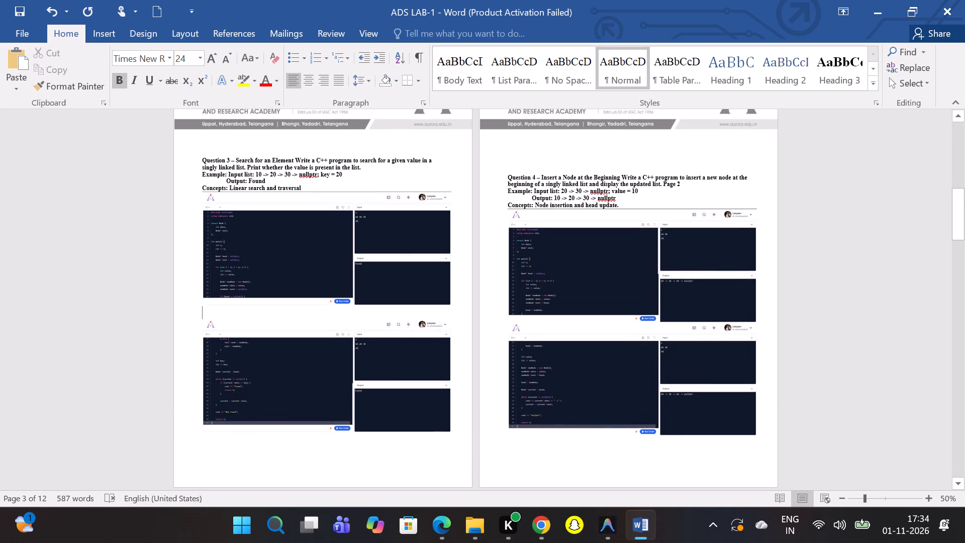
{"action": "left_click", "coordinate": [505, 173]}
{"action": "key", "text": "BackSpace"}
{"action": "key", "text": "BackSpace"}
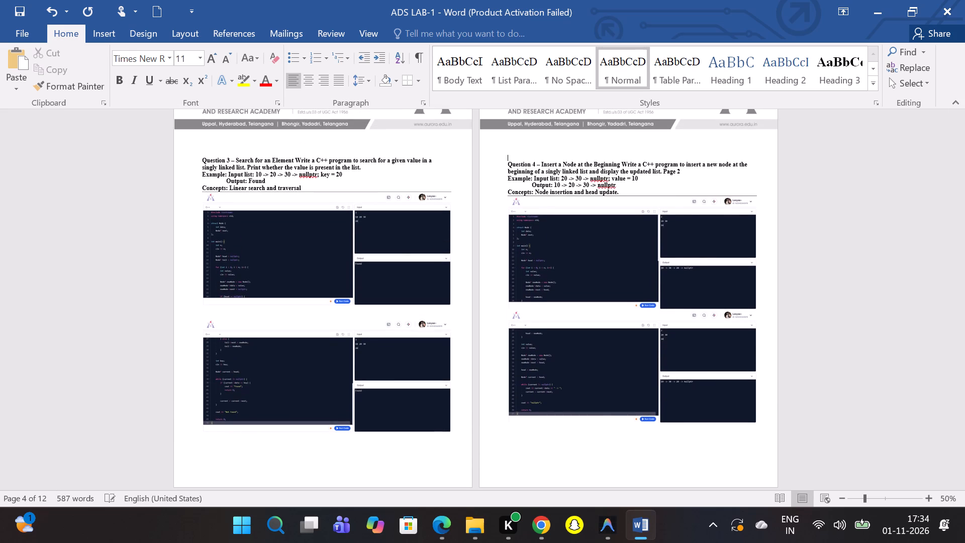
Insert an empty line between the two Question 4 pictures.
{"action": "scroll", "coordinate": [505, 173], "scroll_direction": "down", "scroll_amount": 1}
{"action": "left_click", "coordinate": [771, 260]}
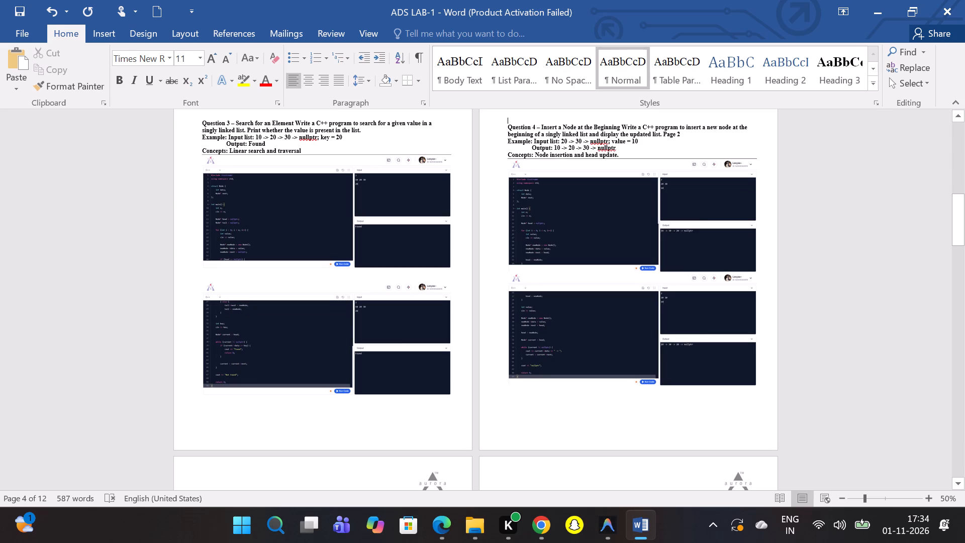
{"action": "key", "text": "Return"}
Delete the extra empty lines above the Question 5 heading to move it up its page.
{"action": "scroll", "coordinate": [771, 260], "scroll_direction": "down", "scroll_amount": 5}
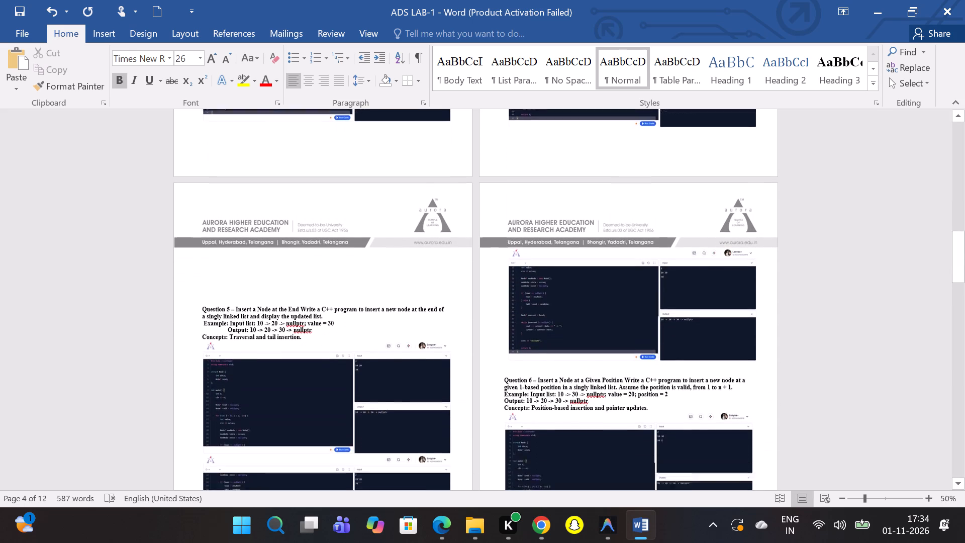
{"action": "scroll", "coordinate": [771, 260], "scroll_direction": "down", "scroll_amount": 1}
{"action": "left_click", "coordinate": [200, 255]}
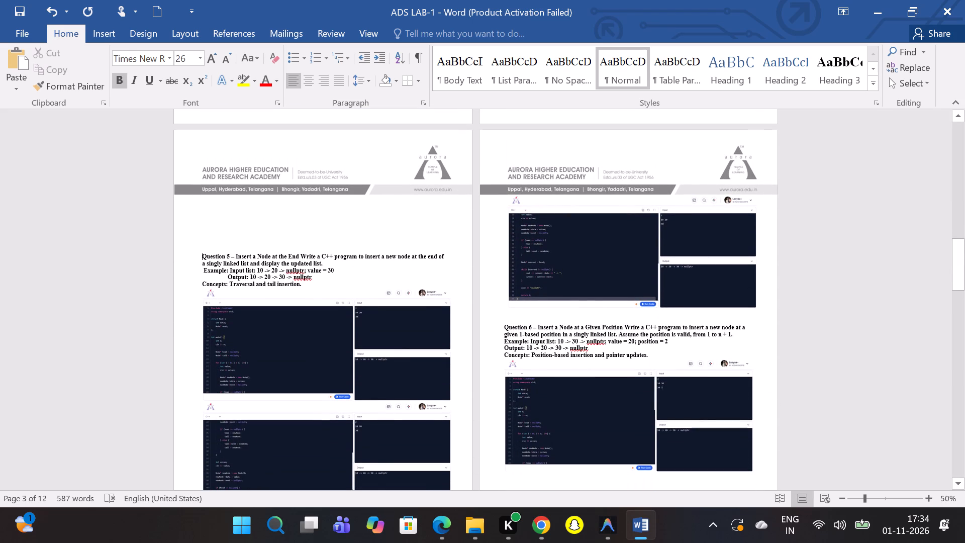
{"action": "key", "text": "BackSpace"}
{"action": "key", "text": "BackSpace"}
{"action": "key", "text": "BackSpace"}
Insert an empty line between the first two Question 5 pictures.
{"action": "scroll", "coordinate": [200, 255], "scroll_direction": "down", "scroll_amount": 1}
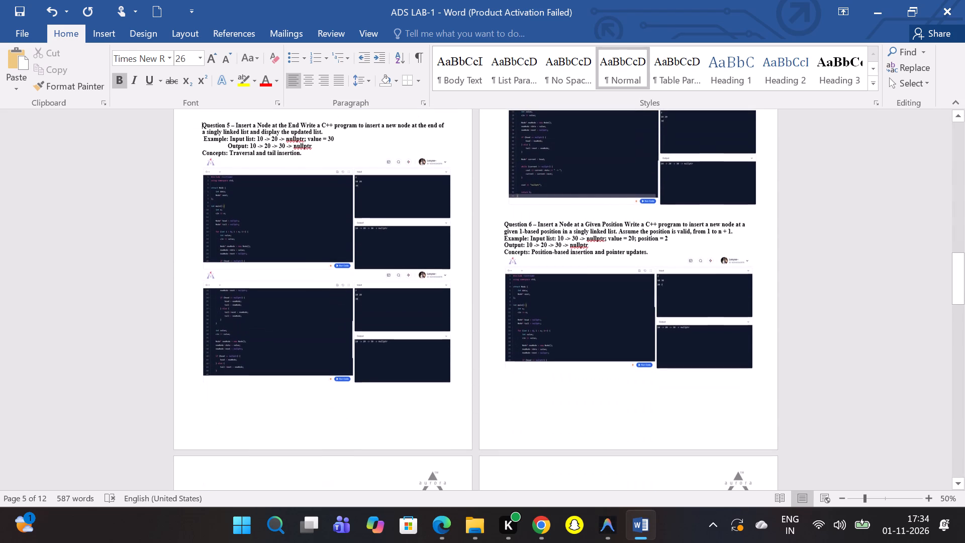
{"action": "left_click", "coordinate": [455, 261]}
{"action": "key", "text": "Return"}
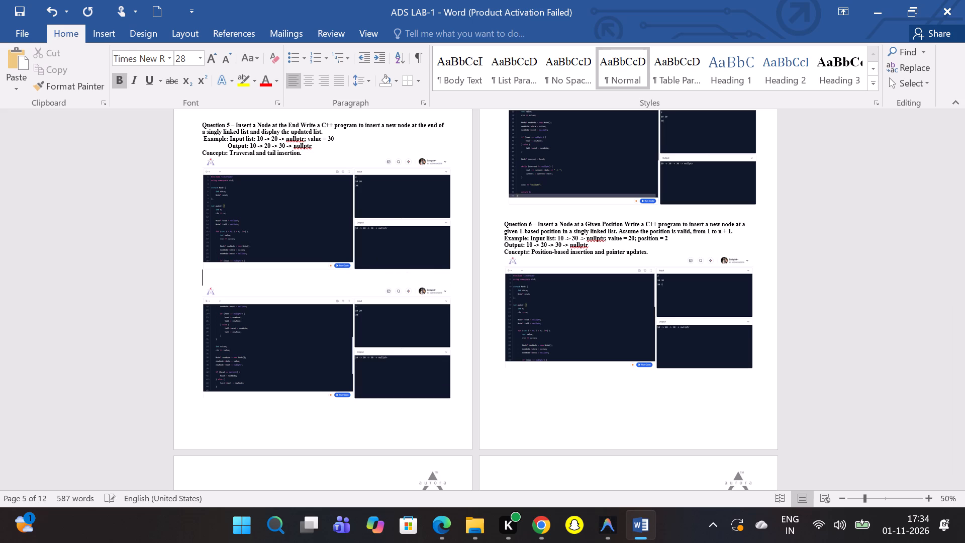
{"action": "scroll", "coordinate": [455, 261], "scroll_direction": "up", "scroll_amount": 1}
{"action": "scroll", "coordinate": [455, 261], "scroll_direction": "down", "scroll_amount": 1}
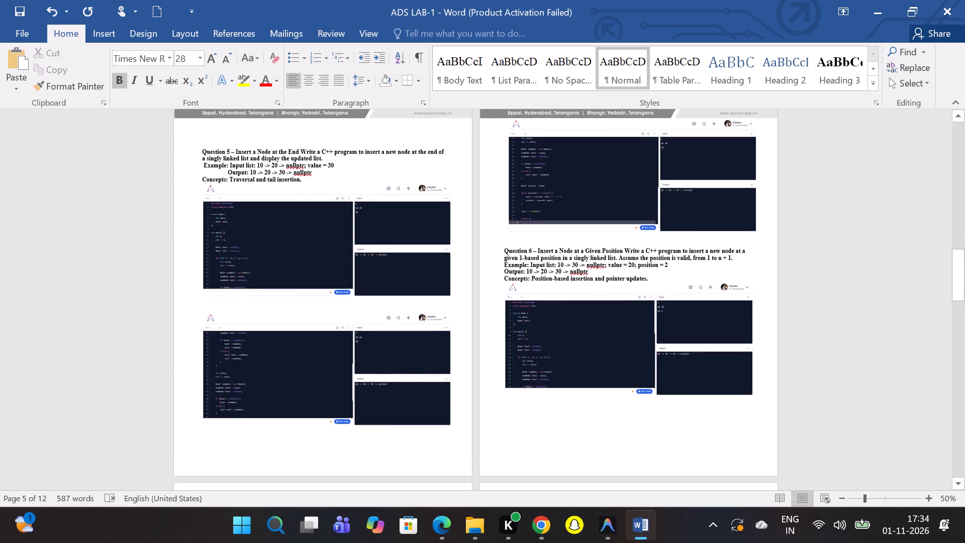
Insert an empty line between the first two Question 8 pictures.
{"action": "scroll", "coordinate": [643, 270], "scroll_direction": "down", "scroll_amount": 7}
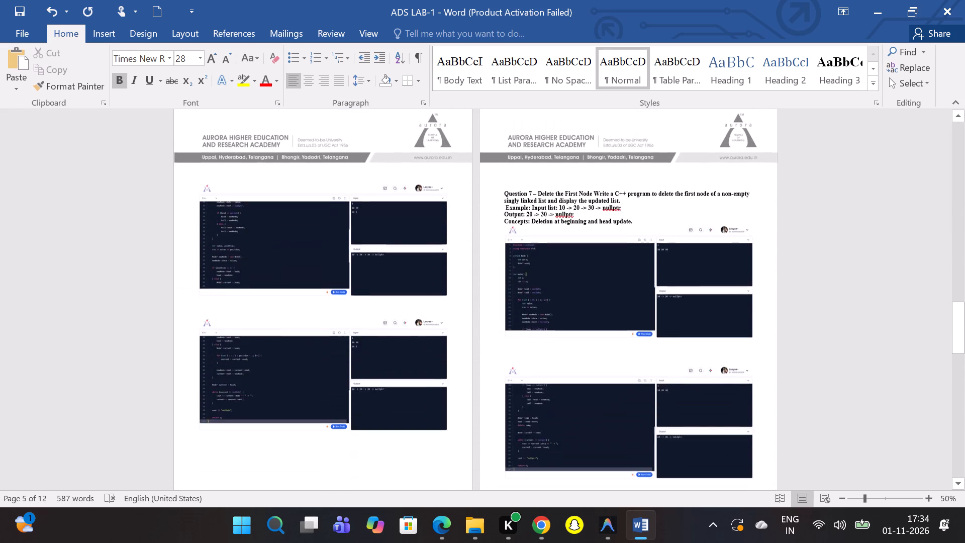
{"action": "scroll", "coordinate": [643, 270], "scroll_direction": "down", "scroll_amount": 3}
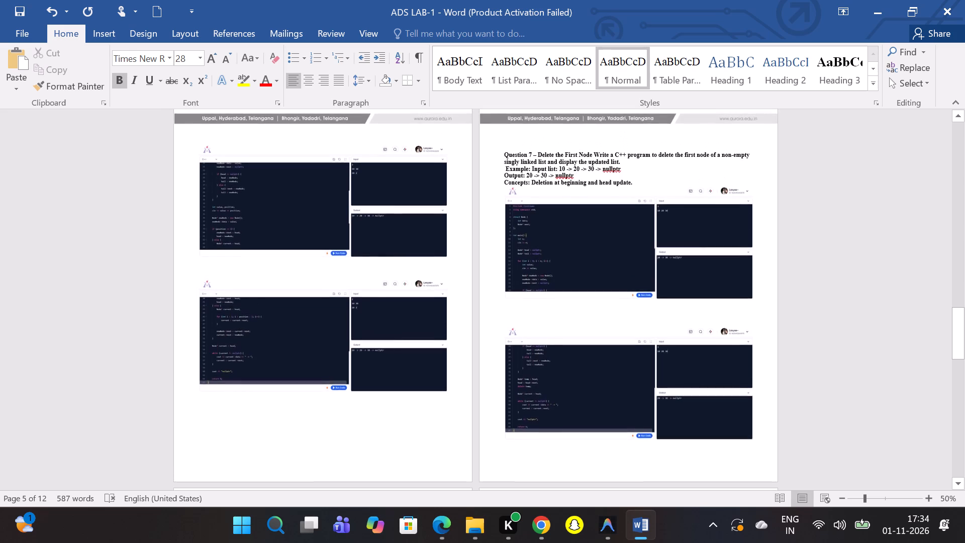
{"action": "scroll", "coordinate": [643, 270], "scroll_direction": "down", "scroll_amount": 2}
{"action": "scroll", "coordinate": [643, 270], "scroll_direction": "up", "scroll_amount": 2}
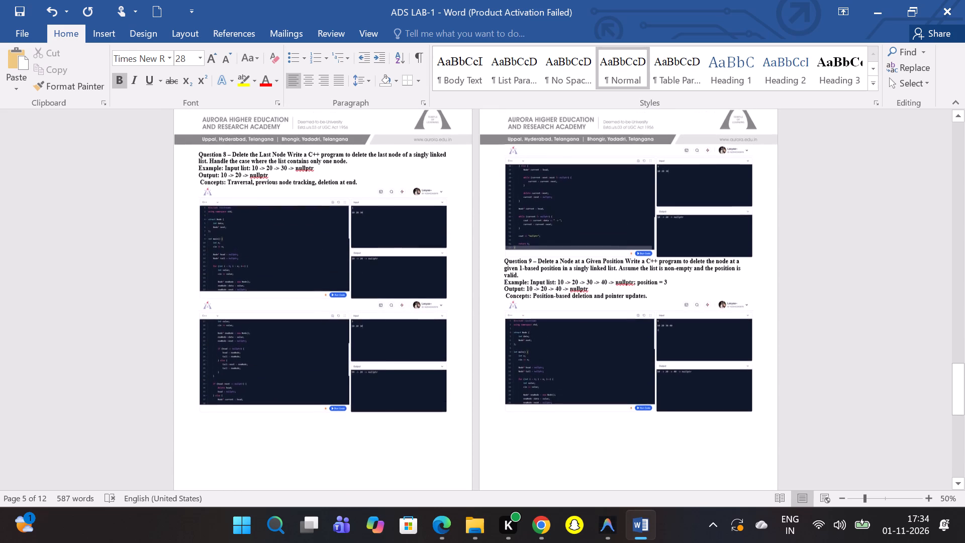
{"action": "scroll", "coordinate": [643, 270], "scroll_direction": "down", "scroll_amount": 1}
{"action": "left_click", "coordinate": [457, 276]}
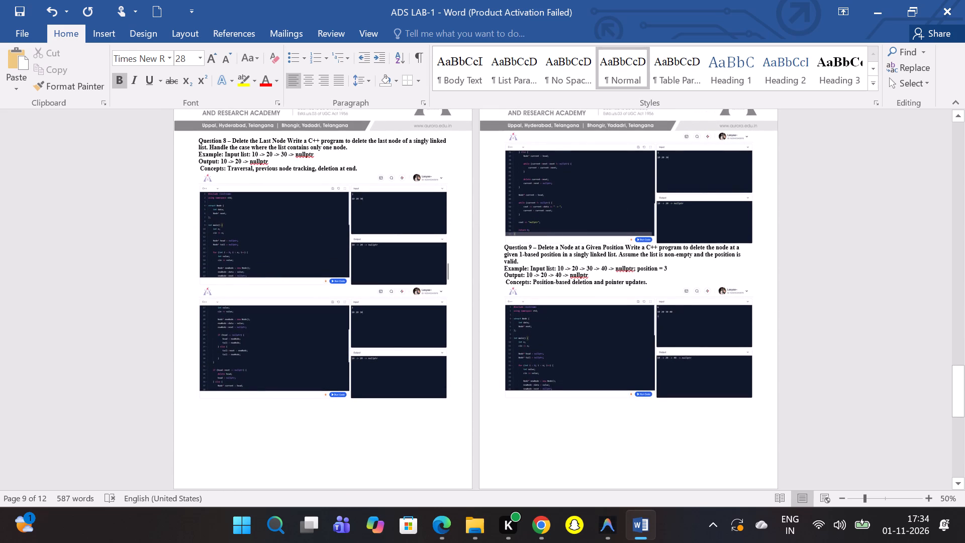
{"action": "key", "text": "Return"}
Insert an empty line between the last Question 8 picture and the Question 9 heading.
{"action": "scroll", "coordinate": [457, 276], "scroll_direction": "up", "scroll_amount": 1}
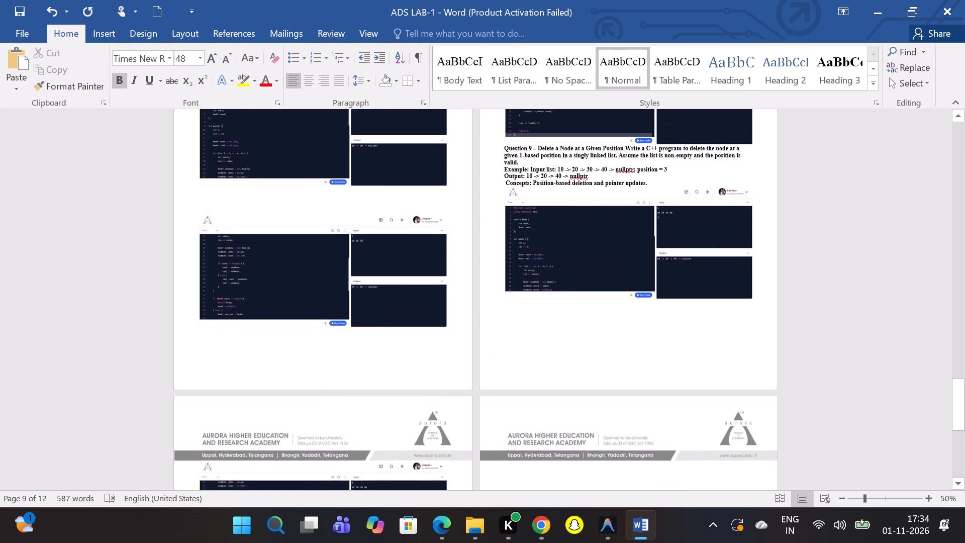
{"action": "scroll", "coordinate": [457, 276], "scroll_direction": "up", "scroll_amount": 1}
{"action": "left_click", "coordinate": [775, 166]}
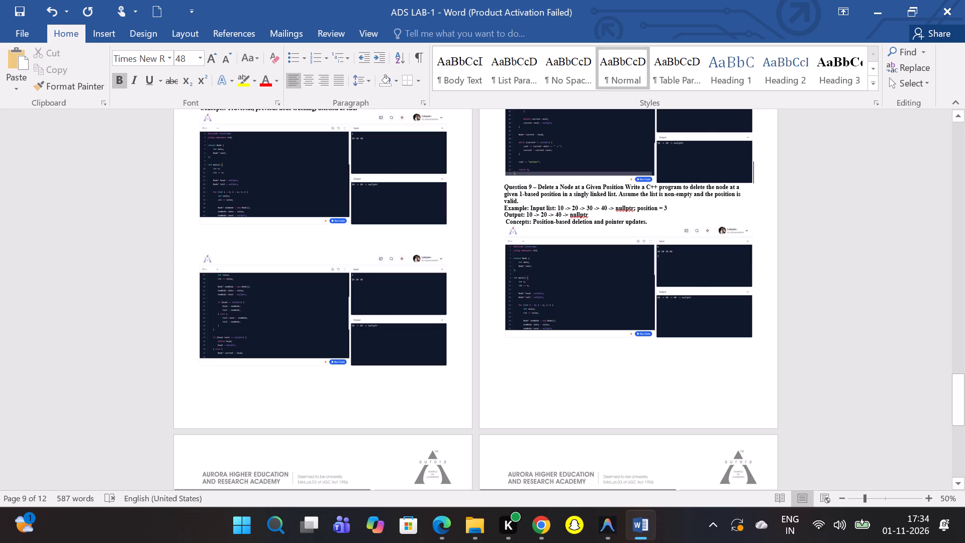
{"action": "key", "text": "Return"}
Break the Question 10 text so that Example, Output and Concepts each start on their own line.
{"action": "scroll", "coordinate": [775, 166], "scroll_direction": "down", "scroll_amount": 4}
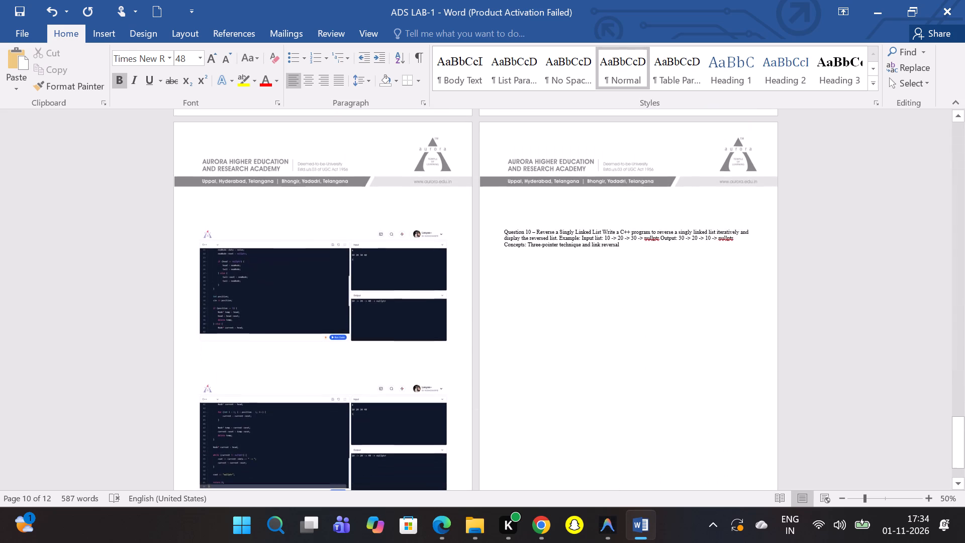
{"action": "scroll", "coordinate": [775, 166], "scroll_direction": "down", "scroll_amount": 2}
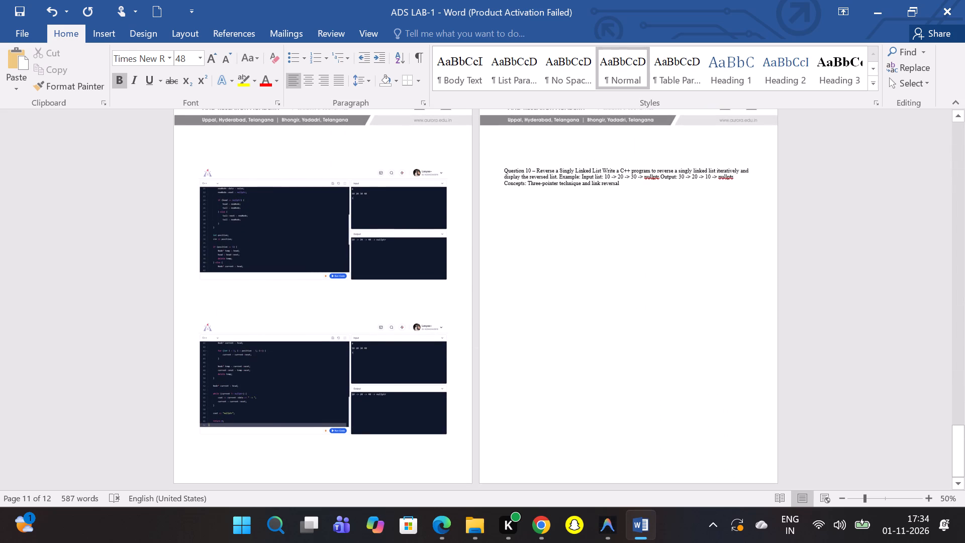
{"action": "scroll", "coordinate": [630, 187], "scroll_direction": "up", "scroll_amount": 1}
{"action": "scroll", "coordinate": [636, 200], "scroll_direction": "up", "scroll_amount": 3, "text": "ctrl"}
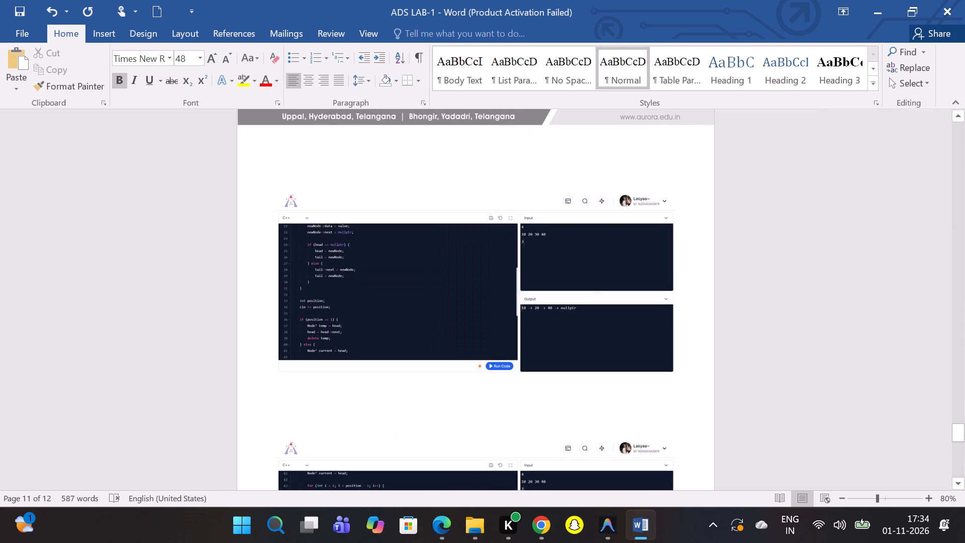
{"action": "scroll", "coordinate": [495, 225], "scroll_direction": "down", "scroll_amount": 7}
{"action": "scroll", "coordinate": [495, 225], "scroll_direction": "up", "scroll_amount": 3}
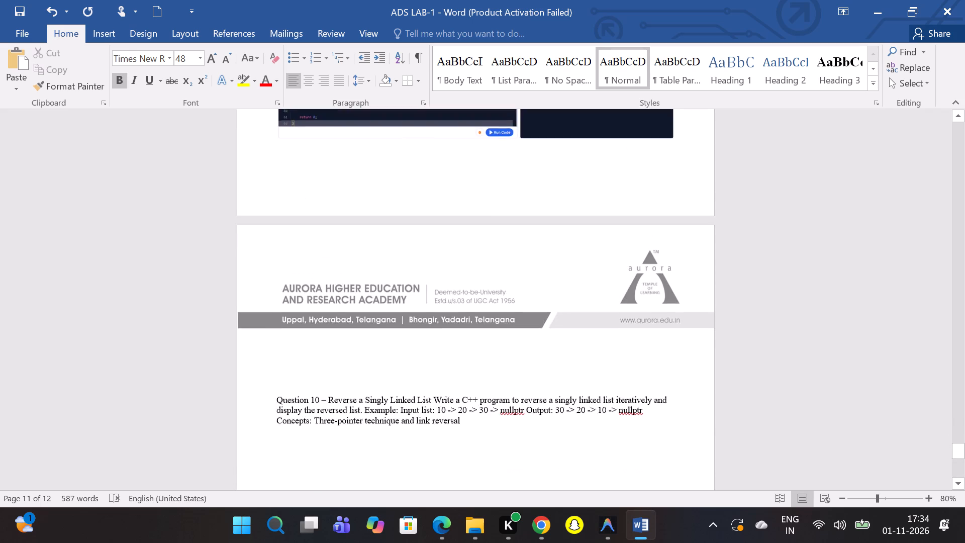
{"action": "scroll", "coordinate": [495, 225], "scroll_direction": "down", "scroll_amount": 2}
{"action": "left_click", "coordinate": [365, 218]}
{"action": "key", "text": "Return"}
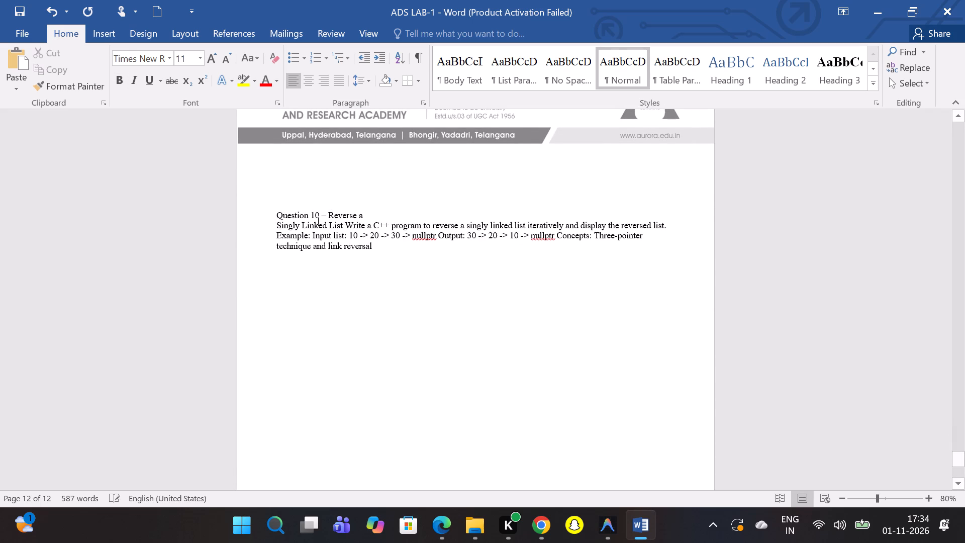
{"action": "left_click", "coordinate": [439, 235]}
{"action": "key", "text": "Return"}
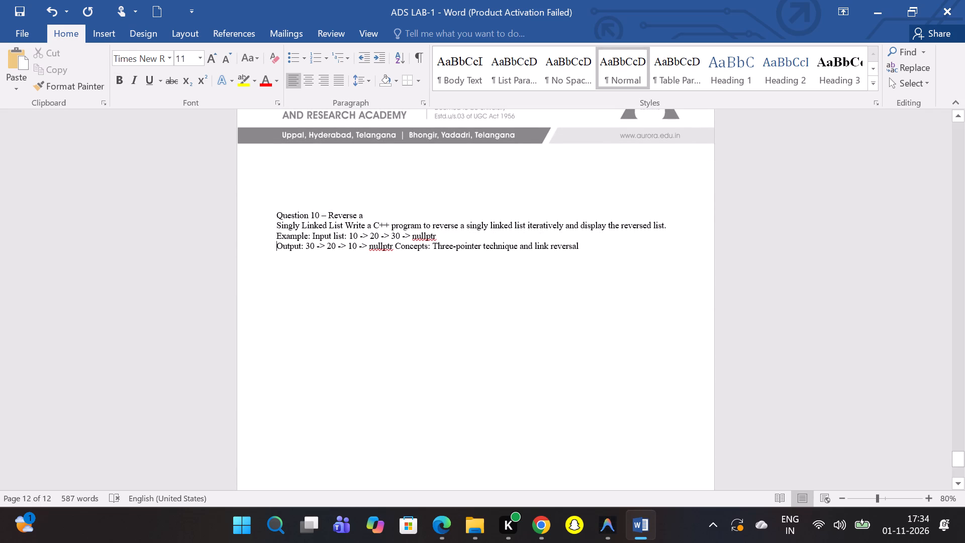
{"action": "left_click", "coordinate": [275, 226]}
{"action": "key", "text": "BackSpace"}
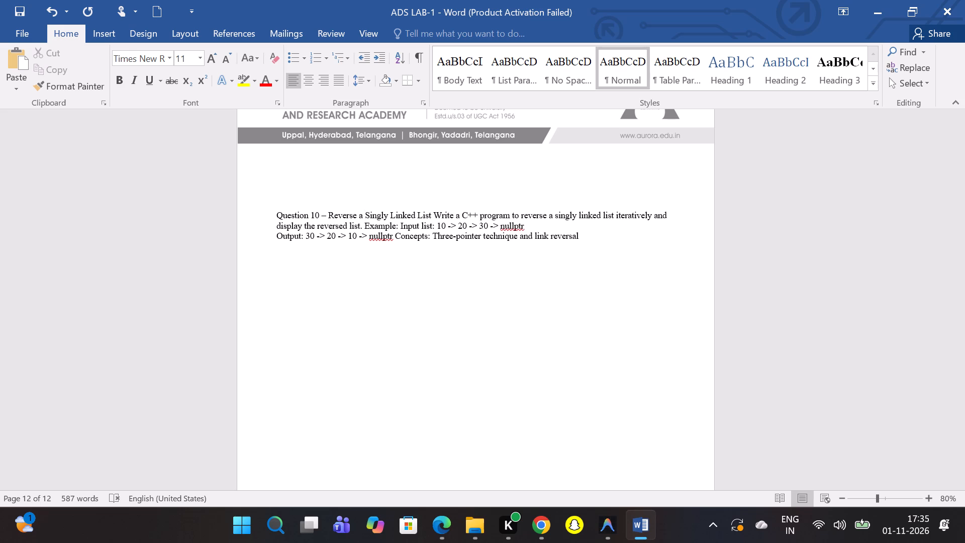
{"action": "left_click", "coordinate": [366, 223]}
{"action": "key", "text": "Return"}
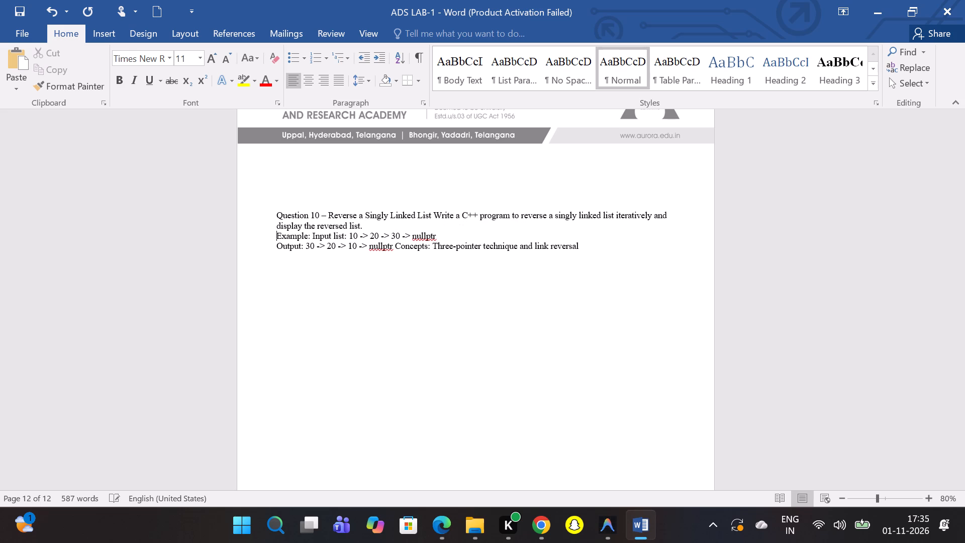
{"action": "left_click", "coordinate": [397, 243]}
{"action": "key", "text": "Return"}
Make the whole Question 10 text bold and set its font size to 12.
{"action": "left_click_drag", "start_coordinate": [480, 257], "coordinate": [283, 218]}
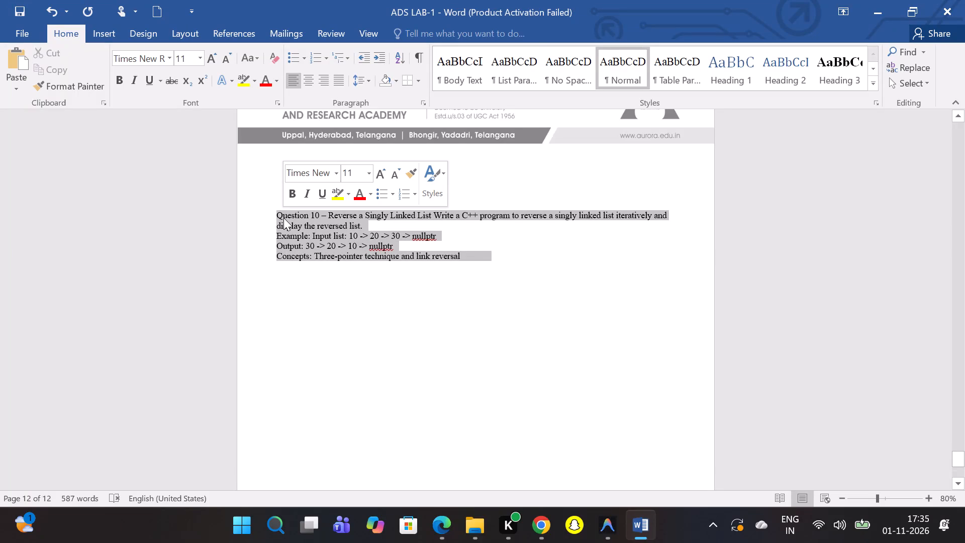
{"action": "left_click", "coordinate": [291, 201]}
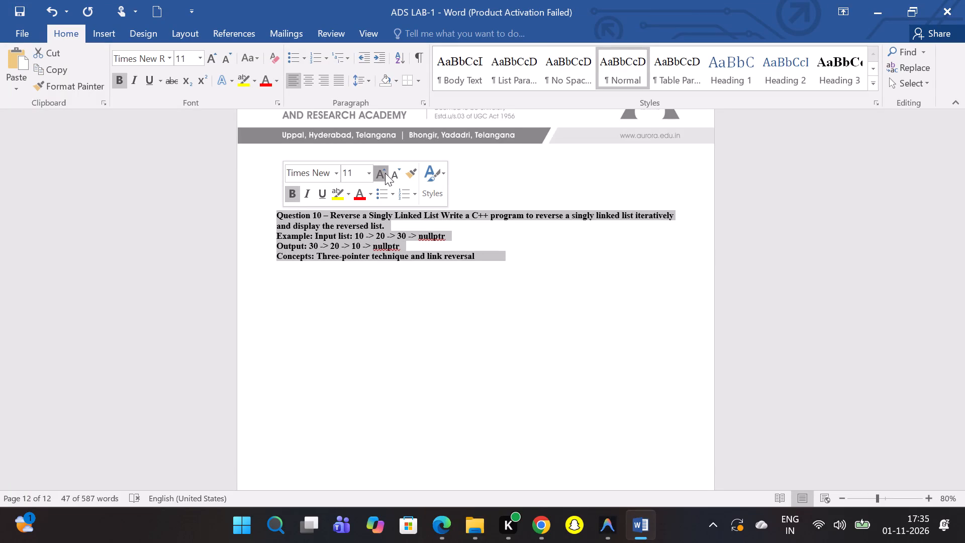
{"action": "left_click", "coordinate": [385, 173]}
{"action": "left_click", "coordinate": [465, 183]}
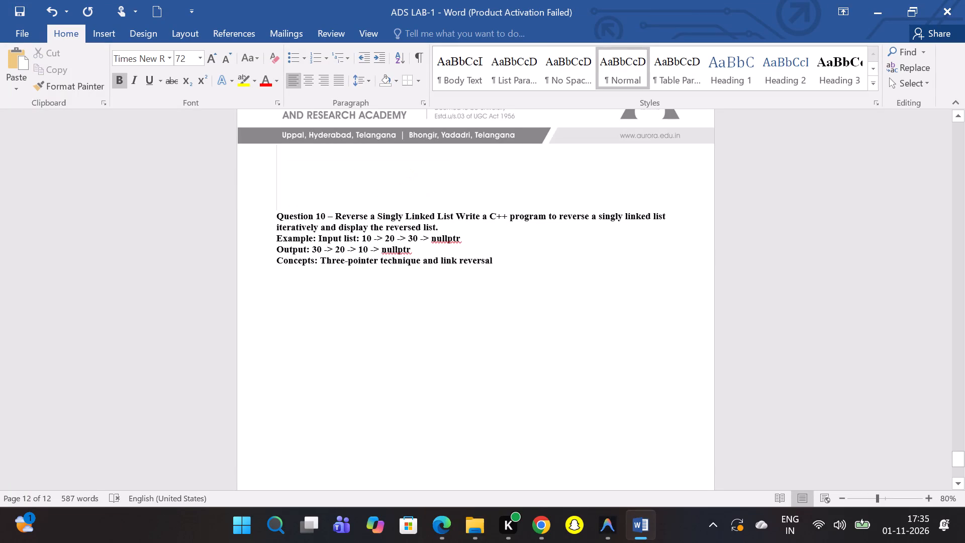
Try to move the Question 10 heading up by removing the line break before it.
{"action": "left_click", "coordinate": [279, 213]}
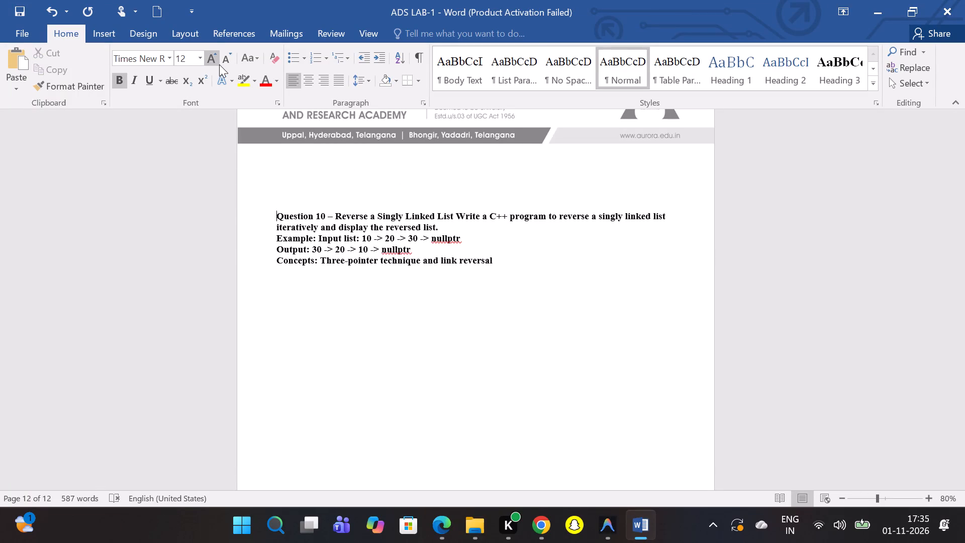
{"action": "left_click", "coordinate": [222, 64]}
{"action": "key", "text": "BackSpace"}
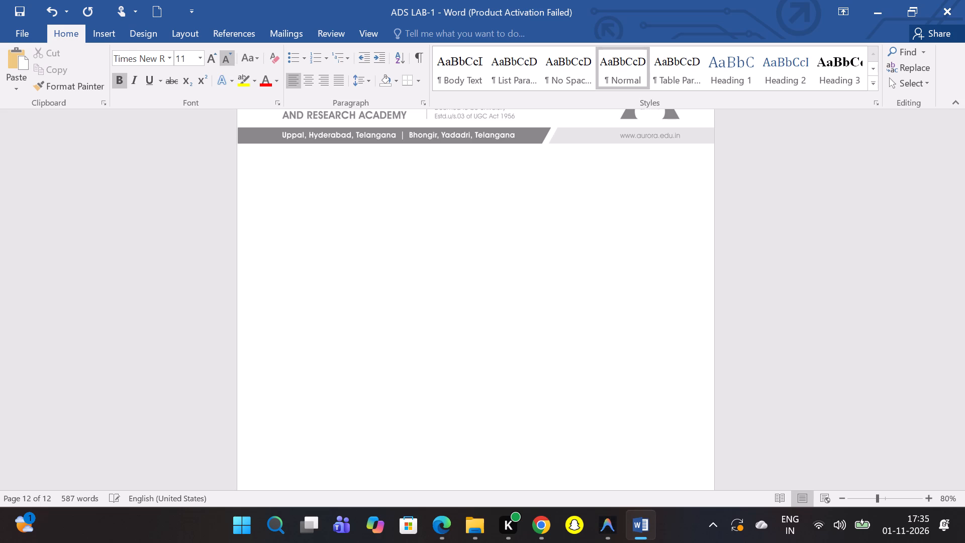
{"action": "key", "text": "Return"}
{"action": "scroll", "coordinate": [222, 64], "scroll_direction": "down", "scroll_amount": 3}
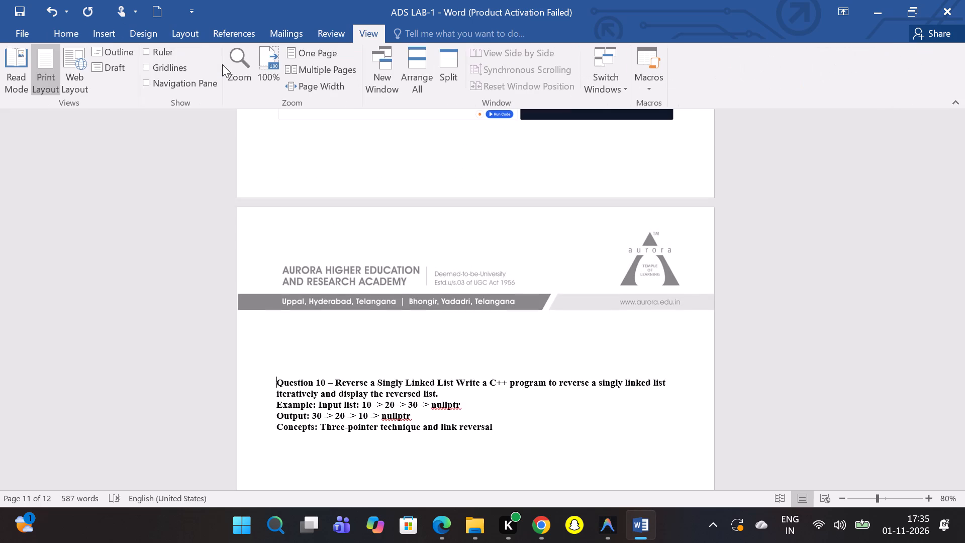
{"action": "scroll", "coordinate": [352, 222], "scroll_direction": "down", "scroll_amount": 3}
{"action": "scroll", "coordinate": [445, 190], "scroll_direction": "up", "scroll_amount": 1}
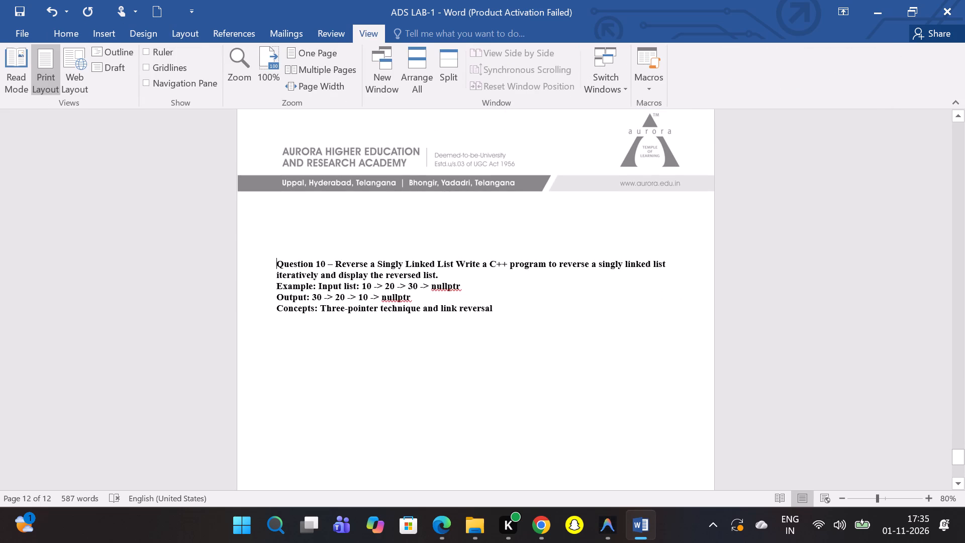
{"action": "left_click", "coordinate": [522, 317]}
{"action": "key", "text": "Return"}
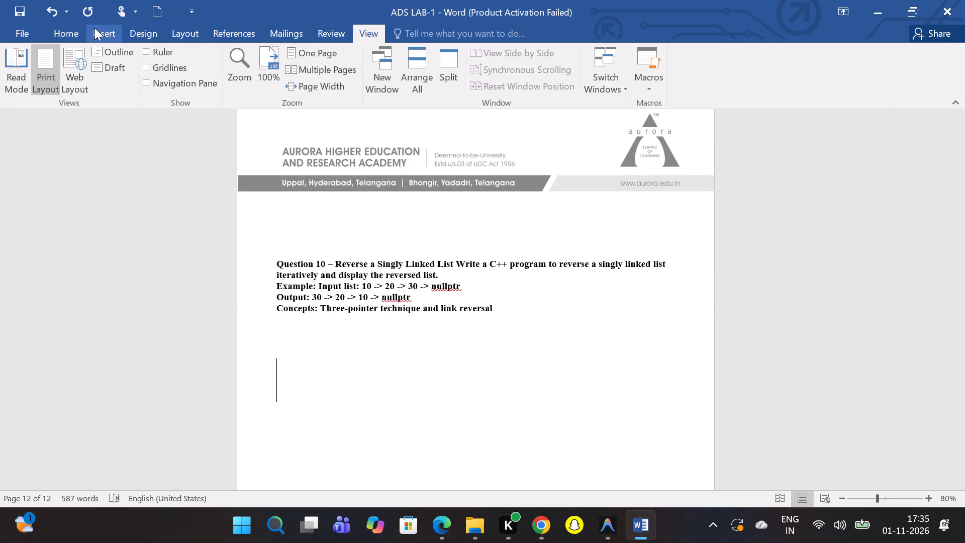
{"action": "left_click", "coordinate": [94, 28]}
{"action": "left_click", "coordinate": [131, 85]}
{"action": "scroll", "coordinate": [267, 175], "scroll_direction": "down", "scroll_amount": 6}
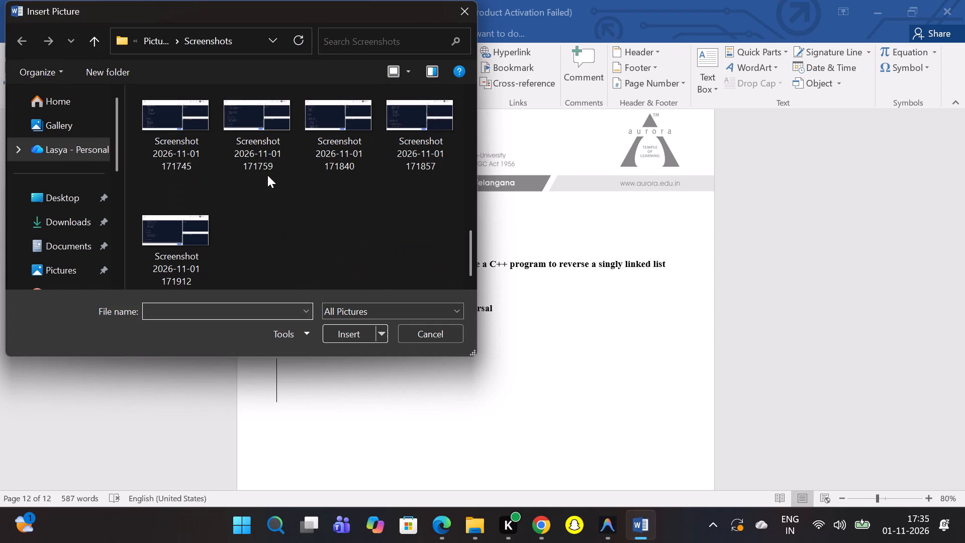
{"action": "left_click", "coordinate": [317, 121]}
{"action": "double_click", "coordinate": [345, 332]}
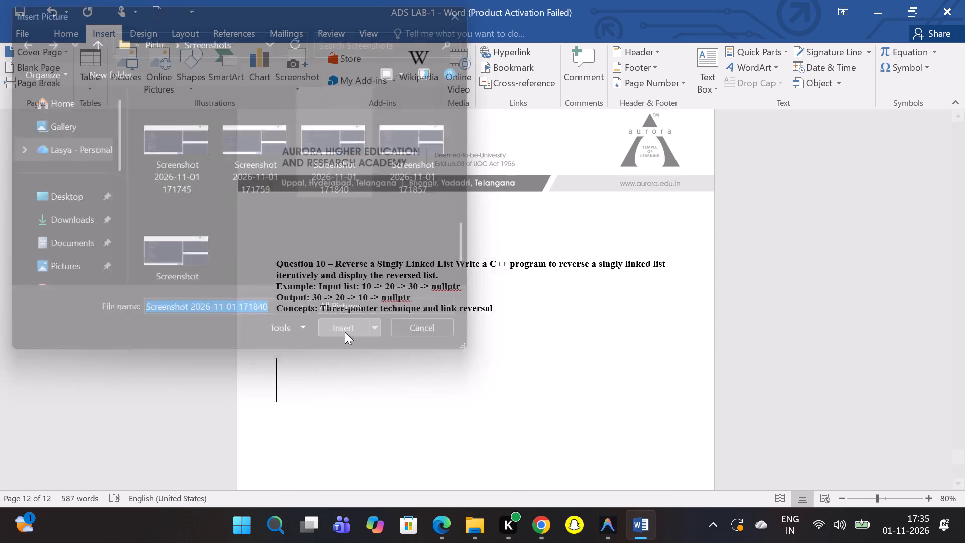
{"action": "scroll", "coordinate": [345, 332], "scroll_direction": "down", "scroll_amount": 3}
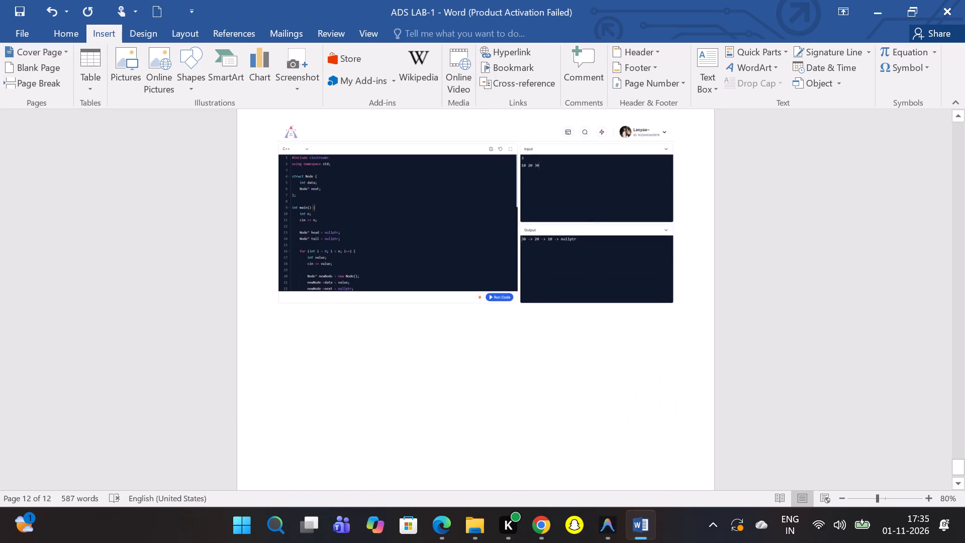
{"action": "left_click", "coordinate": [688, 298]}
{"action": "key", "text": "Return"}
{"action": "key", "text": "Return"}
{"action": "left_click", "coordinate": [130, 63]}
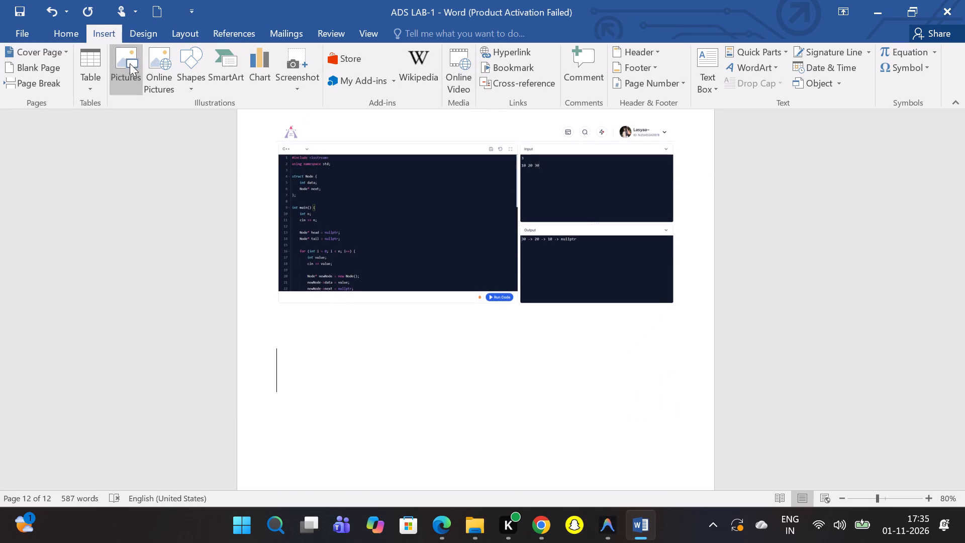
{"action": "scroll", "coordinate": [263, 154], "scroll_direction": "down", "scroll_amount": 6}
{"action": "left_click", "coordinate": [383, 136]}
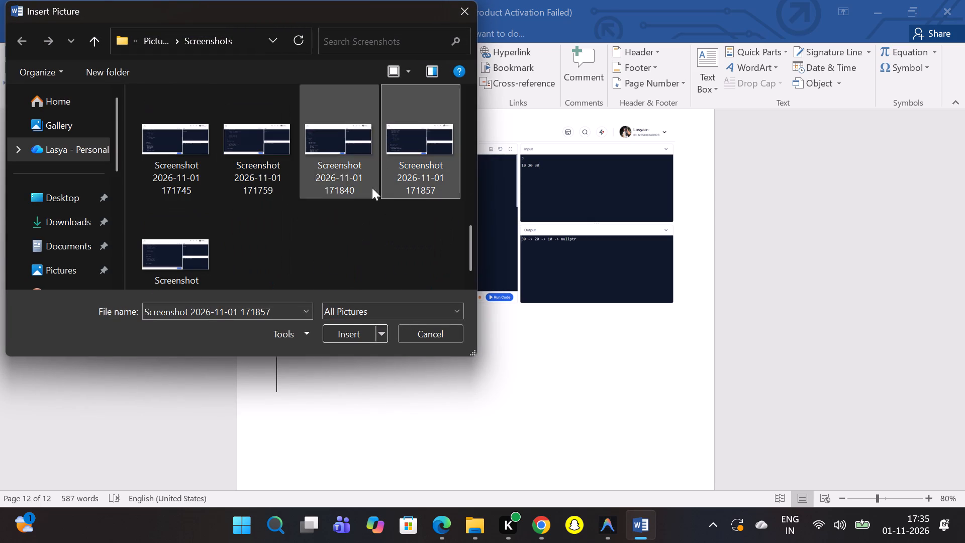
{"action": "left_click", "coordinate": [350, 328]}
{"action": "scroll", "coordinate": [350, 328], "scroll_direction": "down", "scroll_amount": 1}
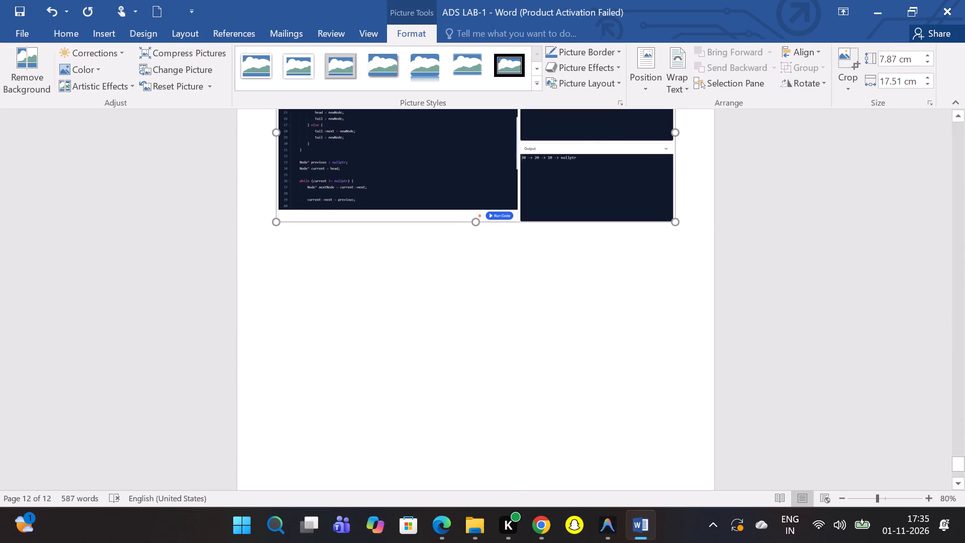
{"action": "left_click", "coordinate": [683, 210]}
{"action": "key", "text": "Return"}
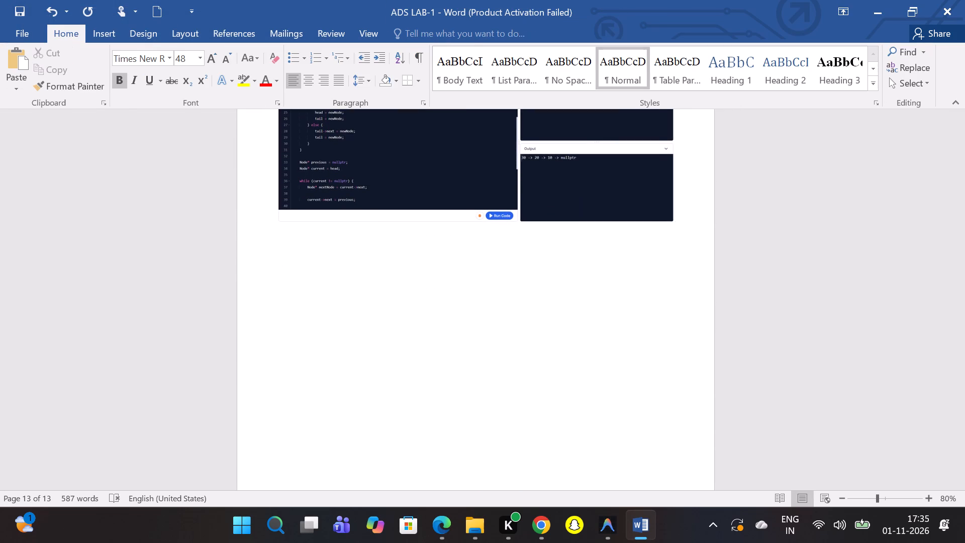
{"action": "key", "text": "Return"}
{"action": "left_click", "coordinate": [103, 28]}
{"action": "left_click", "coordinate": [121, 55]}
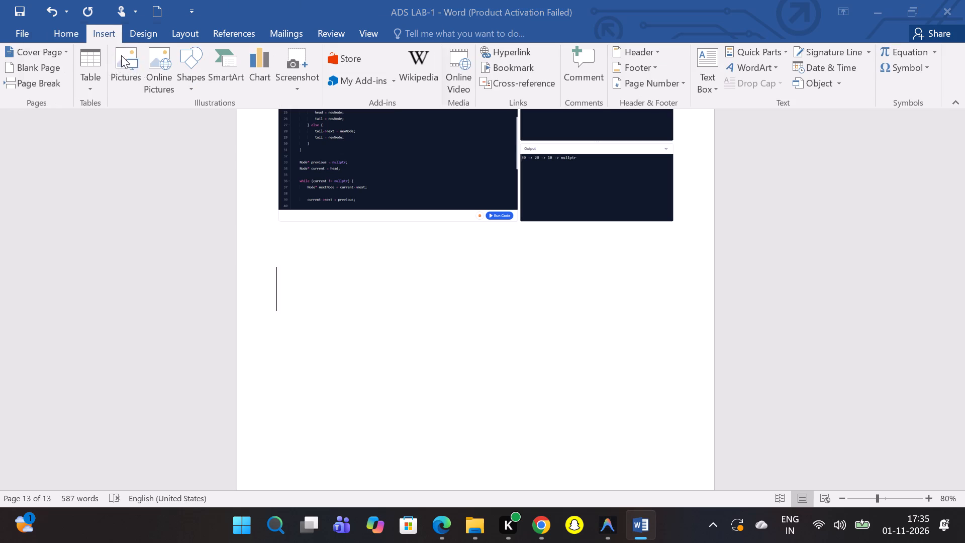
{"action": "scroll", "coordinate": [232, 153], "scroll_direction": "down", "scroll_amount": 6}
{"action": "left_click", "coordinate": [179, 200]}
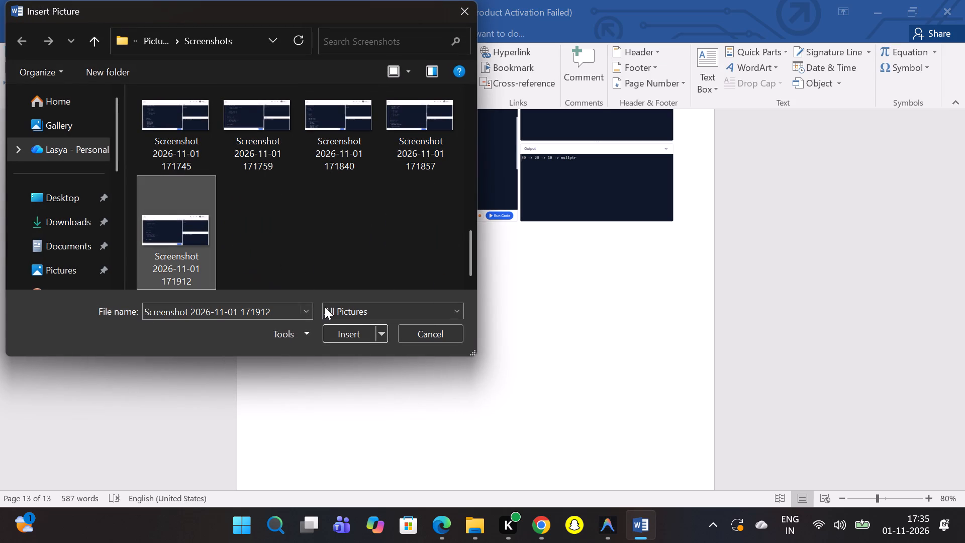
{"action": "left_click", "coordinate": [346, 328]}
Review the layout of the whole report from the last Question 10 page back to the student details table.
{"action": "scroll", "coordinate": [346, 328], "scroll_direction": "down", "scroll_amount": 6, "text": "ctrl"}
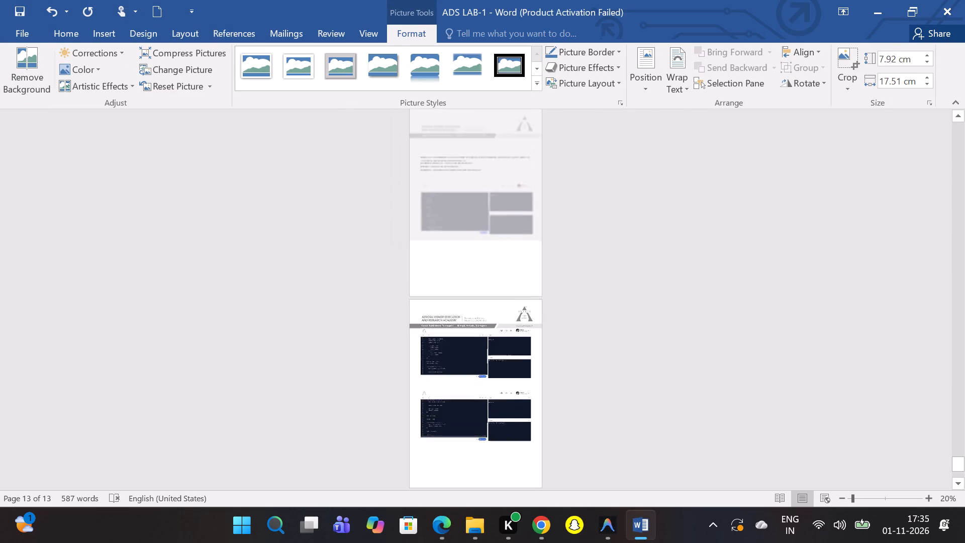
{"action": "scroll", "coordinate": [346, 328], "scroll_direction": "down", "scroll_amount": 1}
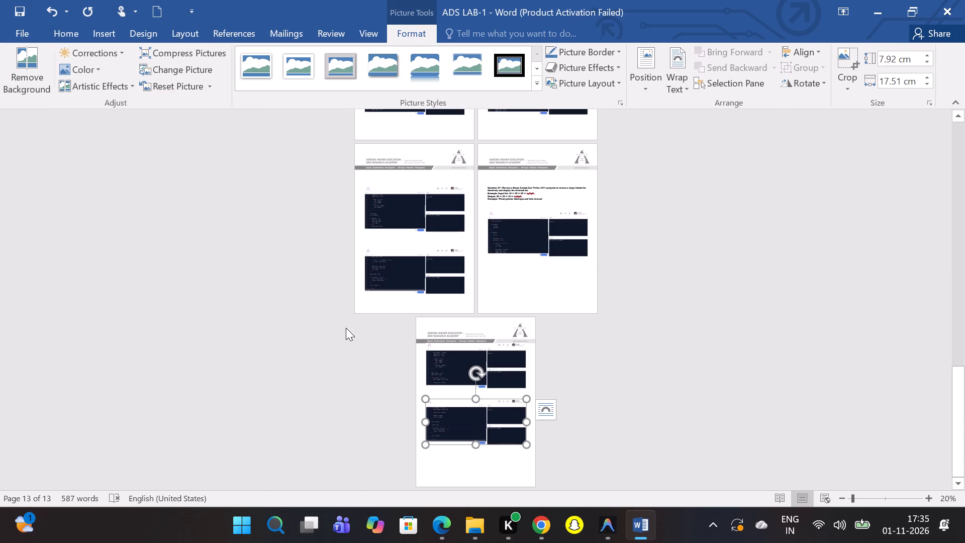
{"action": "left_click", "coordinate": [581, 332]}
{"action": "scroll", "coordinate": [581, 332], "scroll_direction": "up", "scroll_amount": 8}
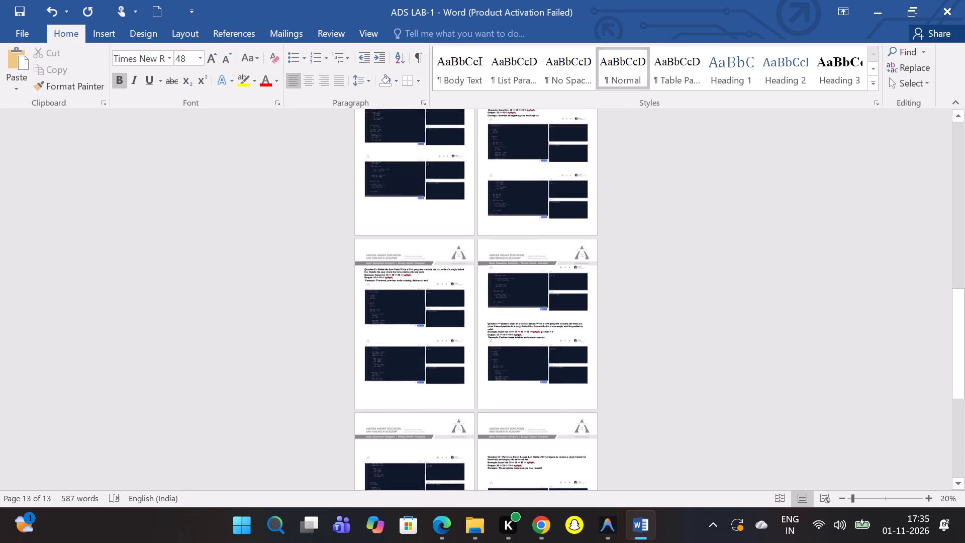
{"action": "scroll", "coordinate": [581, 332], "scroll_direction": "up", "scroll_amount": 16}
{"action": "scroll", "coordinate": [449, 190], "scroll_direction": "up", "scroll_amount": 3}
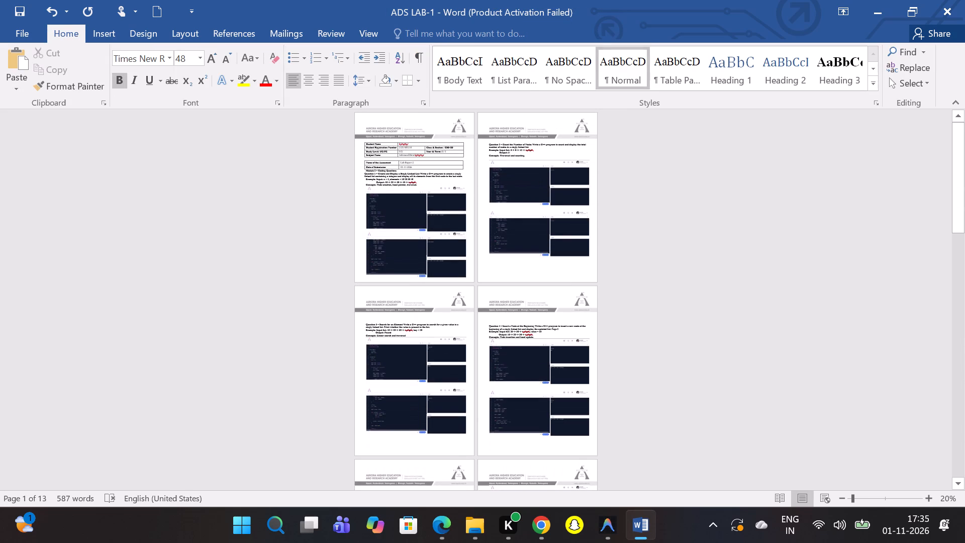
{"action": "scroll", "coordinate": [449, 190], "scroll_direction": "up", "scroll_amount": 2}
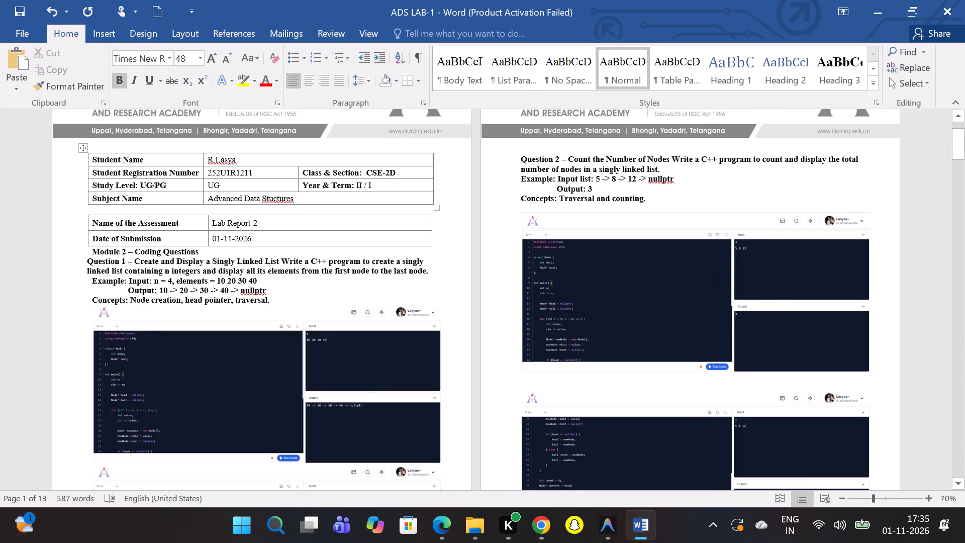
{"action": "scroll", "coordinate": [304, 195], "scroll_direction": "up", "scroll_amount": 1, "text": "ctrl"}
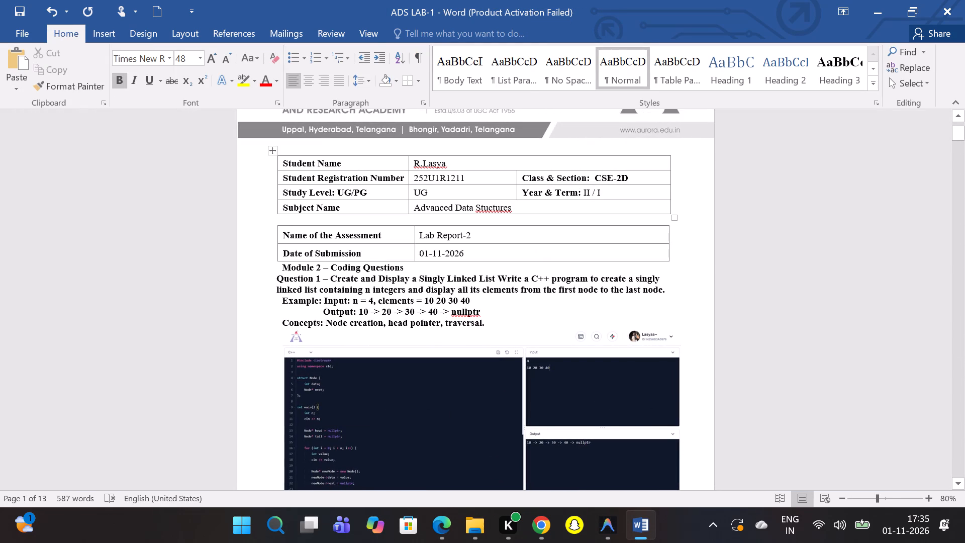
Save a copy of the report as a PDF named ADS LAB-2 in the Downloads folder.
{"action": "left_click", "coordinate": [32, 32]}
{"action": "left_click", "coordinate": [71, 157]}
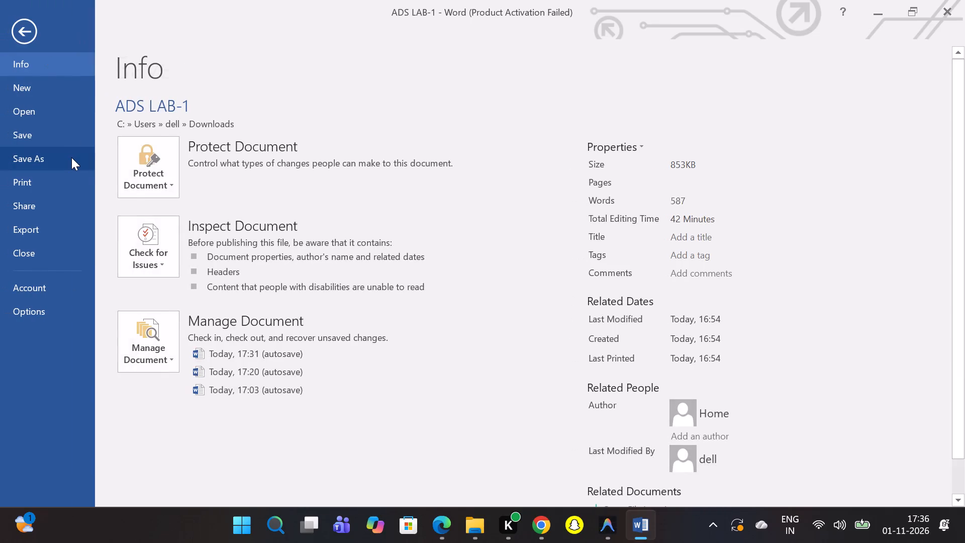
{"action": "left_click", "coordinate": [435, 146]}
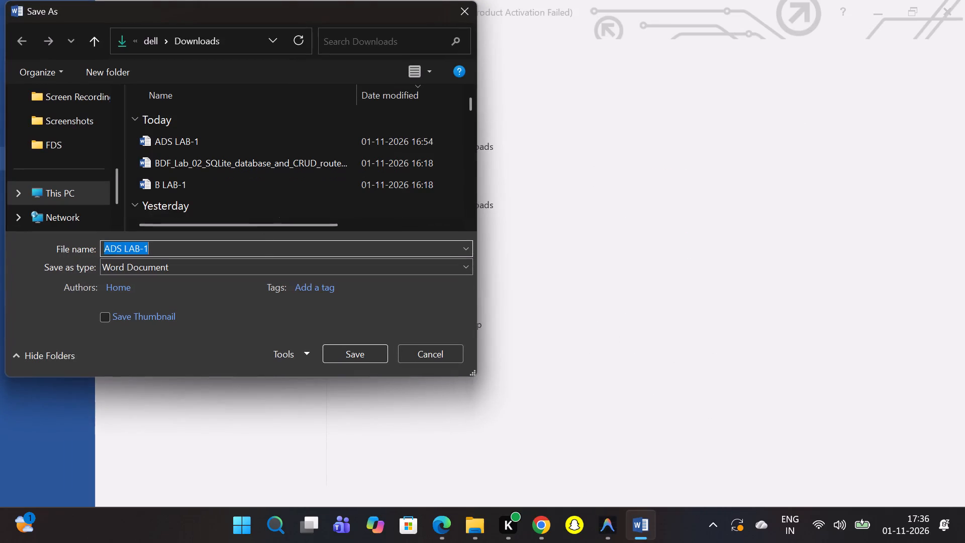
{"action": "left_click", "coordinate": [221, 255]}
{"action": "key", "text": "BackSpace"}
{"action": "key", "text": "2"}
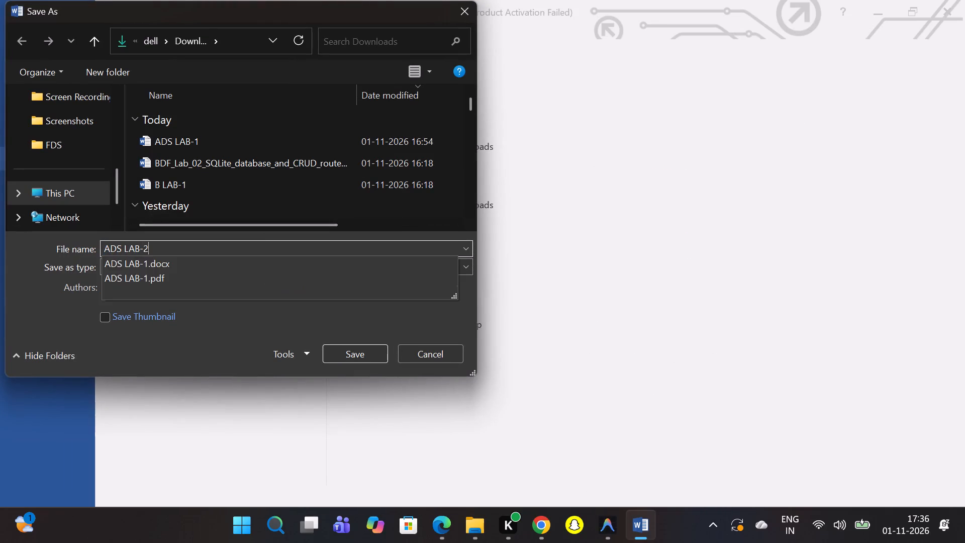
{"action": "left_click", "coordinate": [217, 264]}
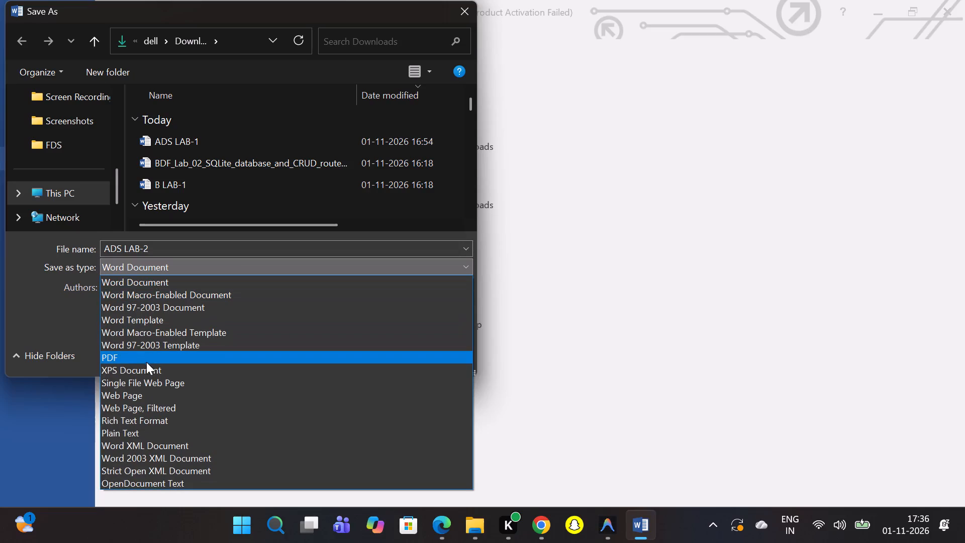
{"action": "left_click", "coordinate": [146, 363]}
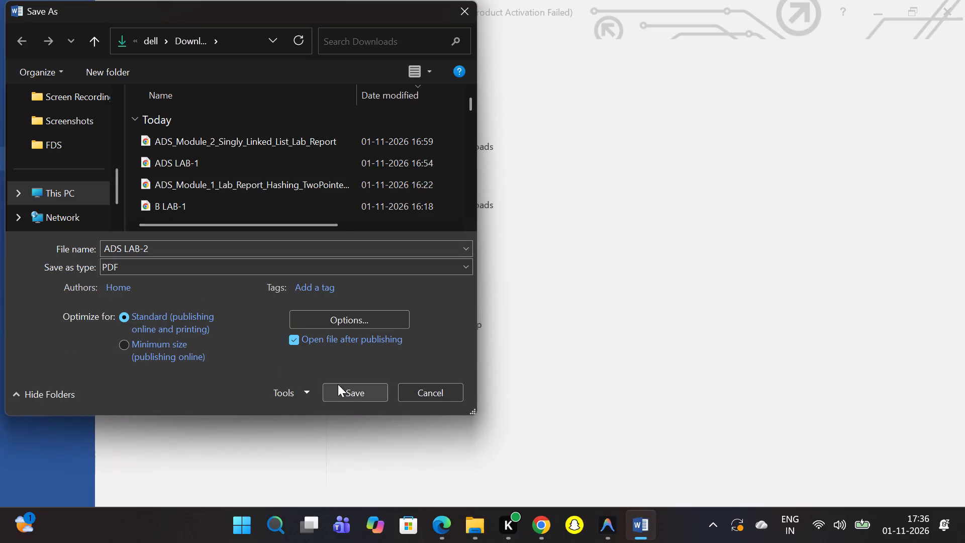
{"action": "left_click", "coordinate": [338, 384]}
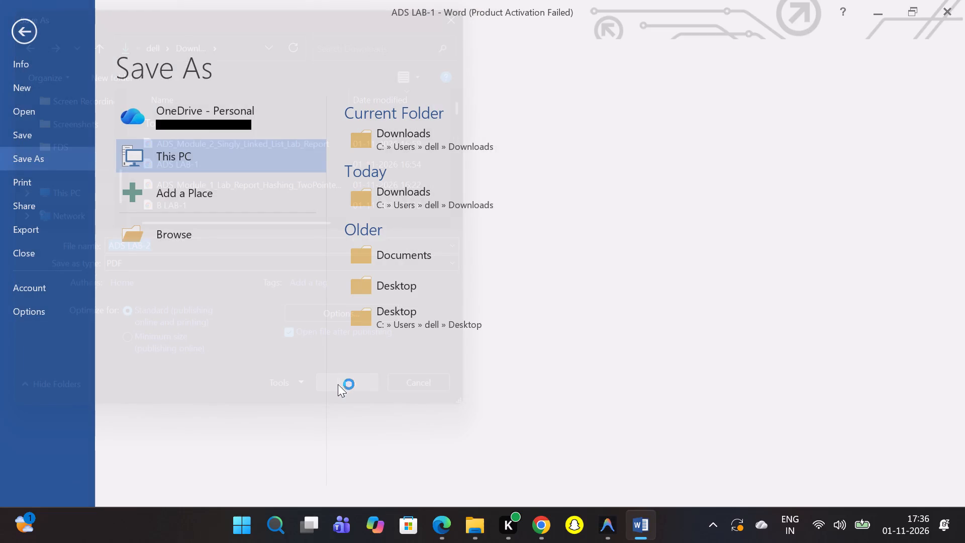
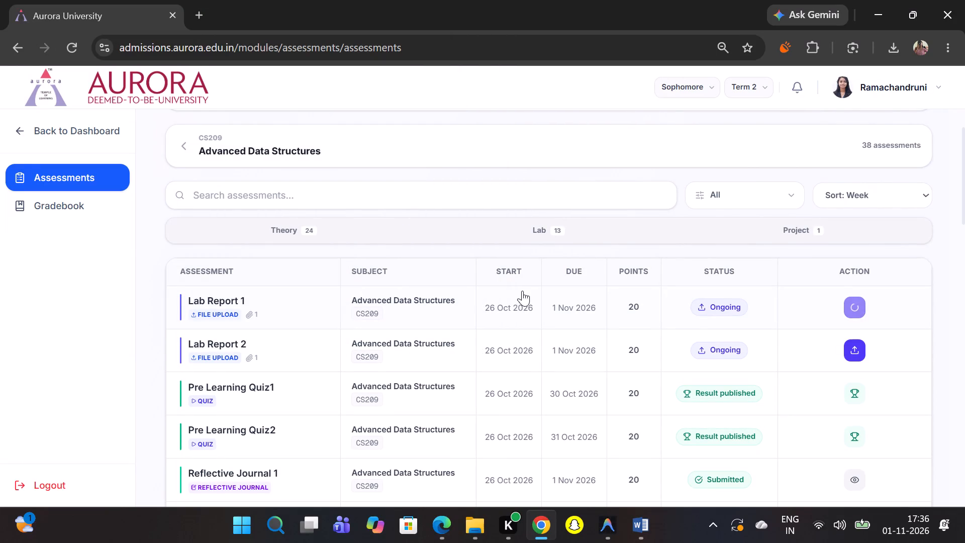
Upload the file ADS LAB-2 from the Downloads folder as the submission for Lab Report 2 in Advanced Data Structures.
{"action": "left_click", "coordinate": [857, 349]}
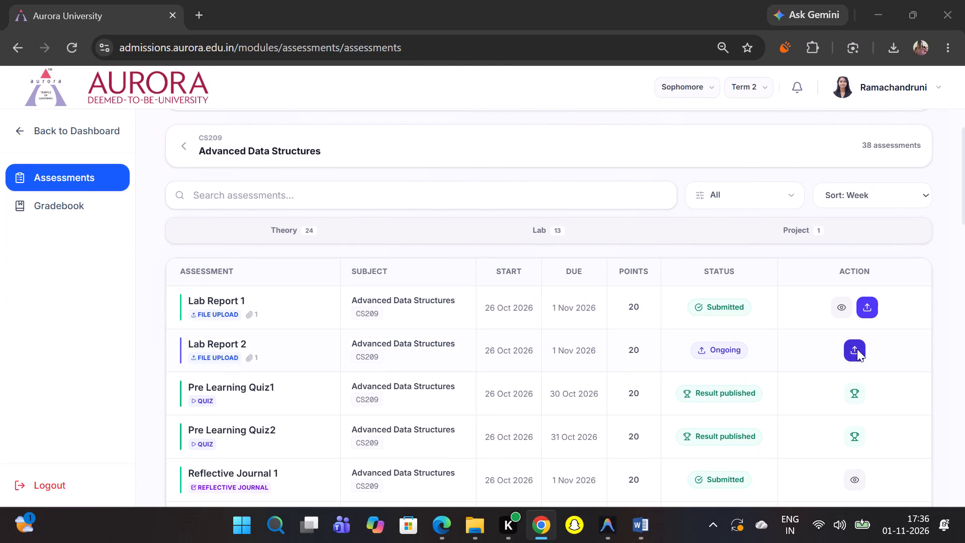
{"action": "left_click", "coordinate": [280, 141]}
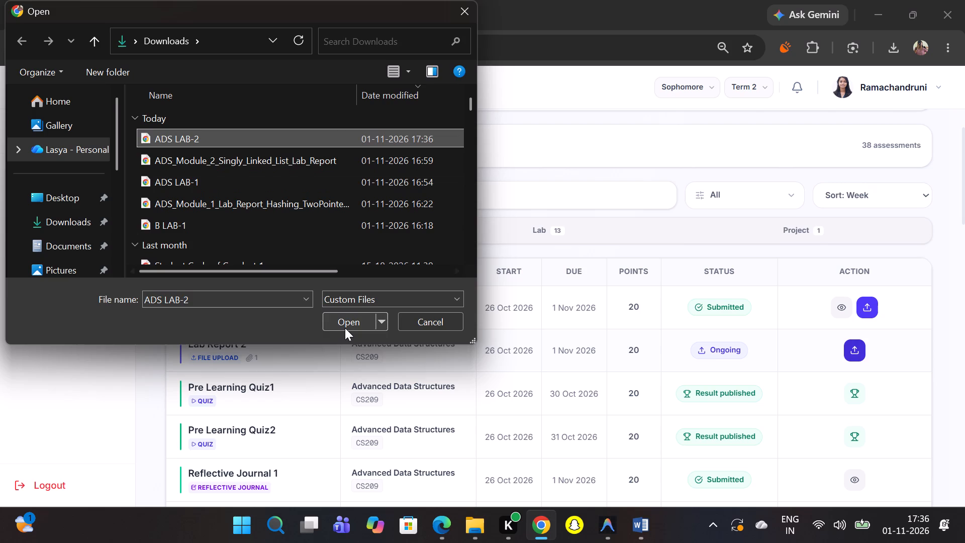
{"action": "left_click", "coordinate": [345, 328]}
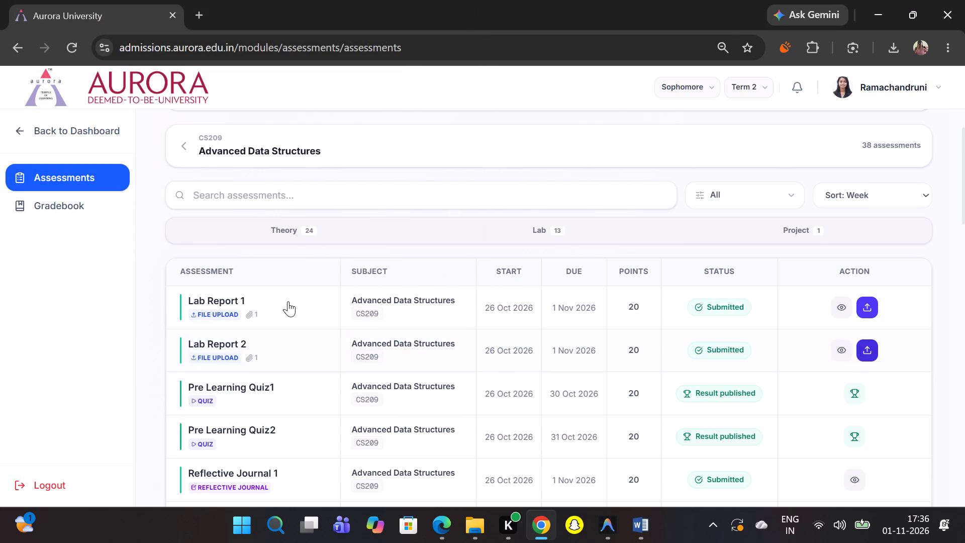
Return to the course overview and open the assessments of Computer organization and Architecture.
{"action": "left_click", "coordinate": [184, 148]}
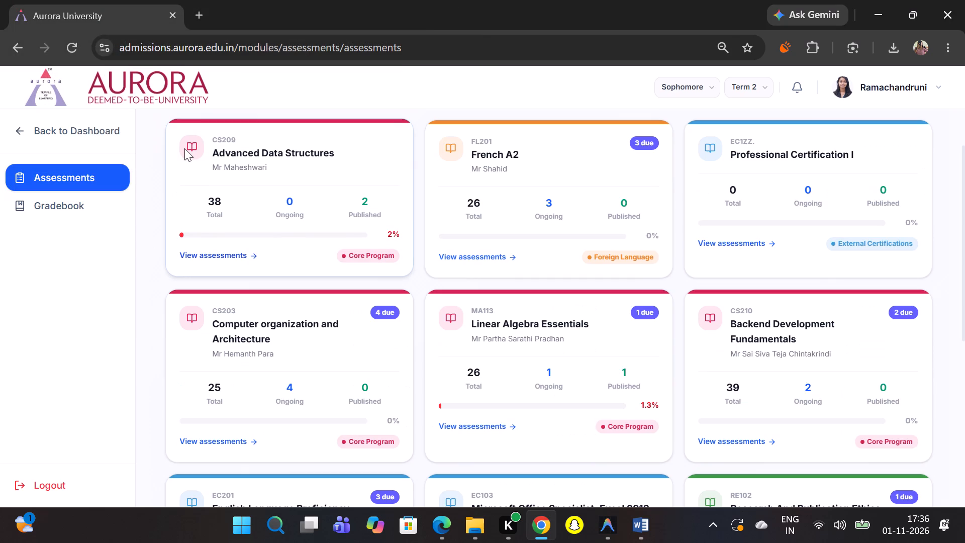
{"action": "scroll", "coordinate": [184, 148], "scroll_direction": "up", "scroll_amount": 1}
{"action": "scroll", "coordinate": [184, 148], "scroll_direction": "down", "scroll_amount": 4}
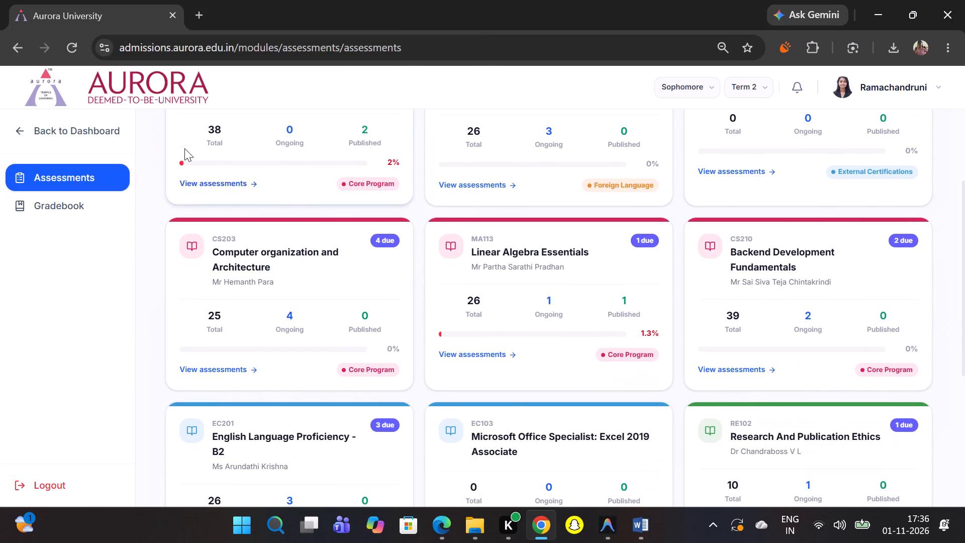
{"action": "scroll", "coordinate": [184, 148], "scroll_direction": "down", "scroll_amount": 1}
{"action": "left_click", "coordinate": [206, 344]}
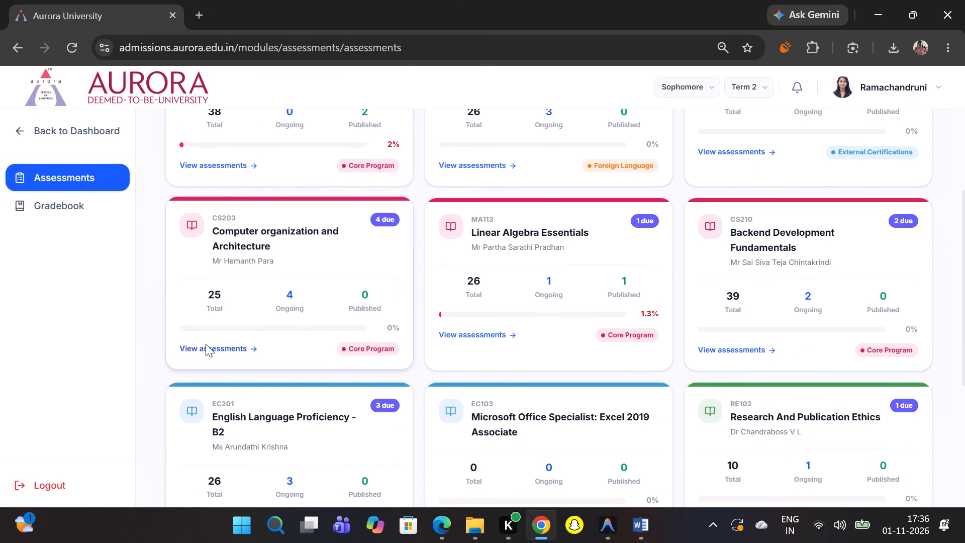
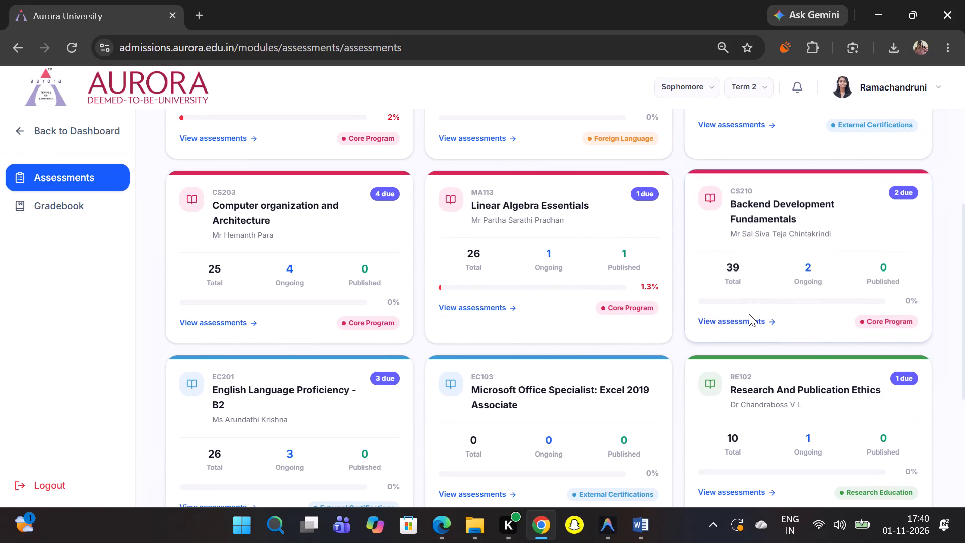
Upload the file B LAB-1 from the Downloads folder as the submission for Lab Report 1 in Backend Development Fundamentals.
{"action": "left_click", "coordinate": [748, 320]}
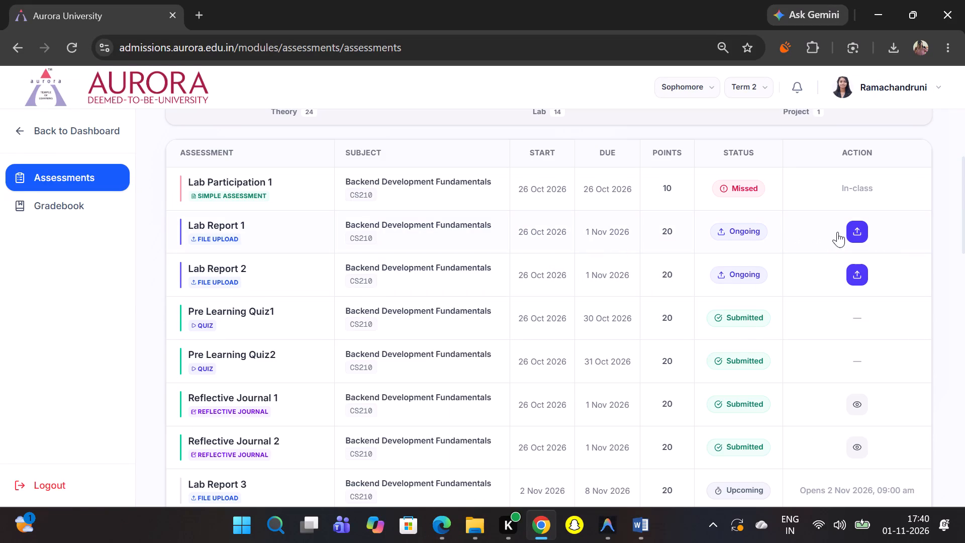
{"action": "left_click", "coordinate": [853, 229]}
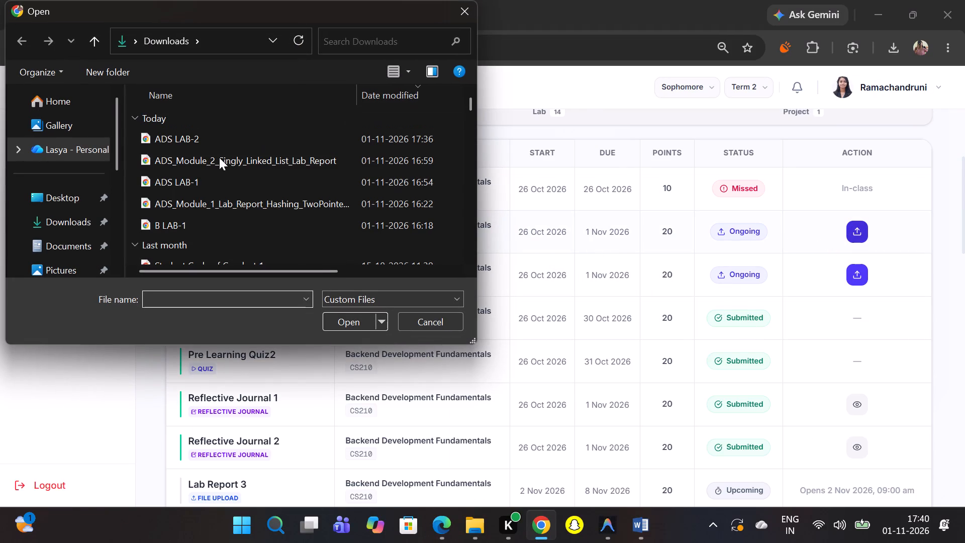
{"action": "left_click", "coordinate": [185, 221]}
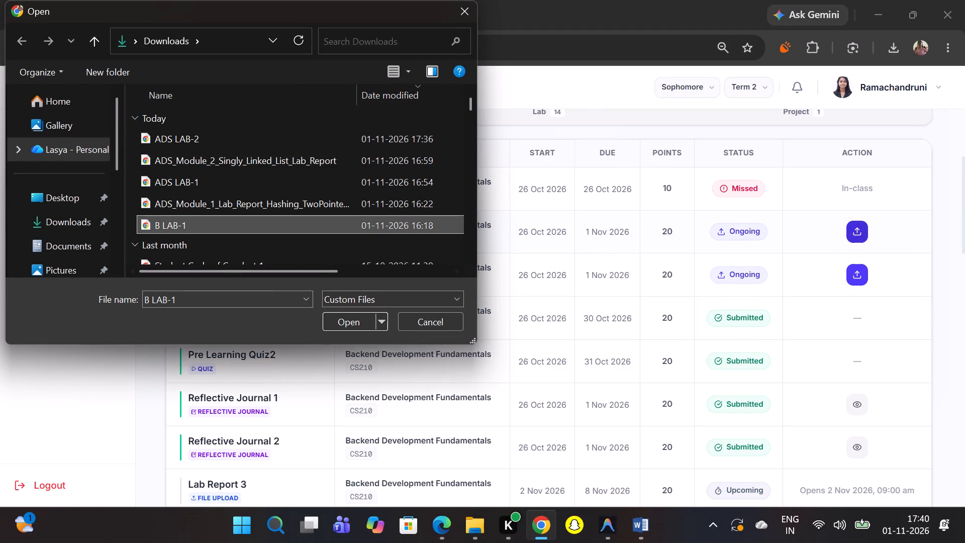
{"action": "left_click", "coordinate": [341, 324]}
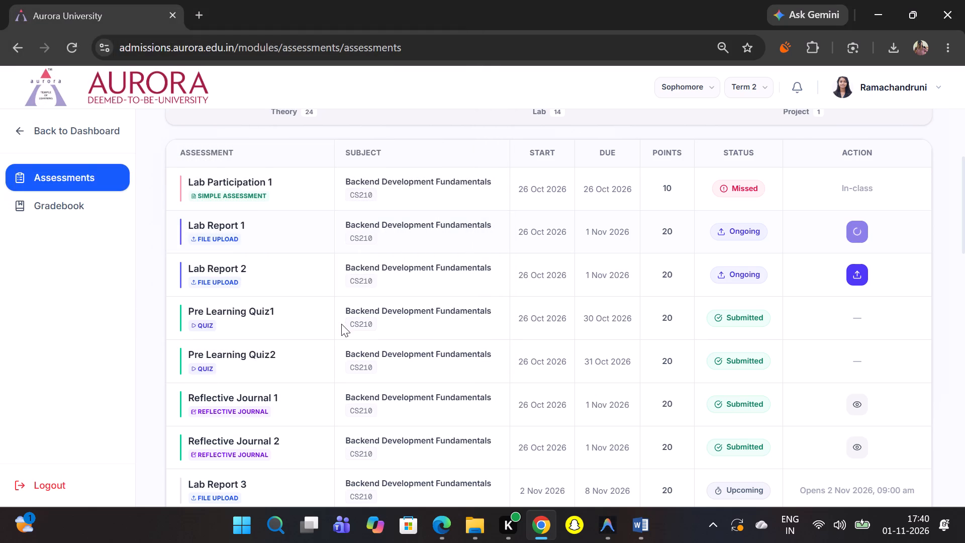
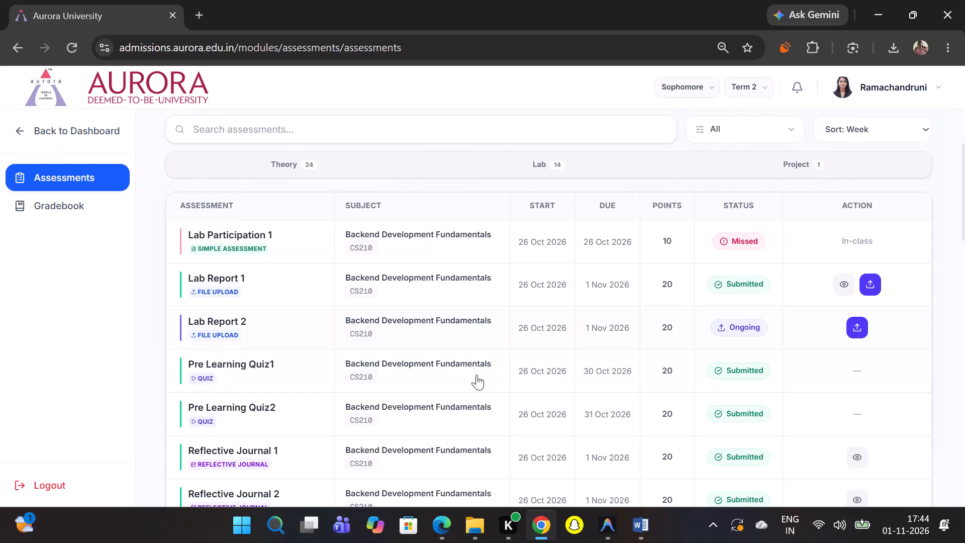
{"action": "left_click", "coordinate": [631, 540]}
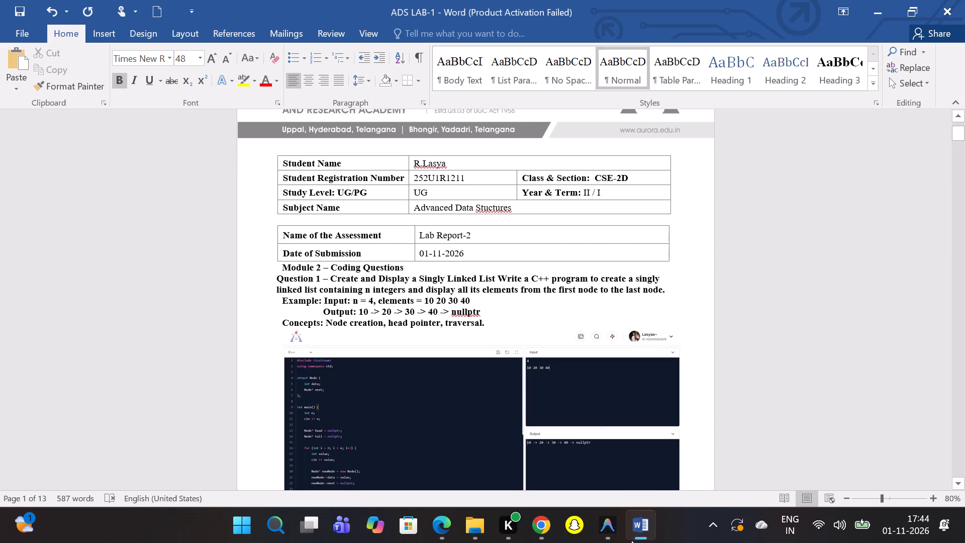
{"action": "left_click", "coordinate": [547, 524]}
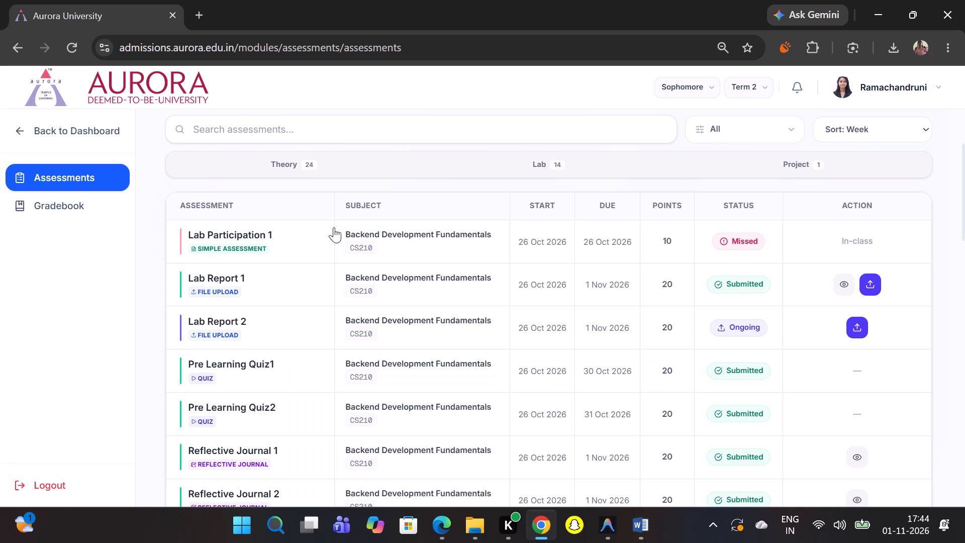
Go back from the Backend Development Fundamentals assessments to the overview of all courses and reload the page.
{"action": "left_click", "coordinate": [20, 127]}
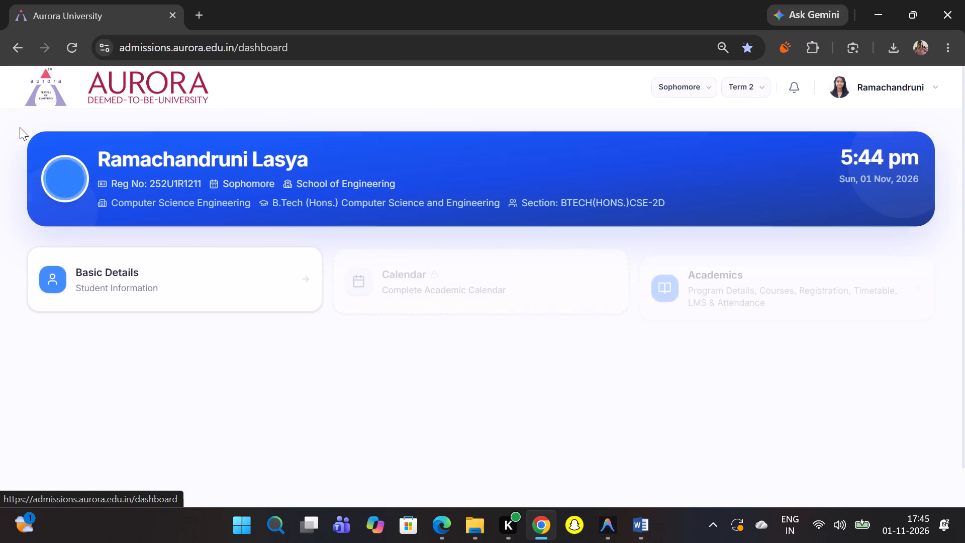
{"action": "left_click", "coordinate": [105, 350]}
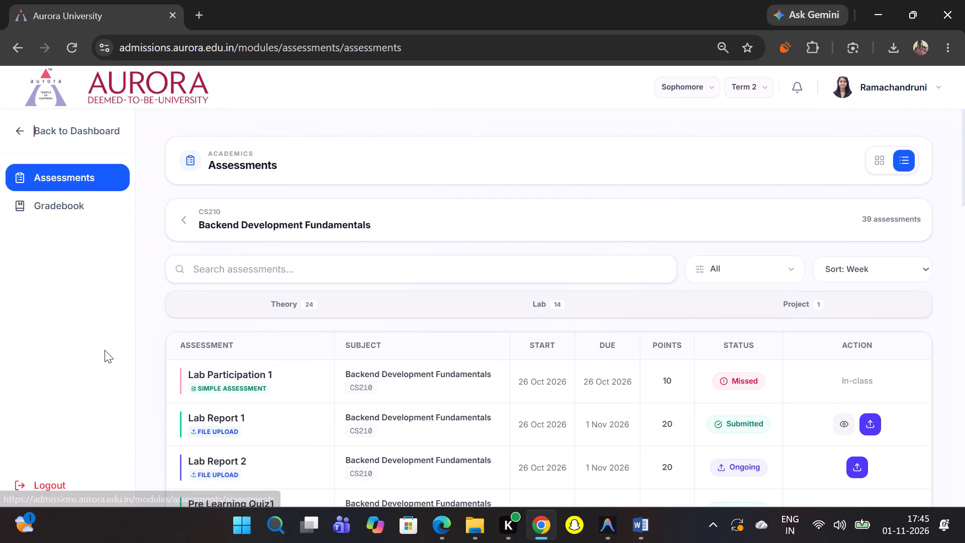
{"action": "scroll", "coordinate": [202, 278], "scroll_direction": "down", "scroll_amount": 1}
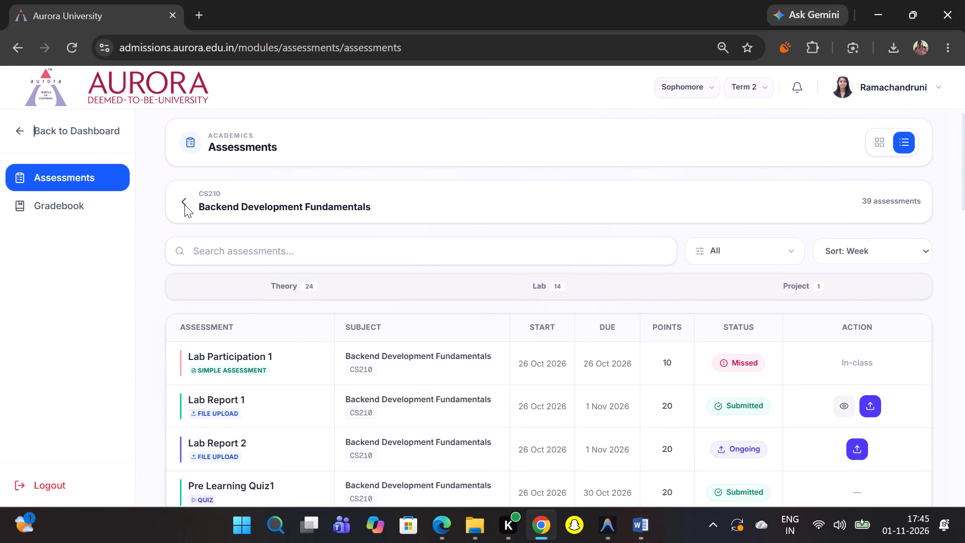
{"action": "scroll", "coordinate": [185, 205], "scroll_direction": "down", "scroll_amount": 2}
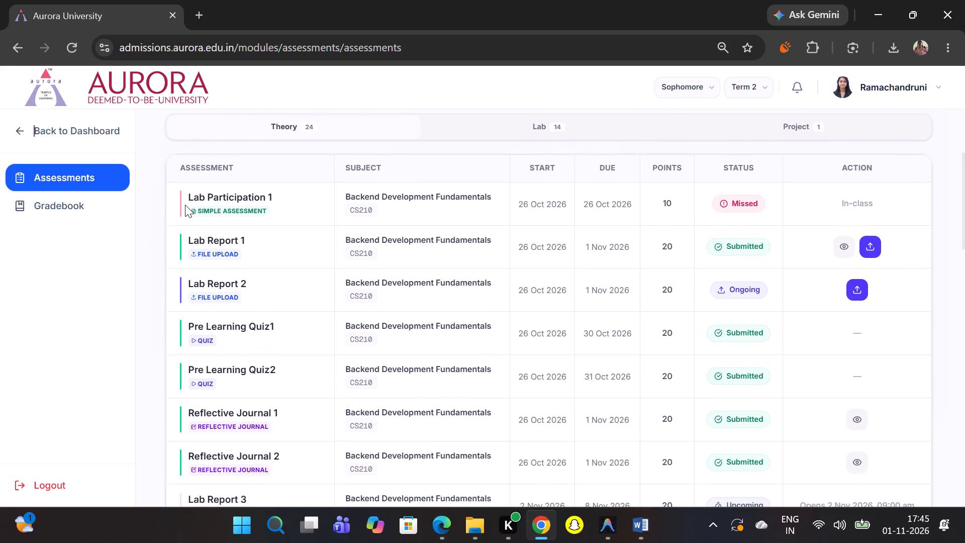
{"action": "left_click", "coordinate": [181, 216]}
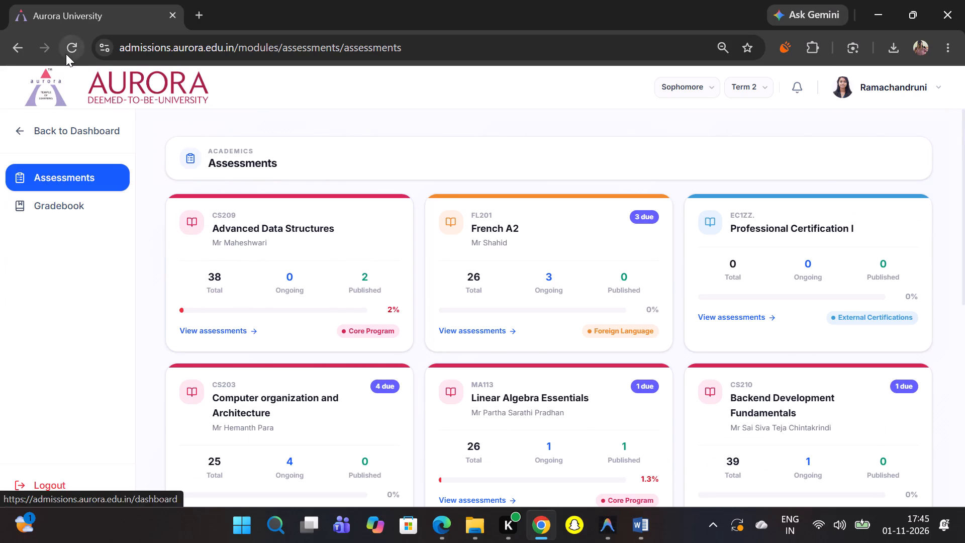
{"action": "left_click", "coordinate": [66, 54]}
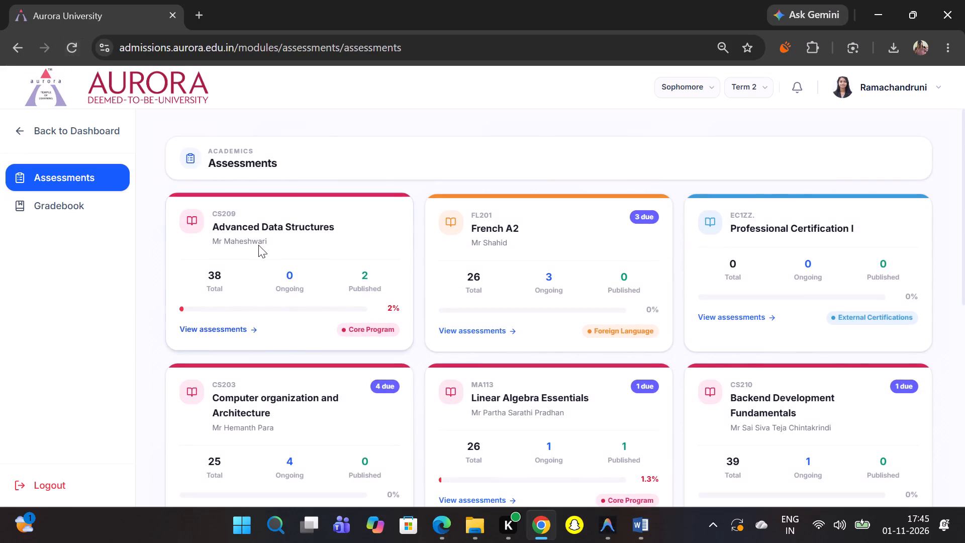
Review the status of the Linear Algebra Essentials assessments and return to the course overview.
{"action": "scroll", "coordinate": [258, 245], "scroll_direction": "down", "scroll_amount": 3}
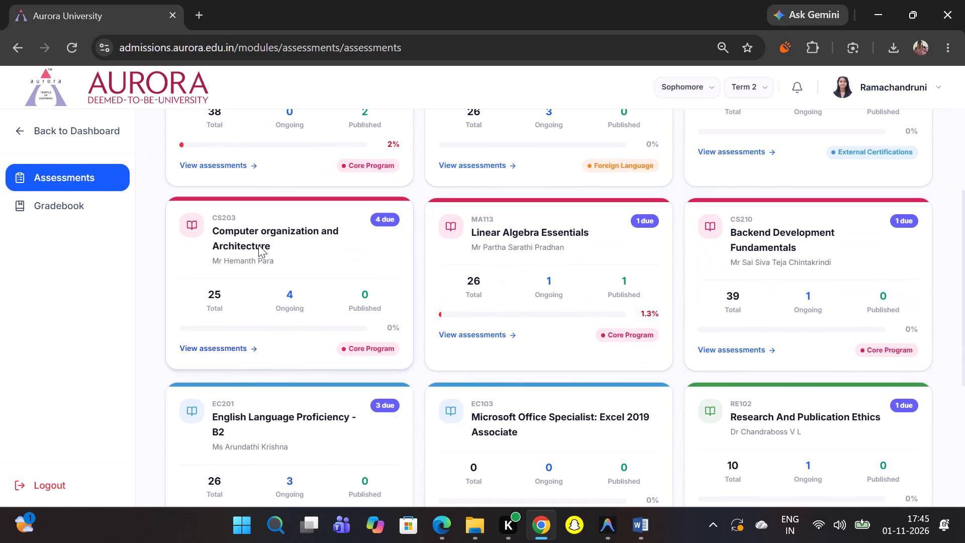
{"action": "scroll", "coordinate": [258, 245], "scroll_direction": "down", "scroll_amount": 1}
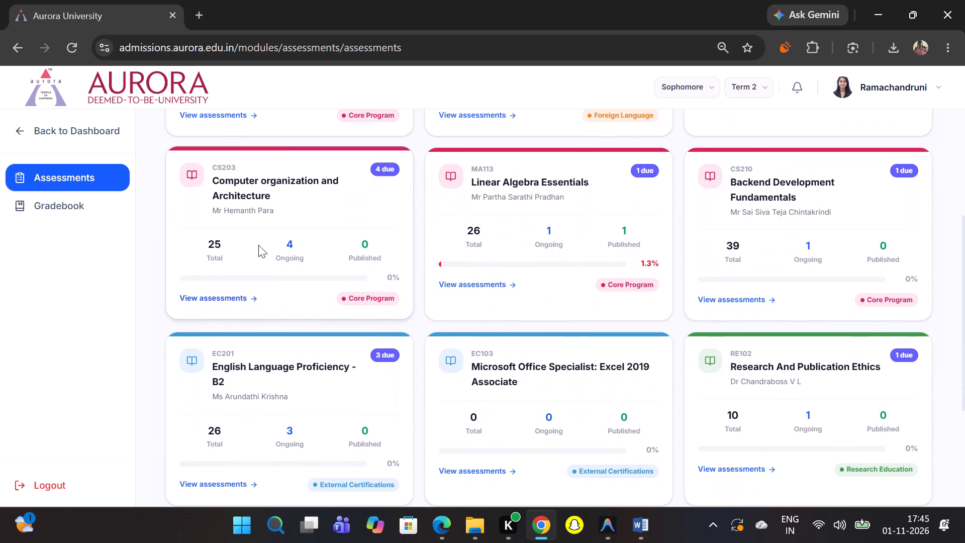
{"action": "left_click", "coordinate": [454, 278]}
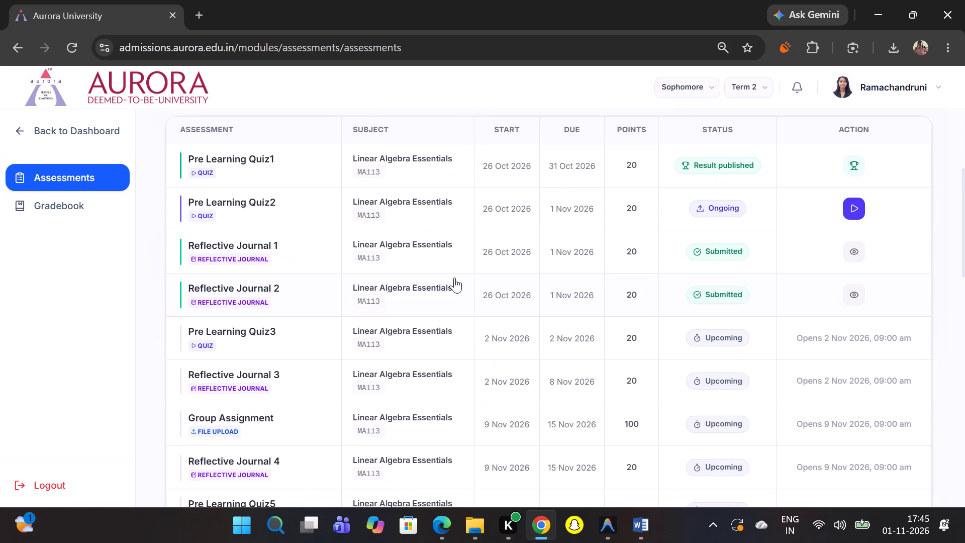
{"action": "scroll", "coordinate": [454, 278], "scroll_direction": "up", "scroll_amount": 1}
{"action": "scroll", "coordinate": [376, 218], "scroll_direction": "up", "scroll_amount": 1}
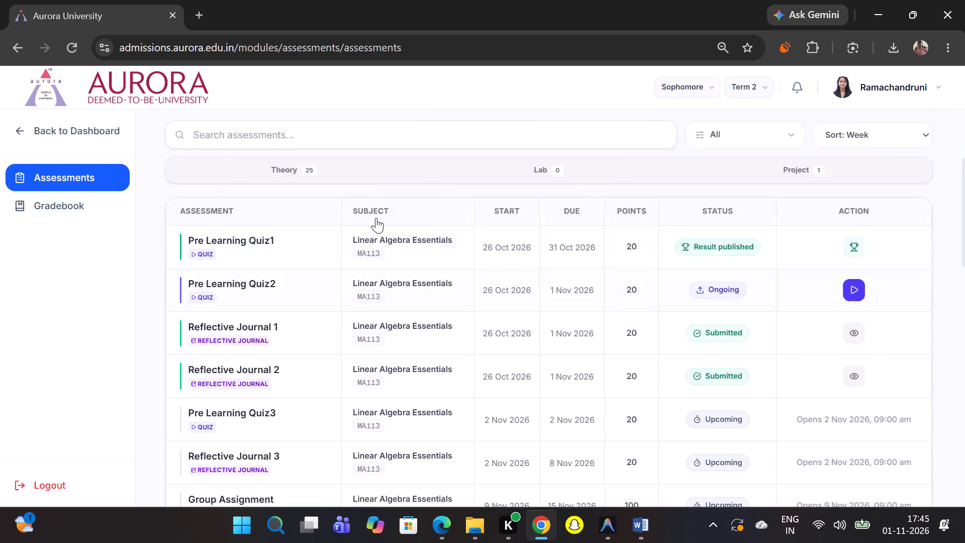
{"action": "left_click", "coordinate": [184, 220]}
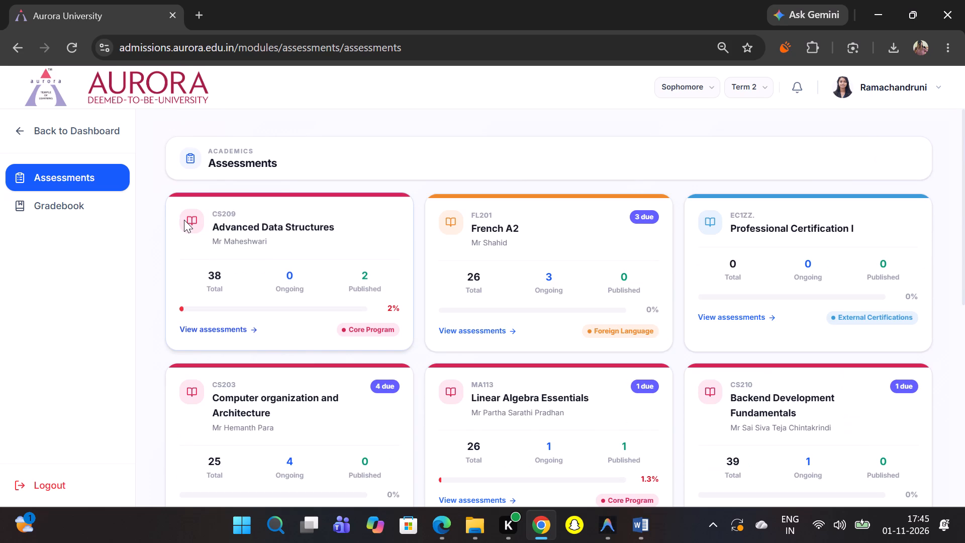